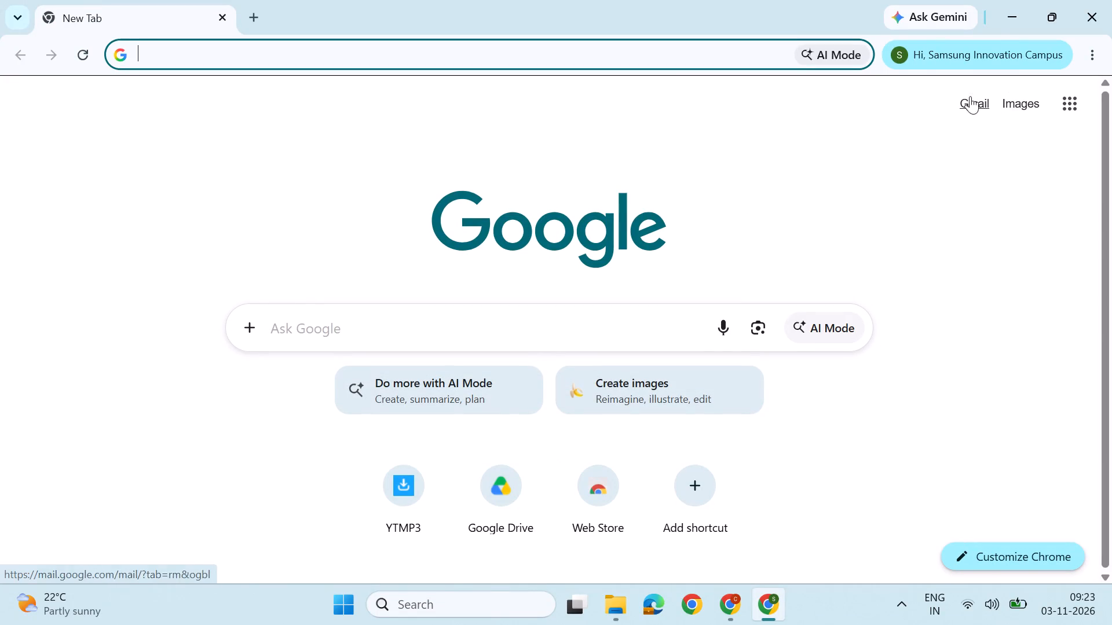
Open the Google apps launcher from the new tab page to show the available Google services.
click(1066, 102)
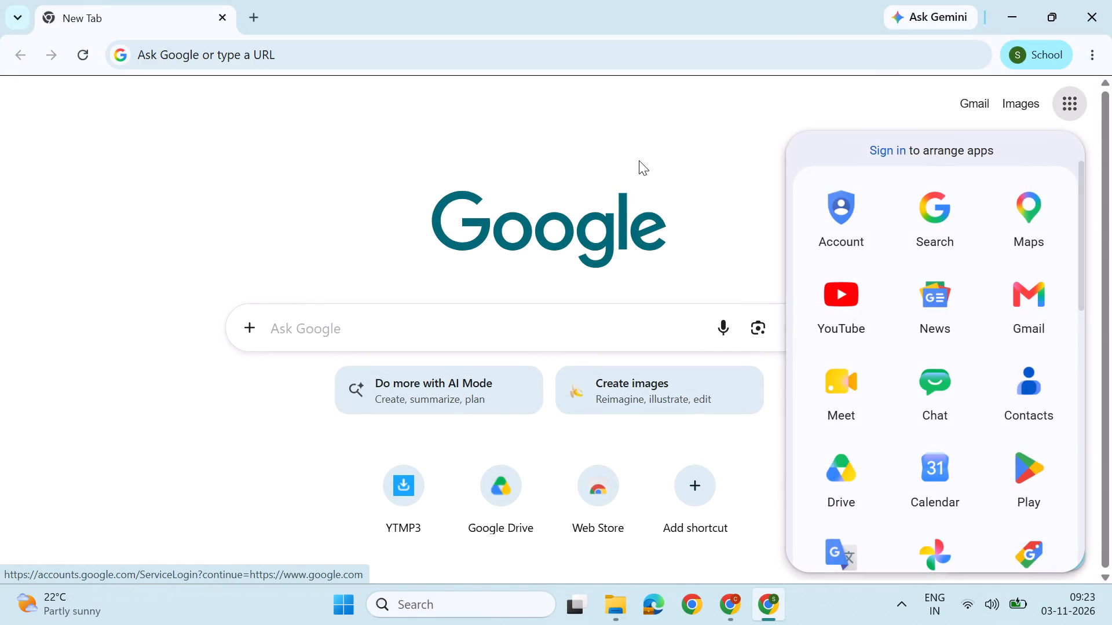
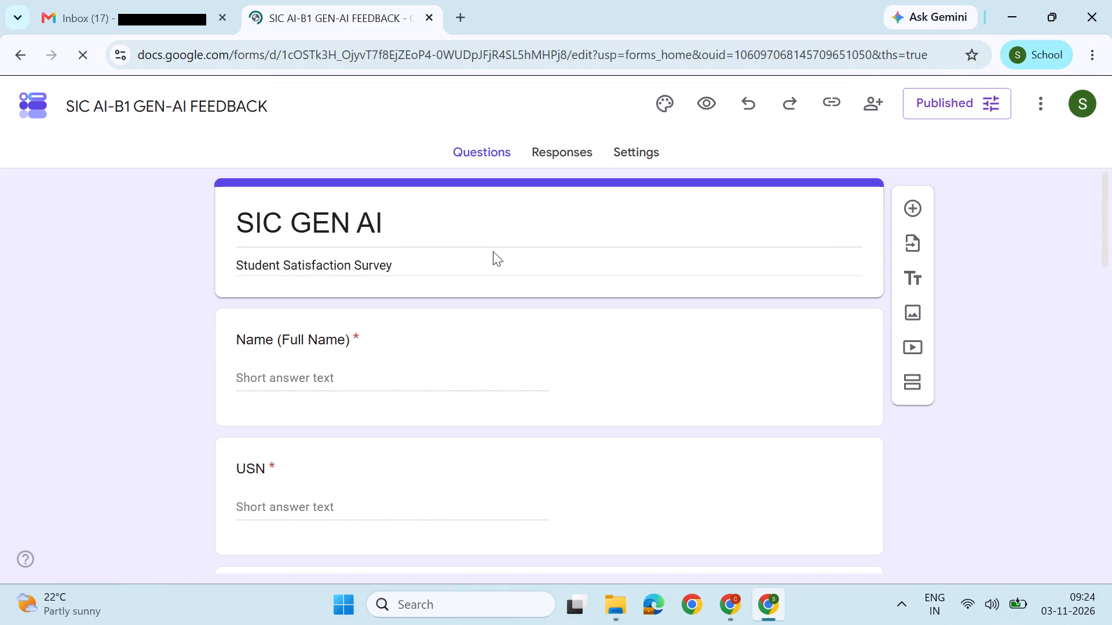
Link the feedback form's responses to a new spreadsheet.
click(565, 152)
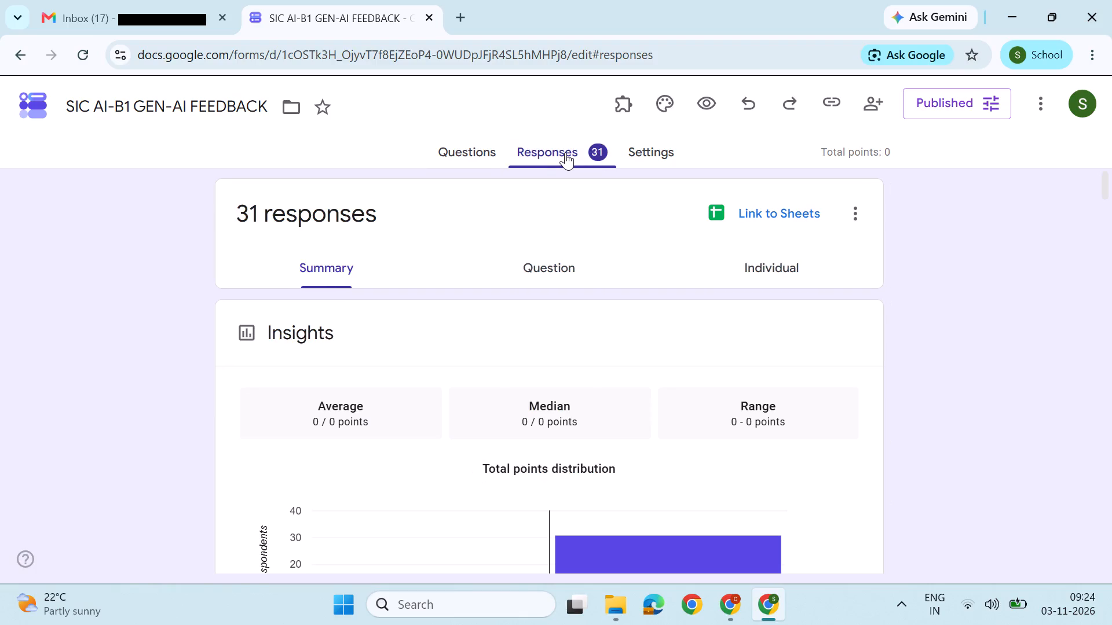
scroll(565, 152, down, 2)
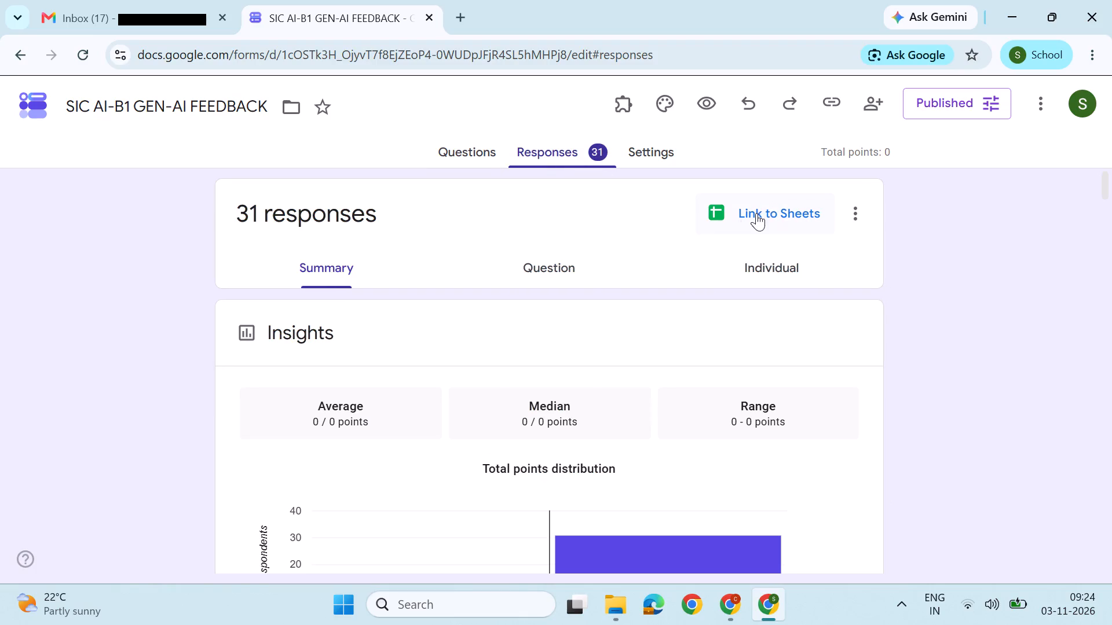
click(756, 213)
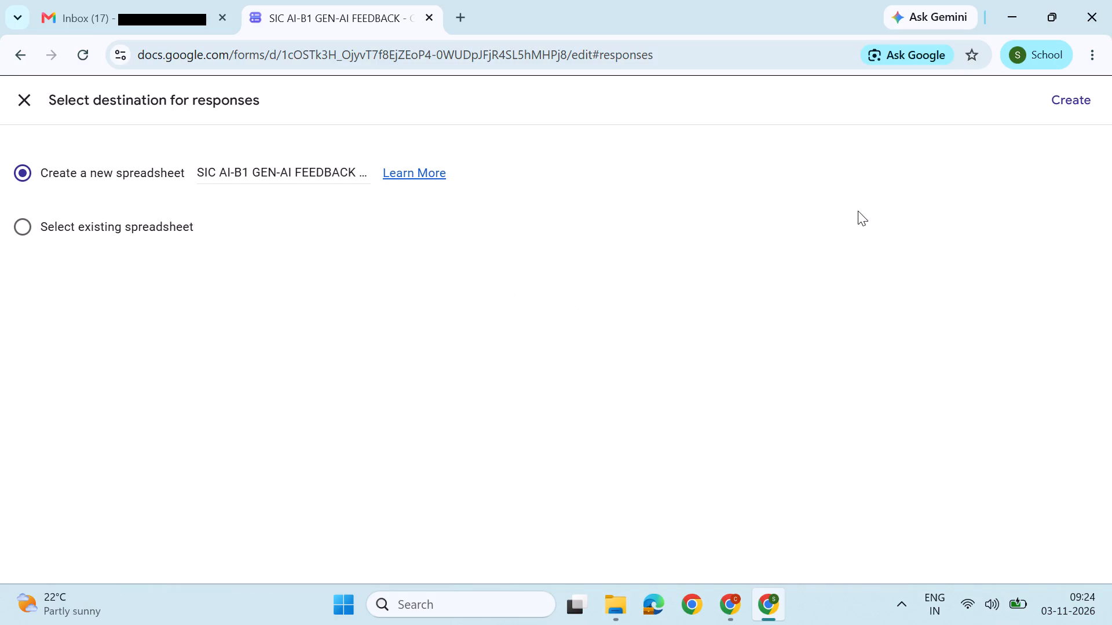
click(1078, 89)
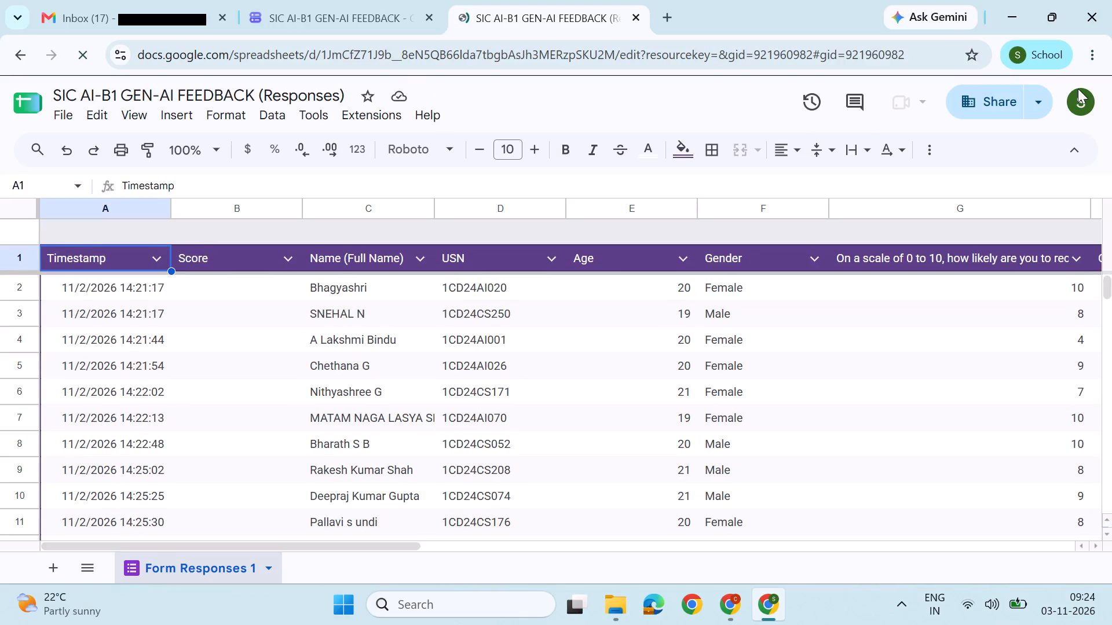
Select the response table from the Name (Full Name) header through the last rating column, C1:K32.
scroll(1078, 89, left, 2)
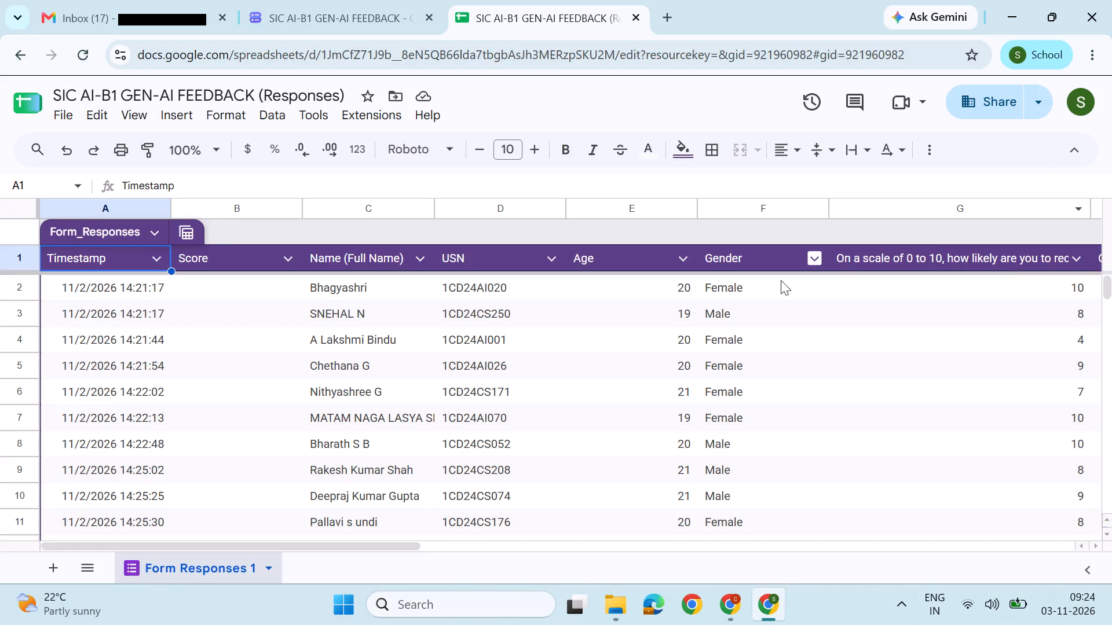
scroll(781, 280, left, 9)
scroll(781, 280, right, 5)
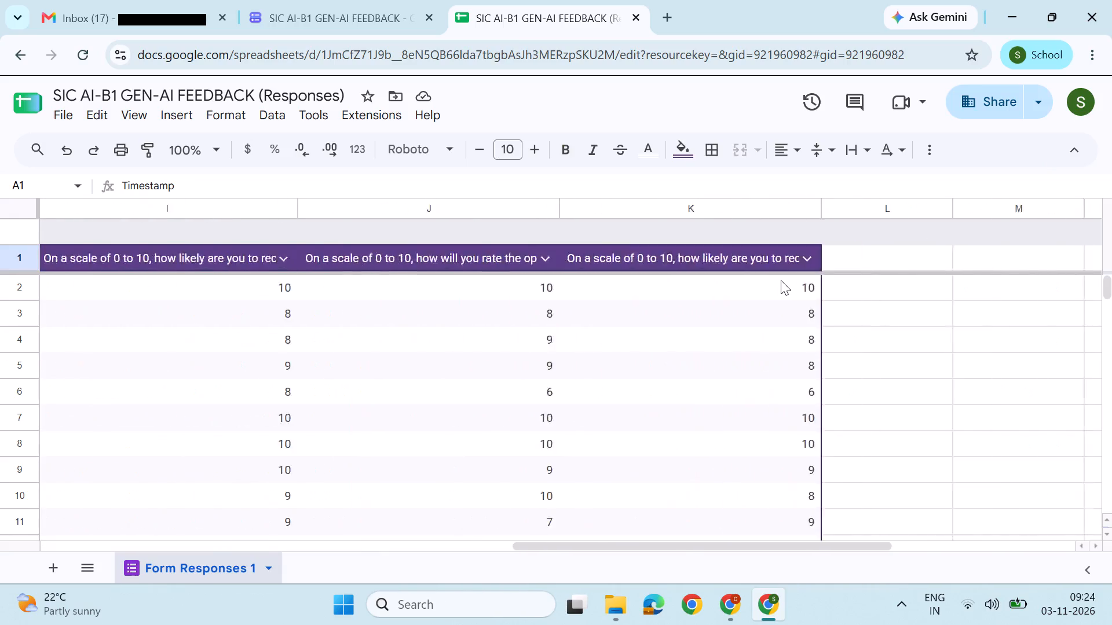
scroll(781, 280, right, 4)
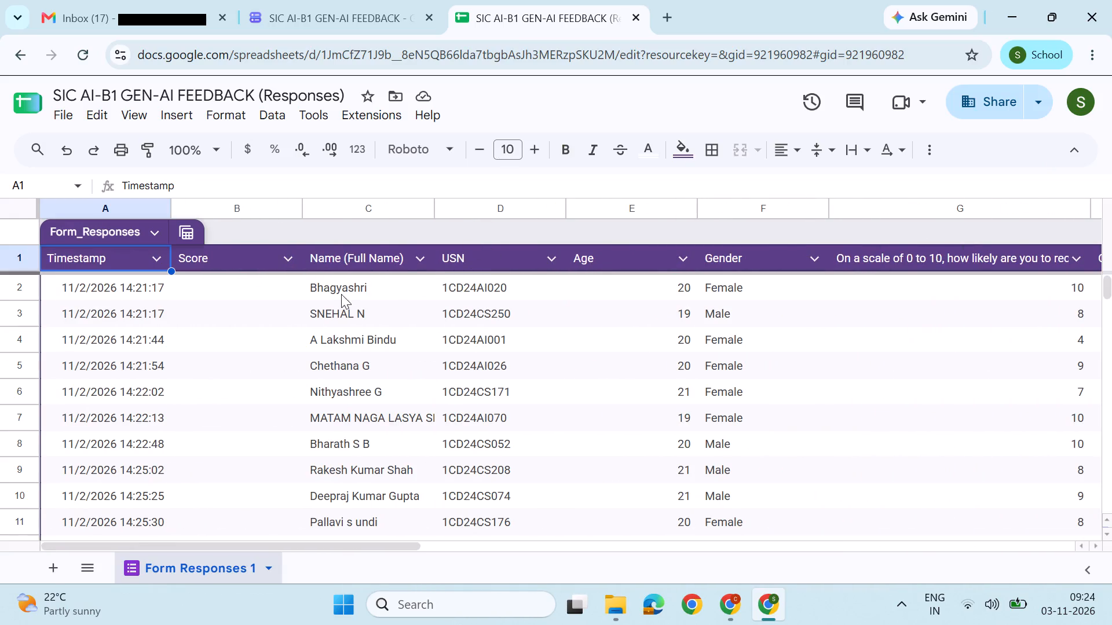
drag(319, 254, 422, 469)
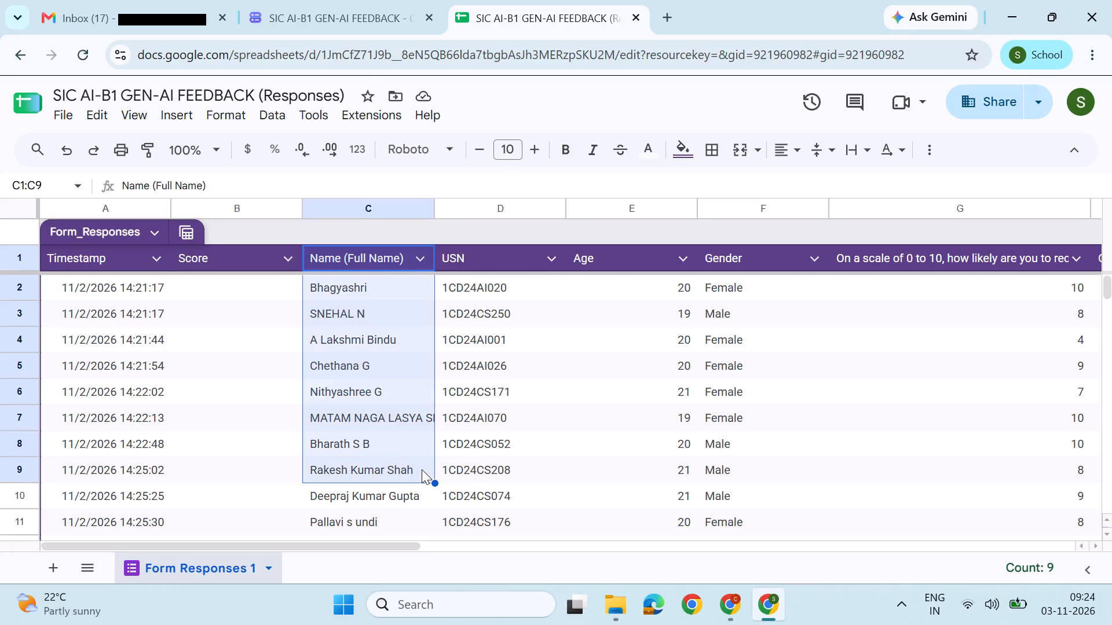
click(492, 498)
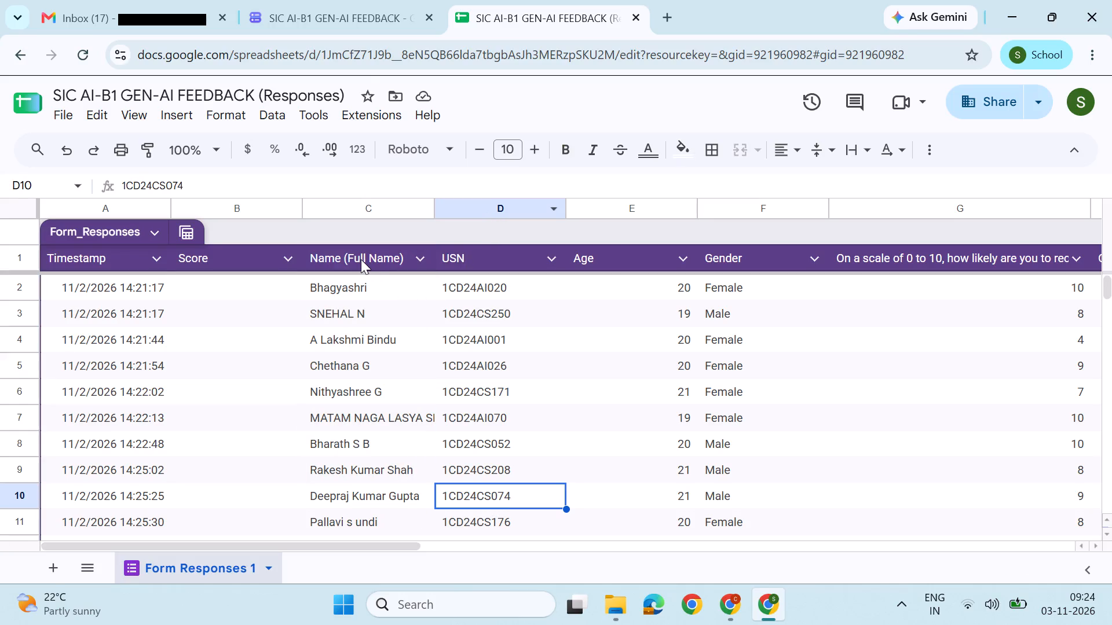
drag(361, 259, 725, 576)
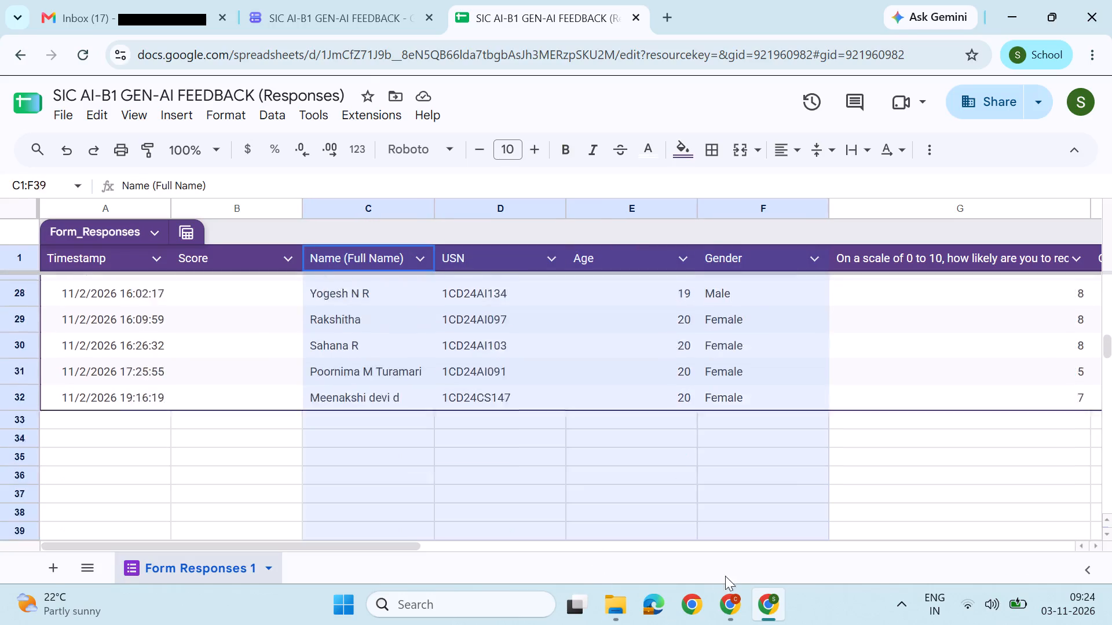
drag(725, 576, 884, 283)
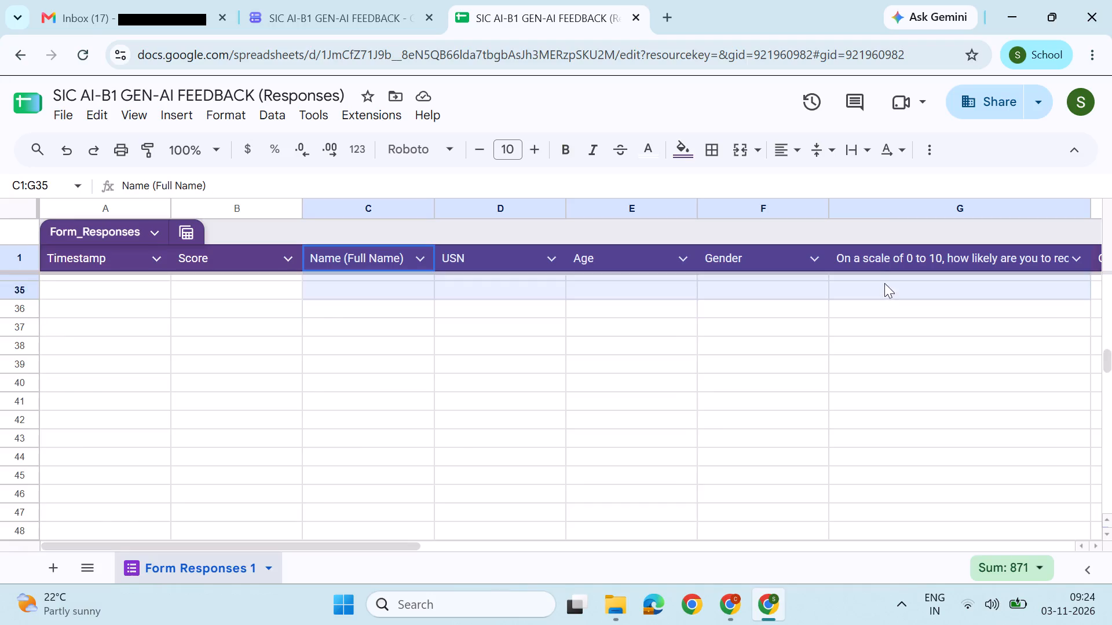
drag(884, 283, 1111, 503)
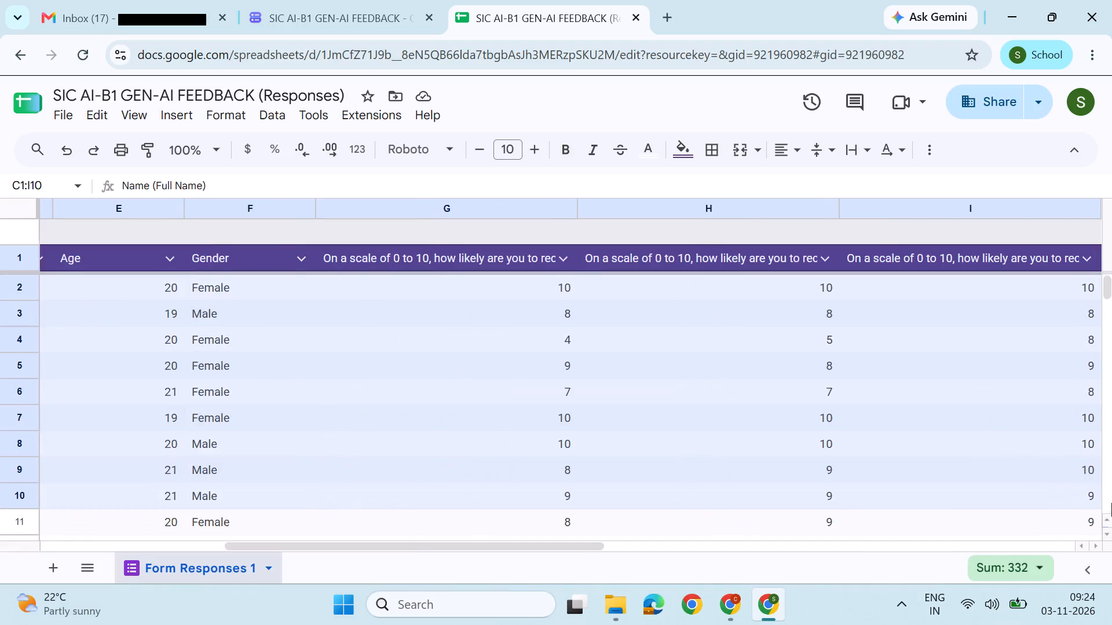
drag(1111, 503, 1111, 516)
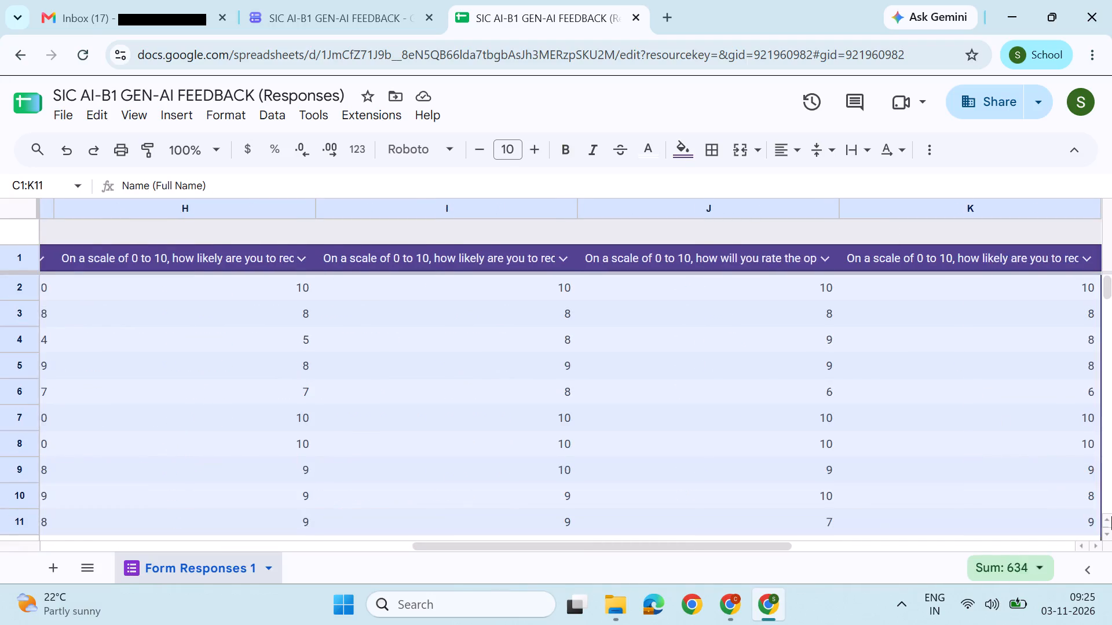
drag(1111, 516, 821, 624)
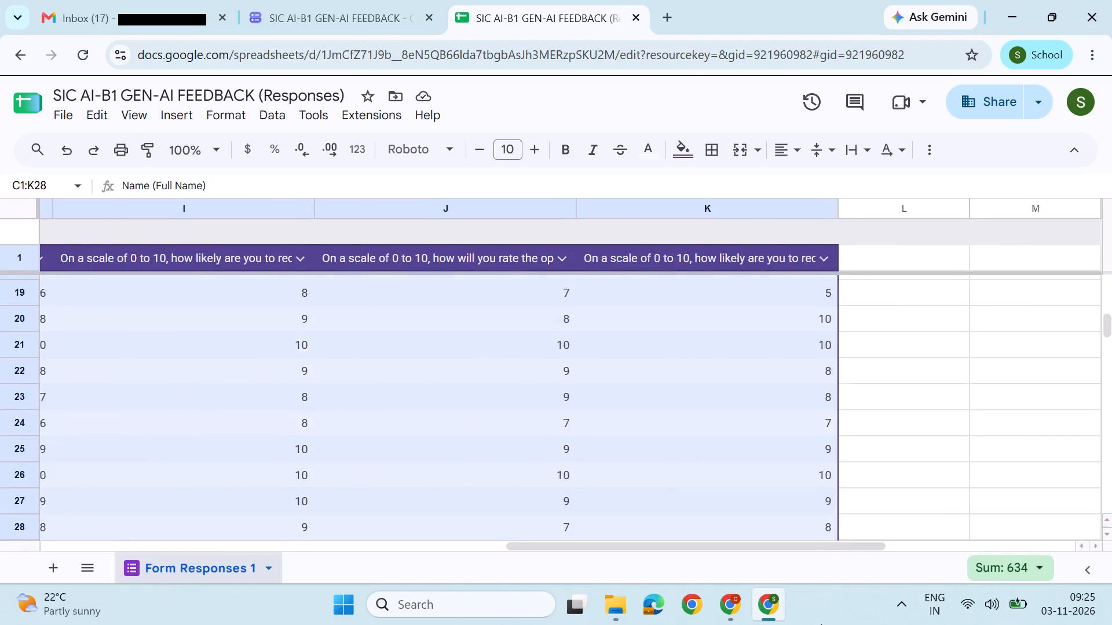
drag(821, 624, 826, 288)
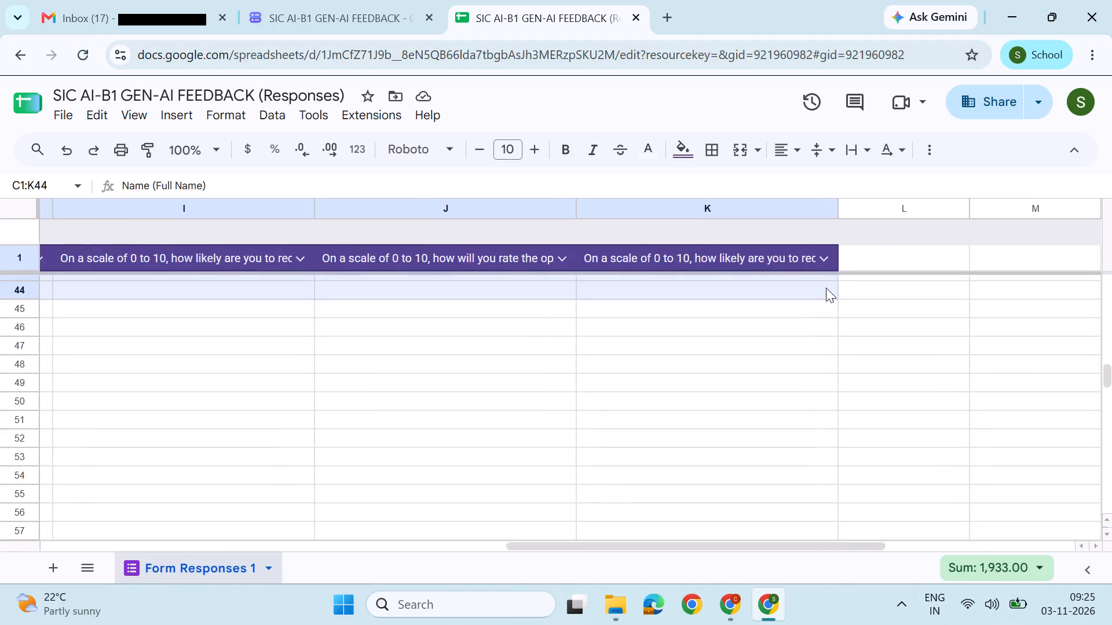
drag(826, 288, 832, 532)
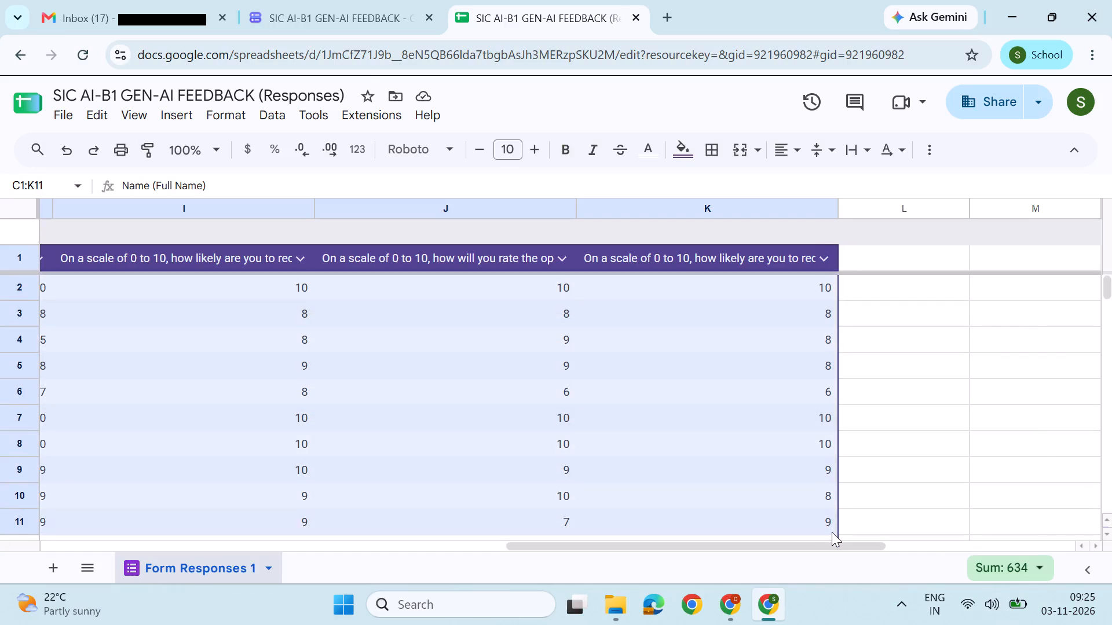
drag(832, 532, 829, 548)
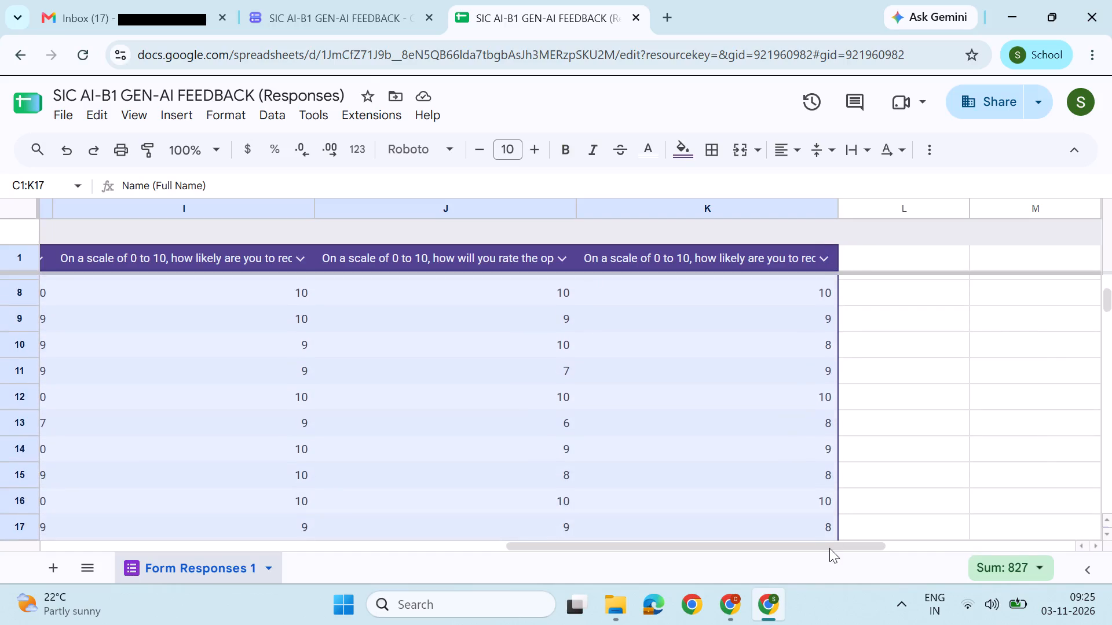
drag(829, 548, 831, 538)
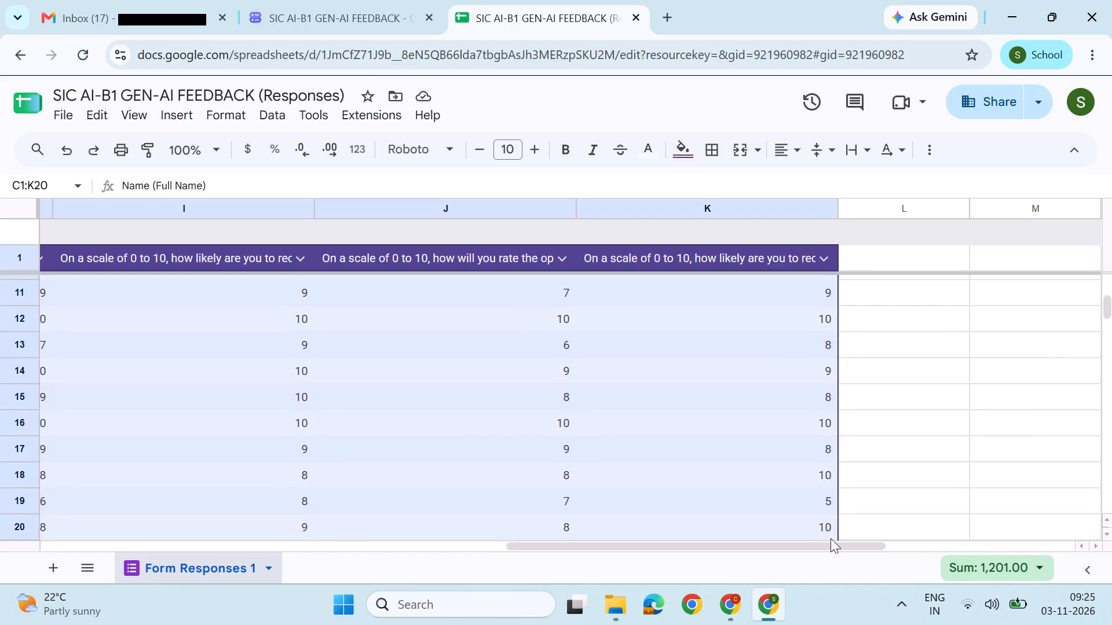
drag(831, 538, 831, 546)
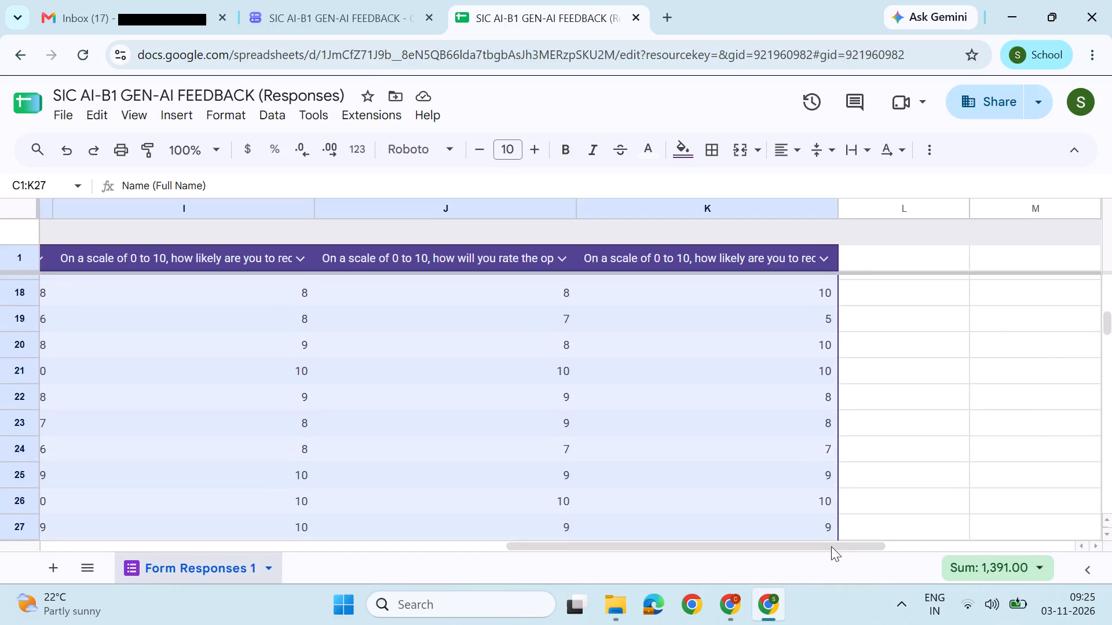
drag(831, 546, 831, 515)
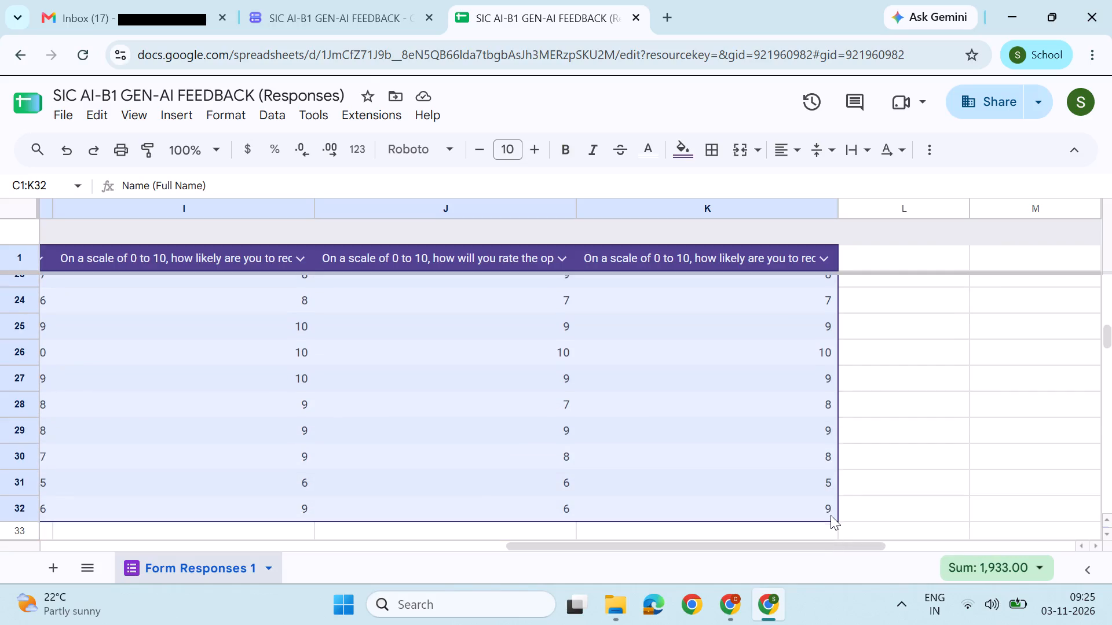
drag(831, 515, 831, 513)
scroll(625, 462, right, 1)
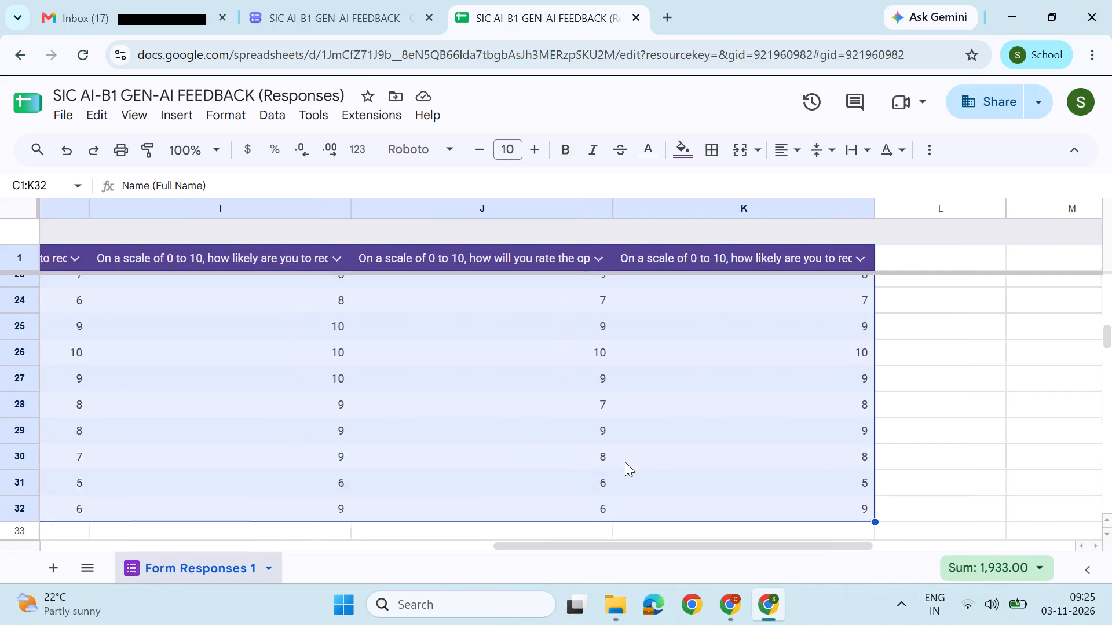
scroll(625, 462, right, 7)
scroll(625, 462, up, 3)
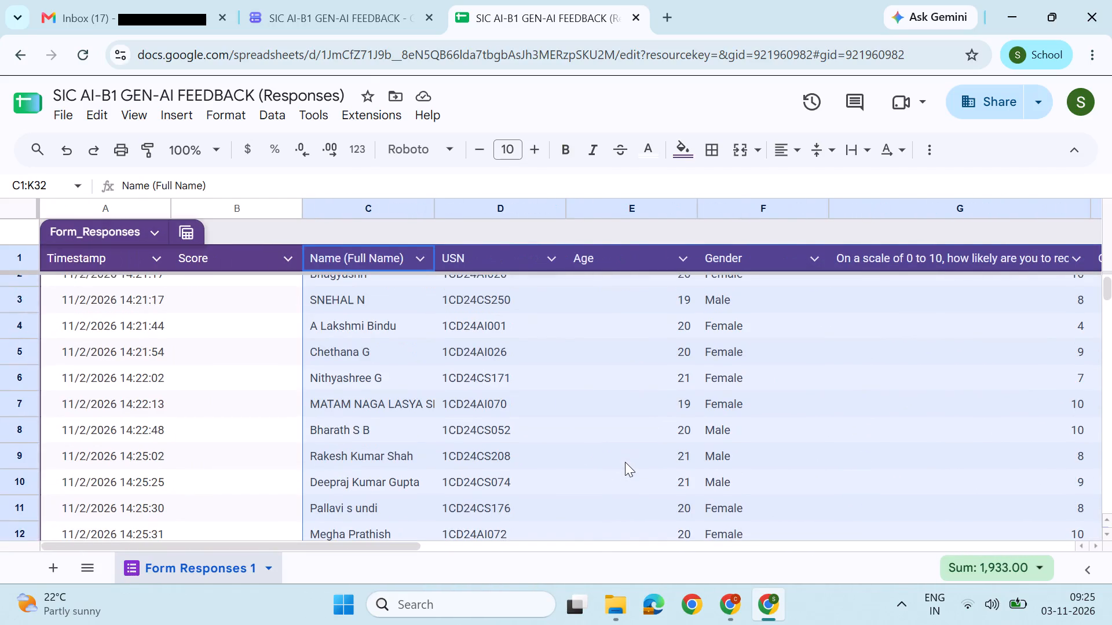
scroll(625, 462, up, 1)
Try to copy the respondent names in C2:C32 together with the ages, genders and ratings in E2:K32, leaving out the USN column.
click(372, 286)
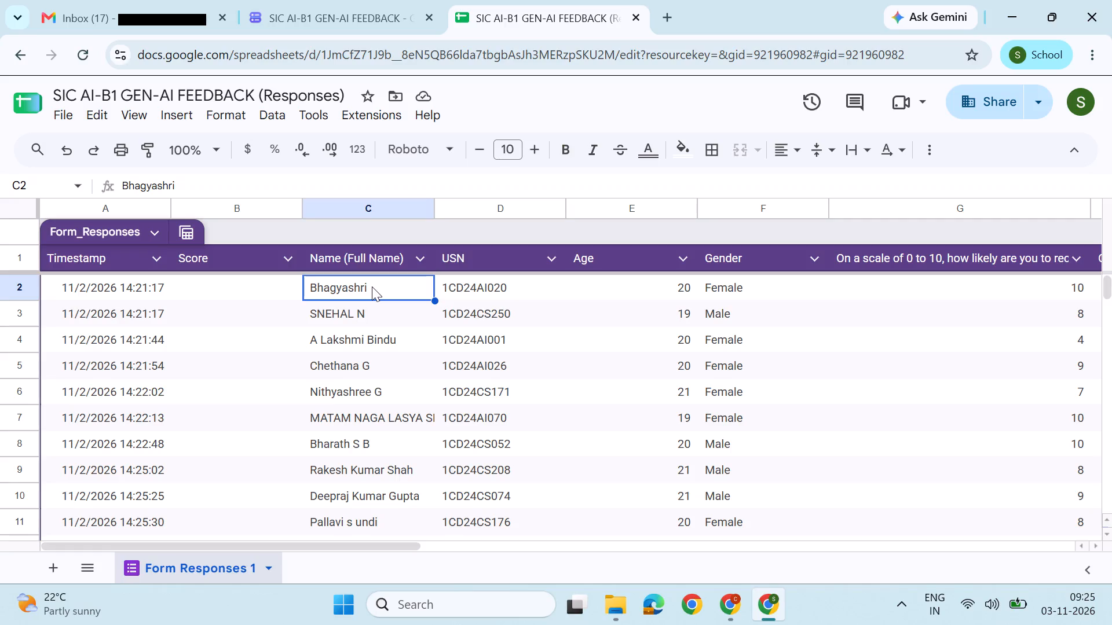
key(shift+Down)
key(shift+Down)
key(shift+Down)
key(shift+Down)
key(shift+Down)
key(shift+Down)
key(shift+Down)
key(shift+Down)
key(shift+Down)
key(shift+Down)
key(shift+Down)
key(shift+Down)
key(shift+Down)
key(shift+Down)
key(shift+Down)
key(shift+Down)
key(shift+Down)
key(shift+Down)
key(shift+Down)
key(shift+Down)
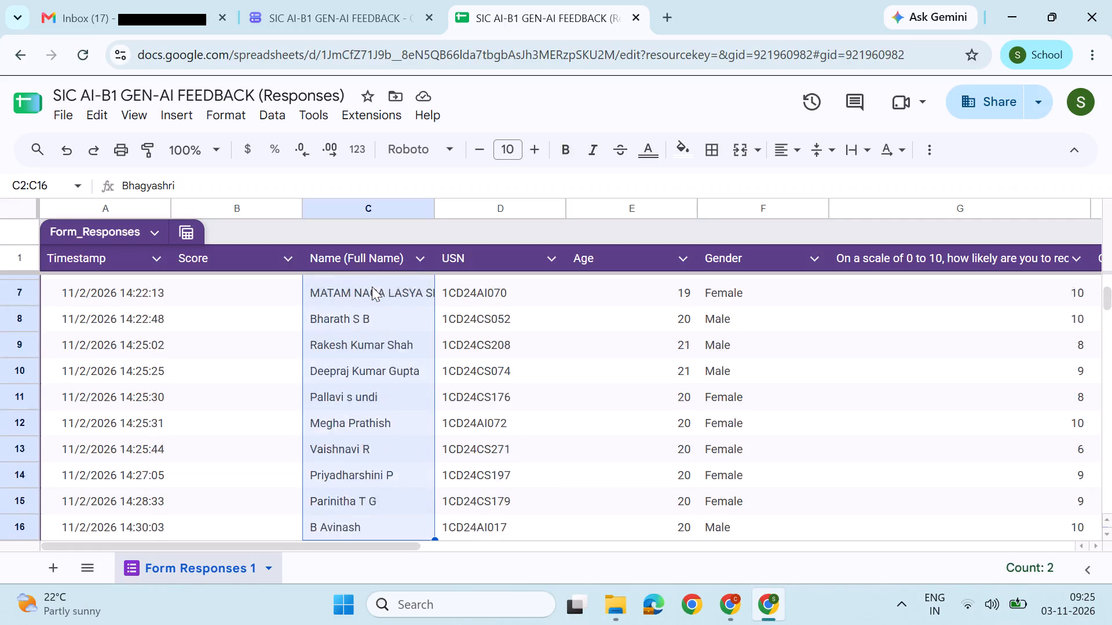
key(shift+Down)
key(shift+Down)
key(shift+Down)
key(shift+Down)
key(shift+Down)
key(shift+Down)
key(shift+Down)
key(shift+Down)
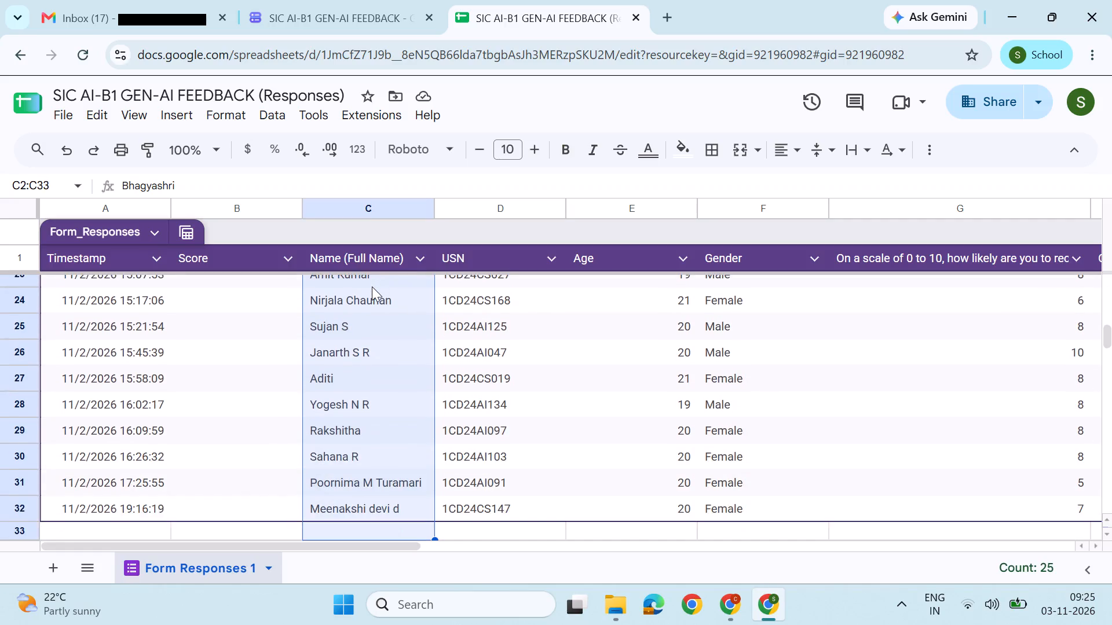
key(shift+Down)
key(shift+Up)
key(shift+Up)
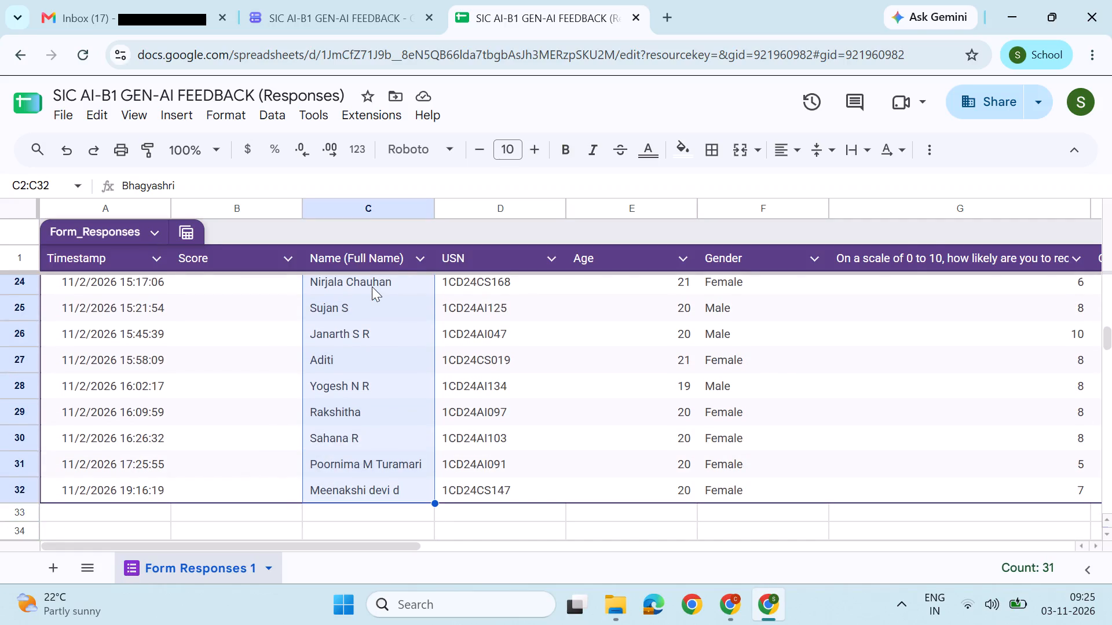
scroll(372, 286, left, 2)
scroll(465, 319, up, 7)
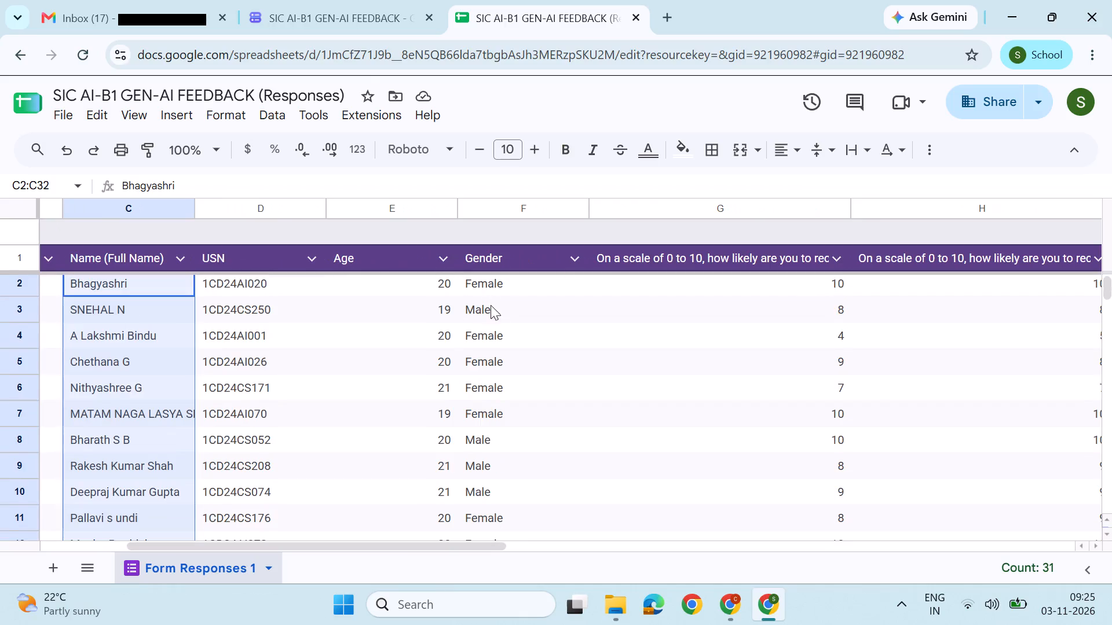
ctrl+drag(478, 280, 532, 446)
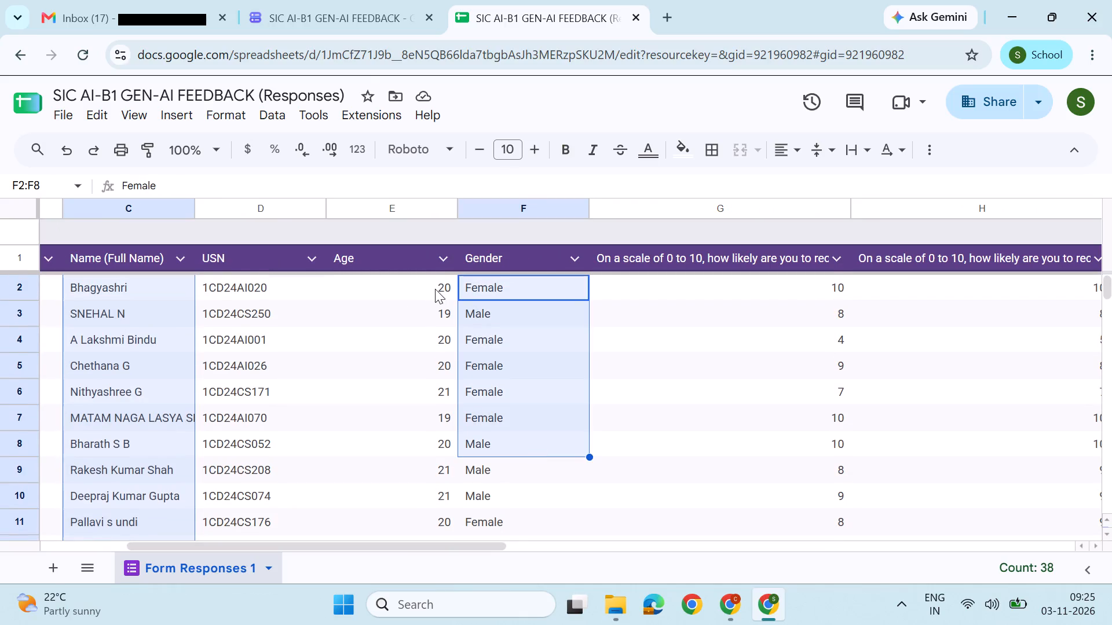
ctrl+drag(435, 289, 667, 527)
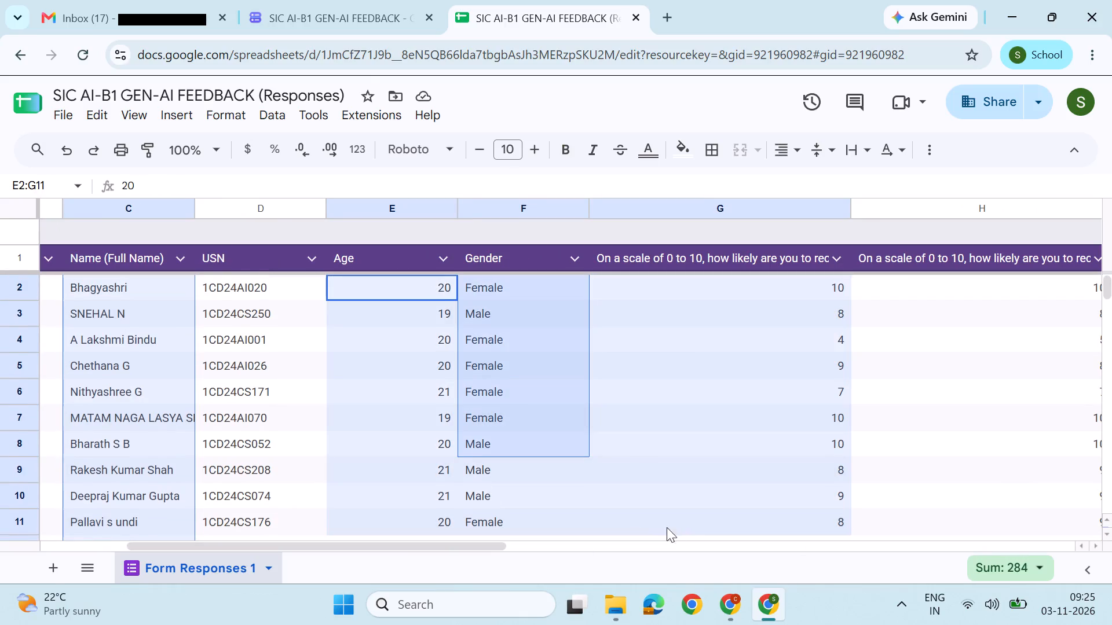
ctrl+drag(667, 527, 921, 525)
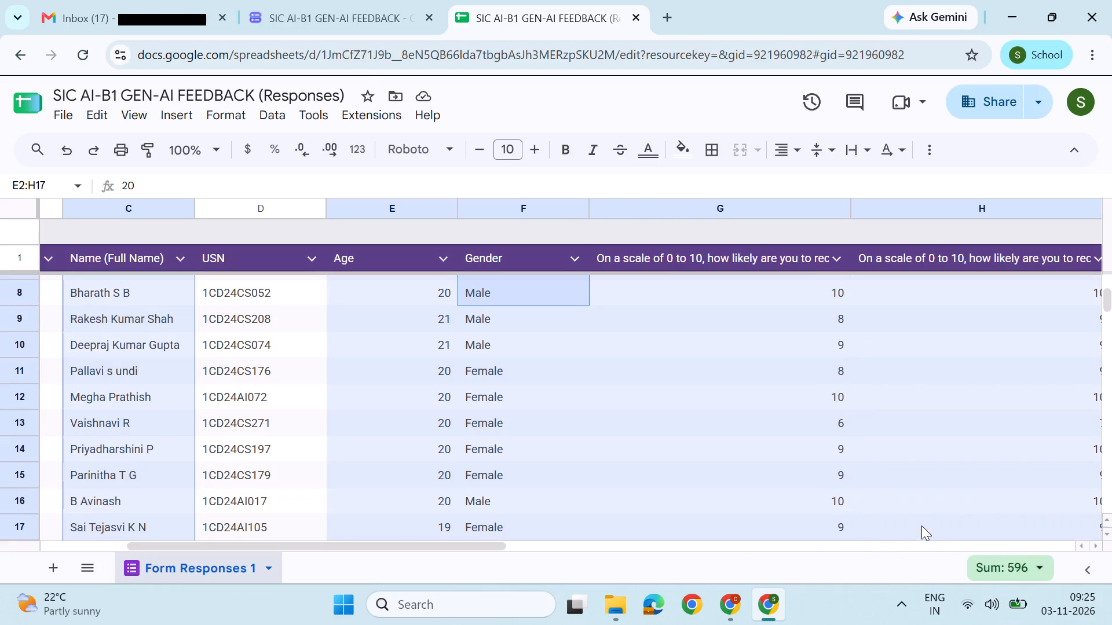
ctrl+drag(921, 525, 1051, 522)
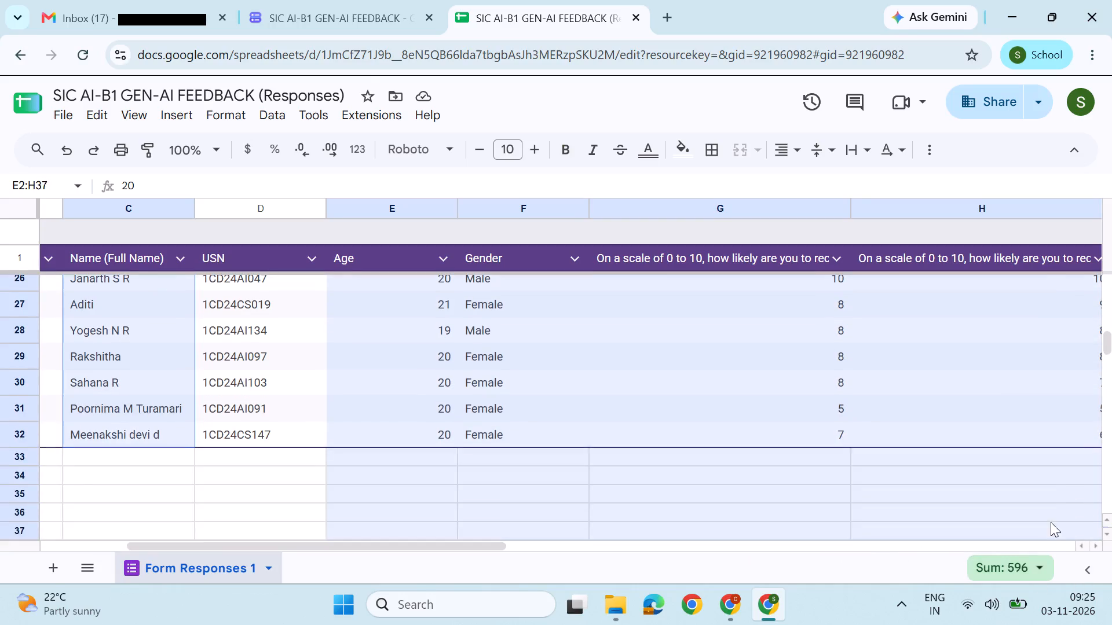
ctrl+drag(1051, 522, 959, 456)
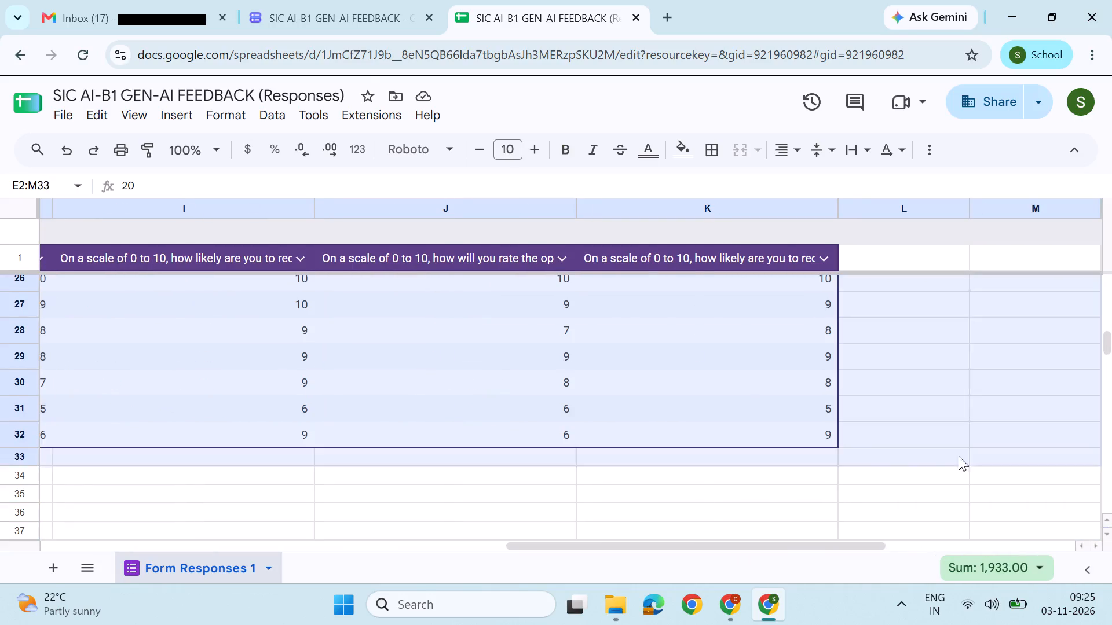
ctrl+drag(959, 456, 818, 428)
scroll(818, 428, up, 5)
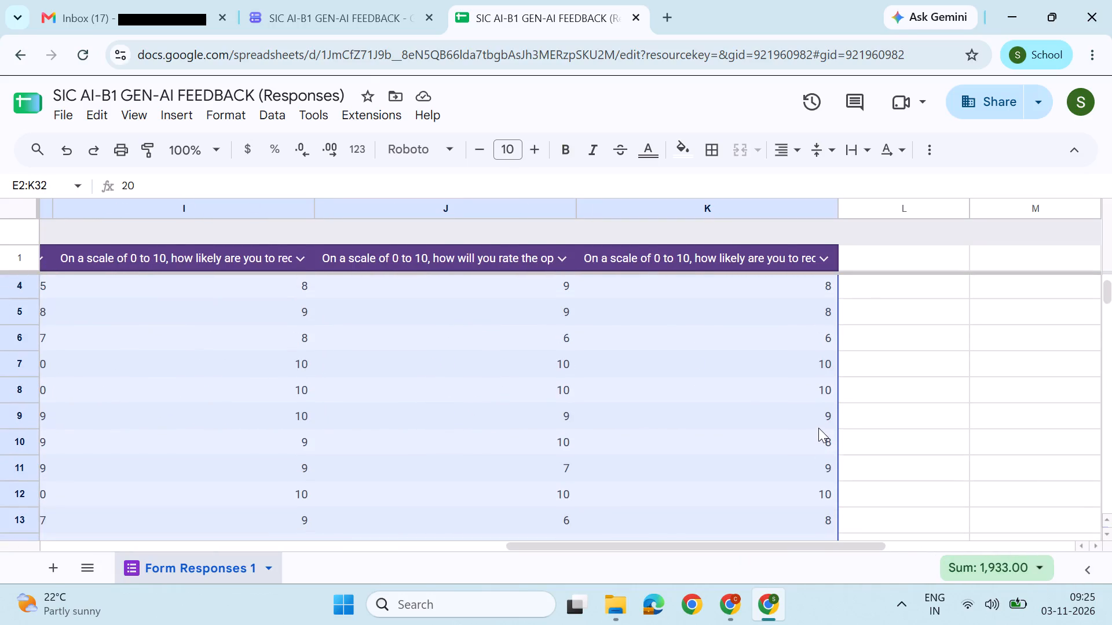
scroll(818, 428, right, 5)
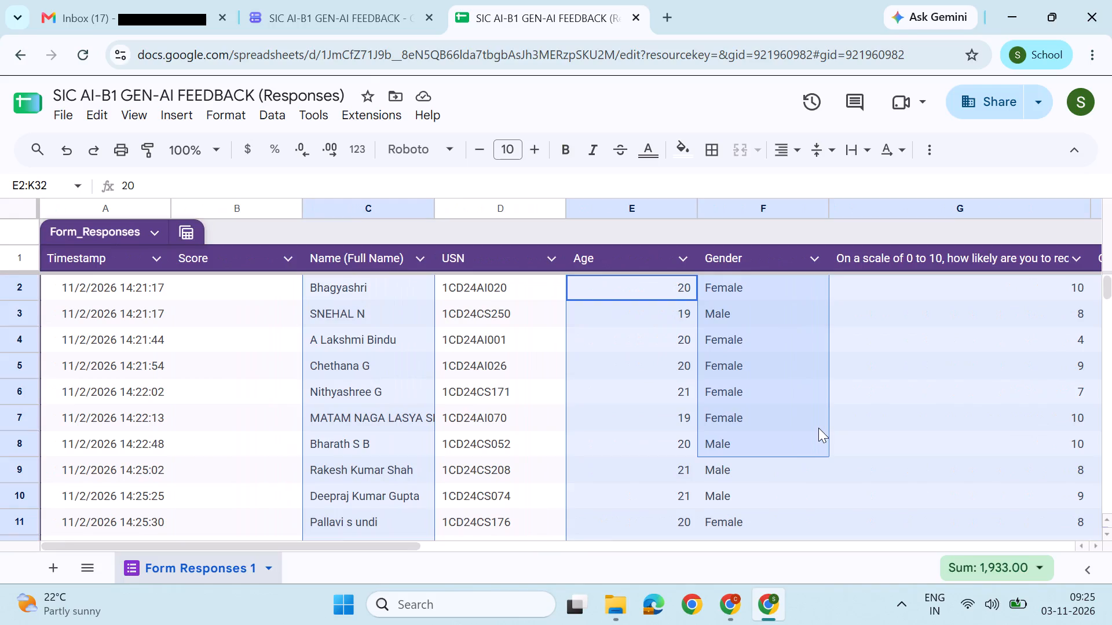
key(ctrl+c)
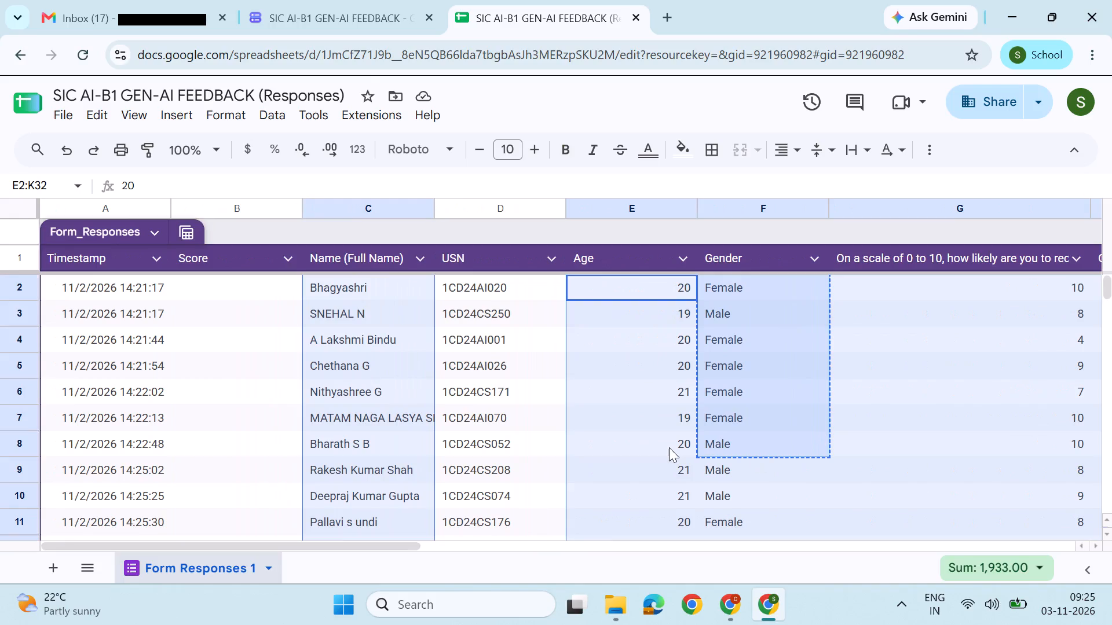
click(669, 447)
double_click(669, 447)
click(647, 312)
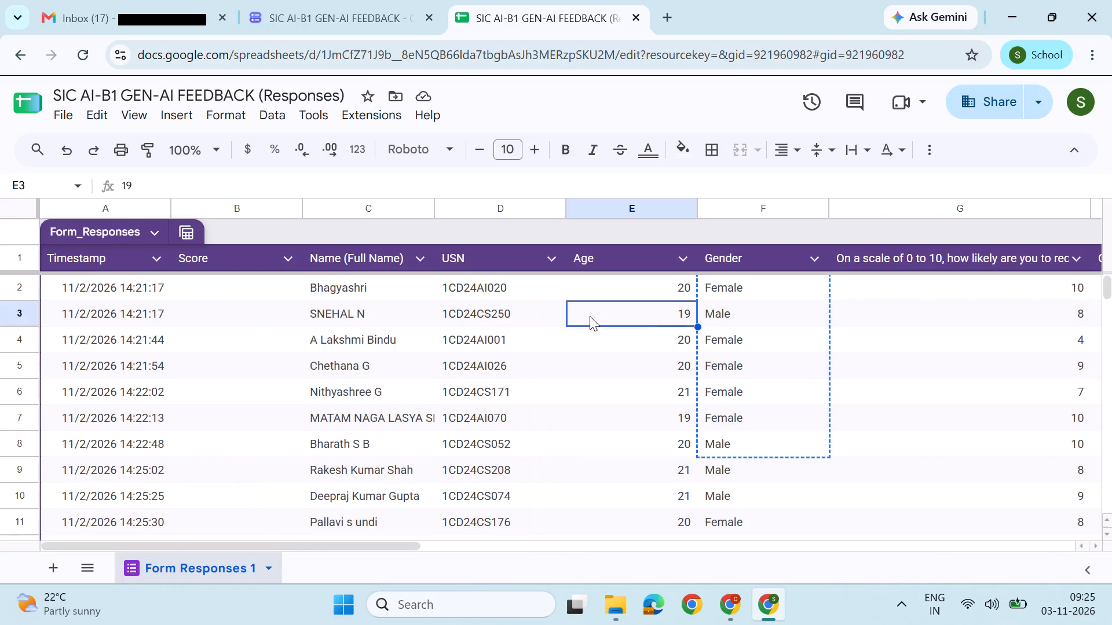
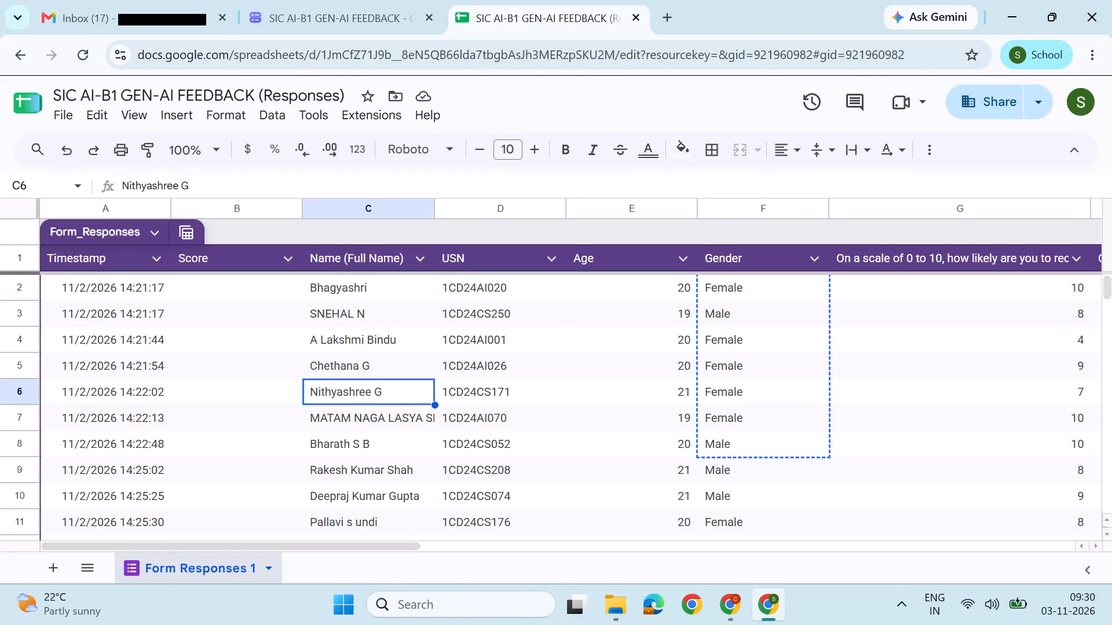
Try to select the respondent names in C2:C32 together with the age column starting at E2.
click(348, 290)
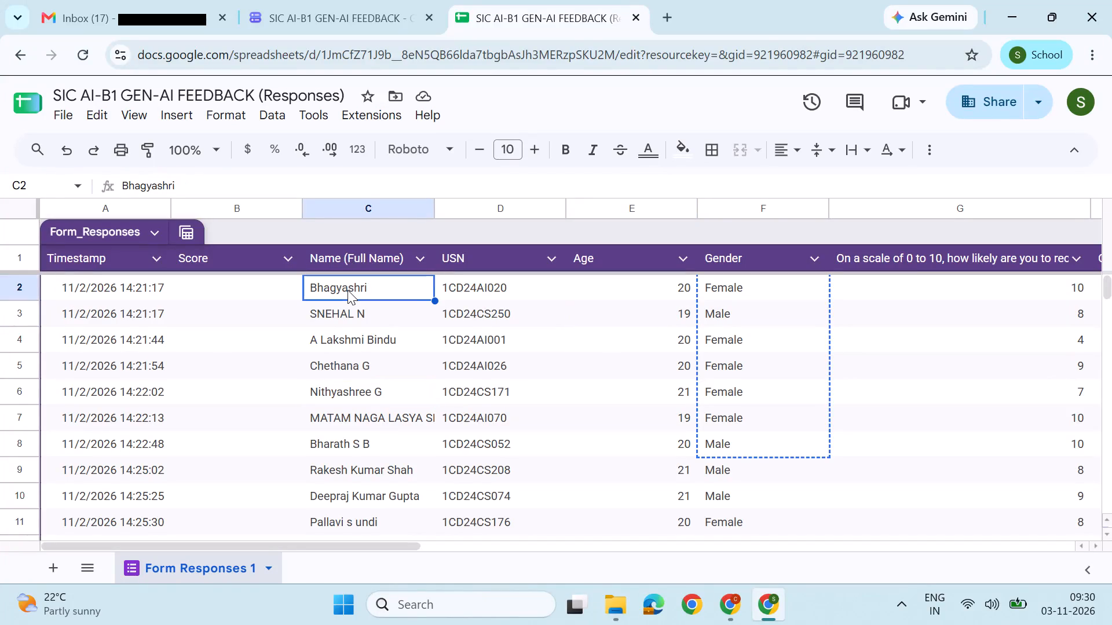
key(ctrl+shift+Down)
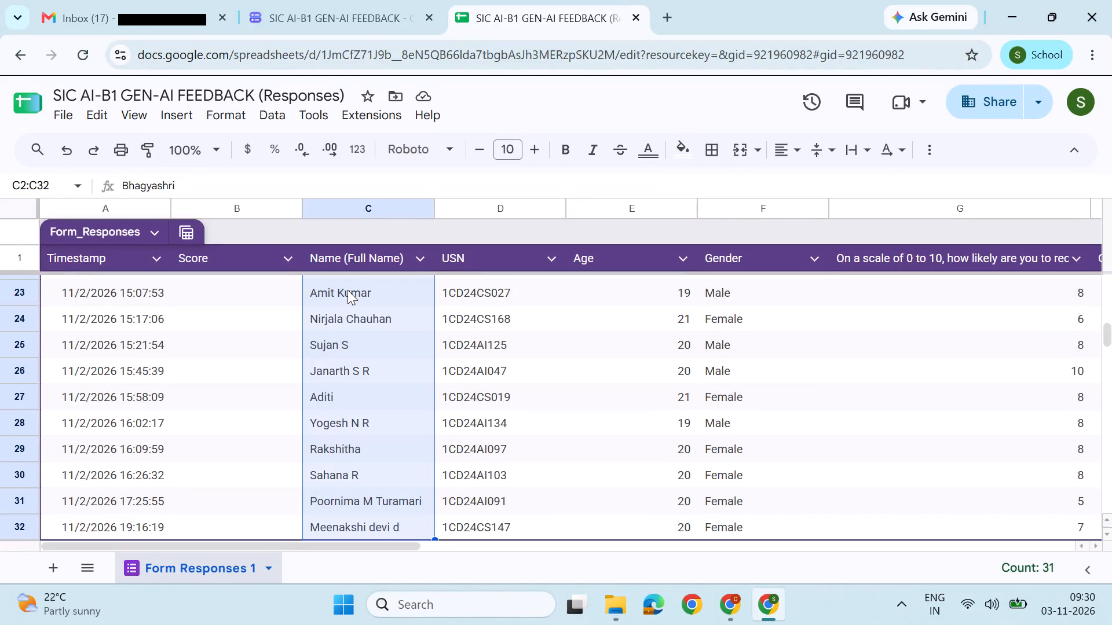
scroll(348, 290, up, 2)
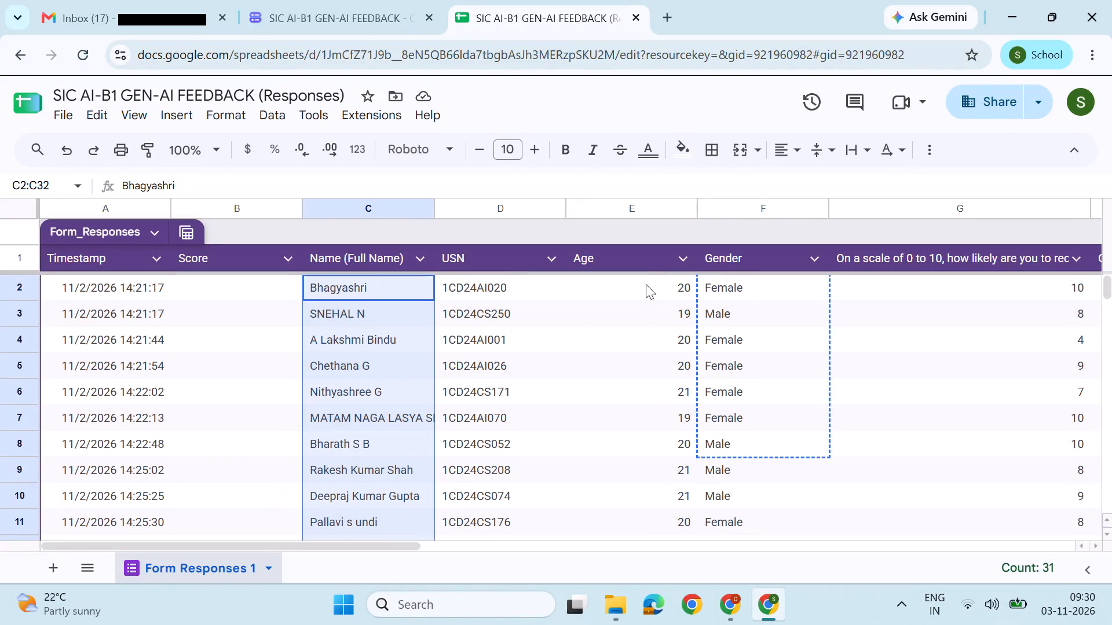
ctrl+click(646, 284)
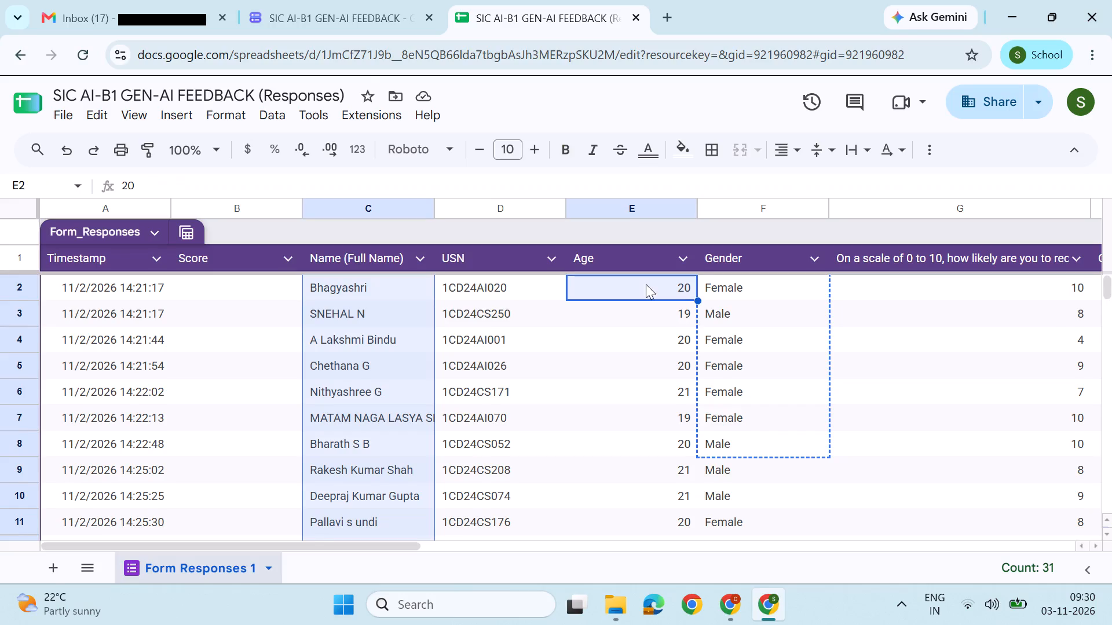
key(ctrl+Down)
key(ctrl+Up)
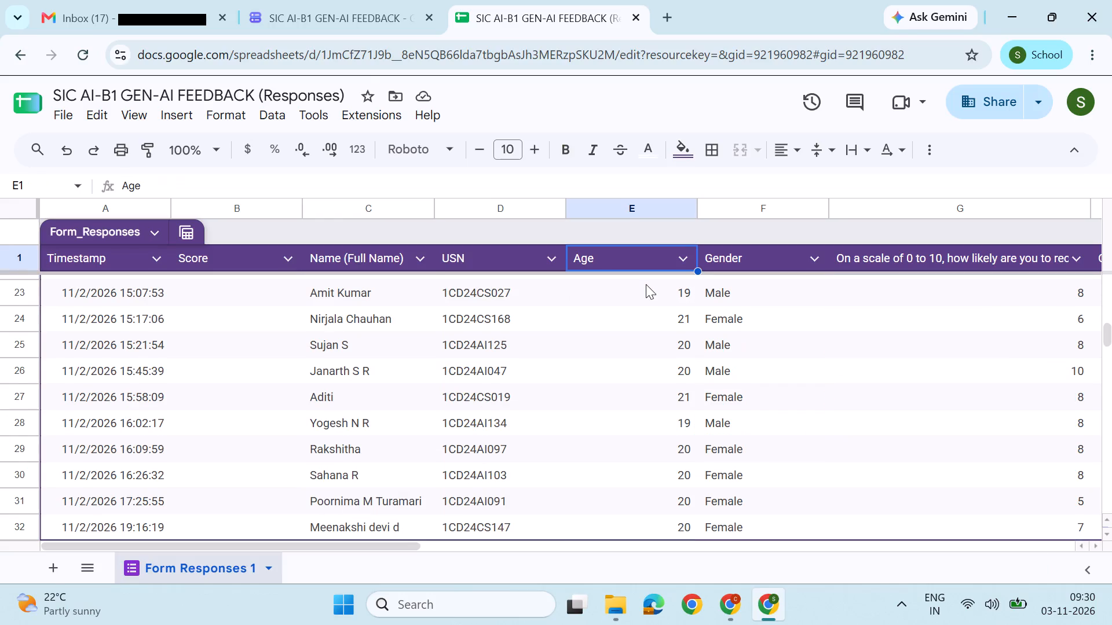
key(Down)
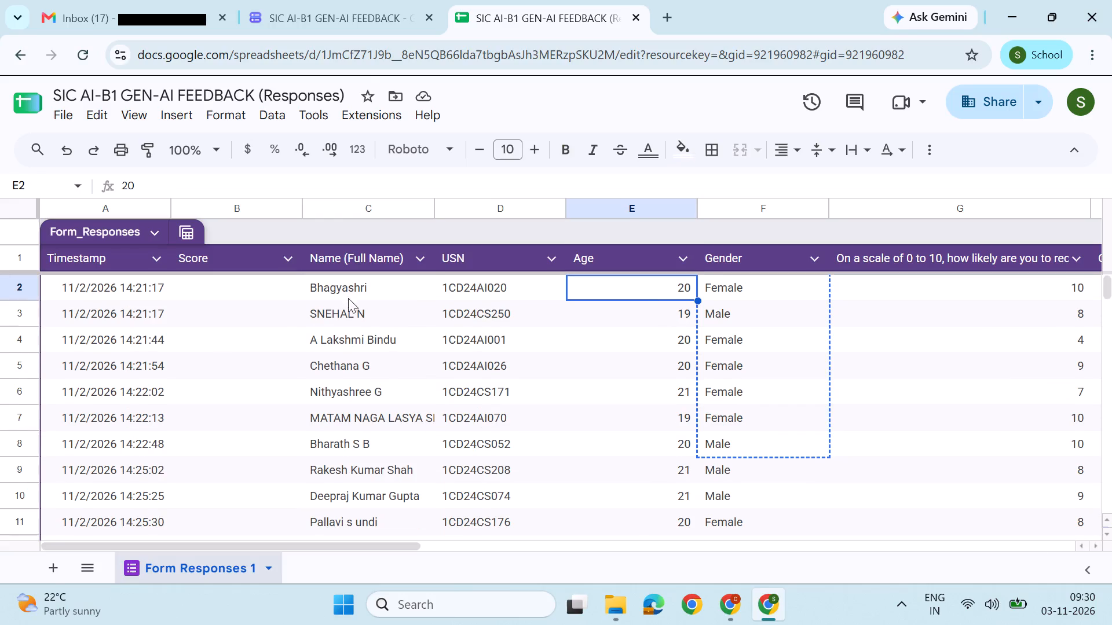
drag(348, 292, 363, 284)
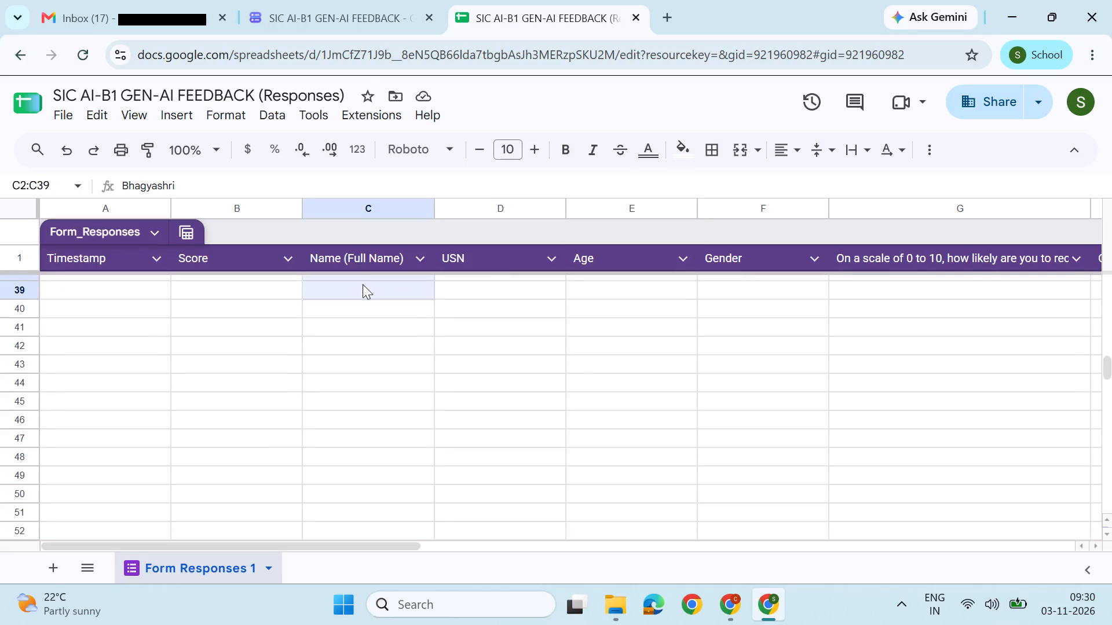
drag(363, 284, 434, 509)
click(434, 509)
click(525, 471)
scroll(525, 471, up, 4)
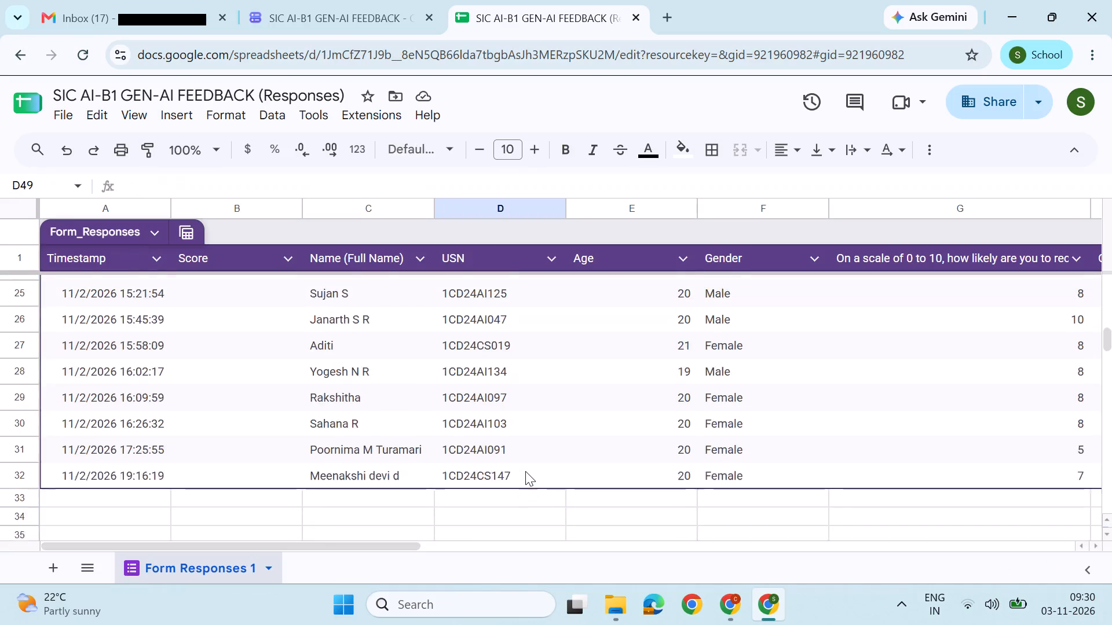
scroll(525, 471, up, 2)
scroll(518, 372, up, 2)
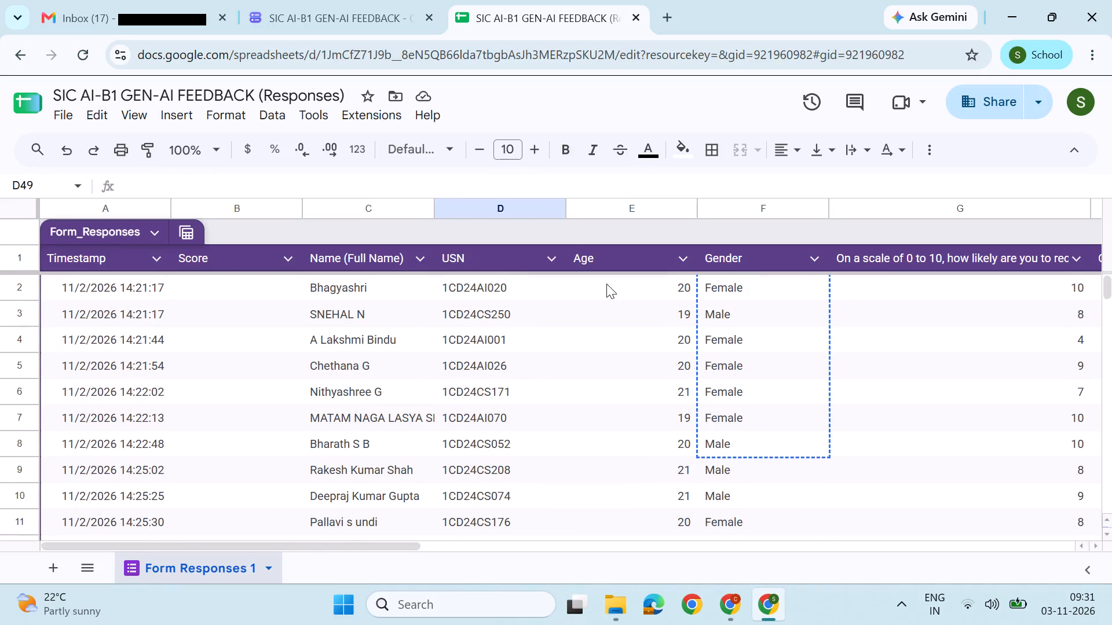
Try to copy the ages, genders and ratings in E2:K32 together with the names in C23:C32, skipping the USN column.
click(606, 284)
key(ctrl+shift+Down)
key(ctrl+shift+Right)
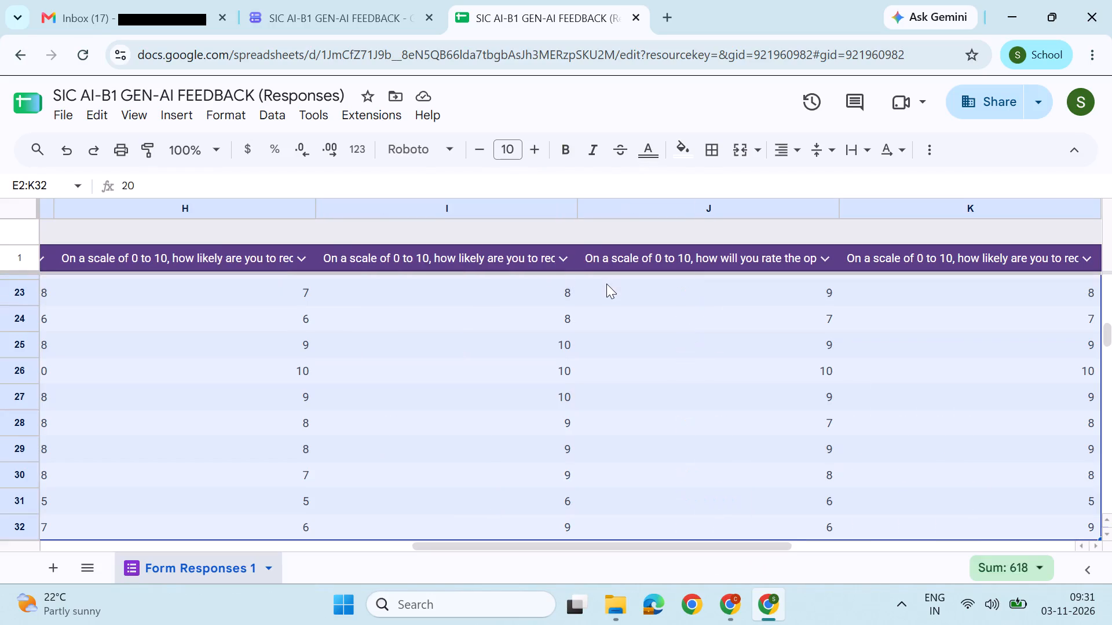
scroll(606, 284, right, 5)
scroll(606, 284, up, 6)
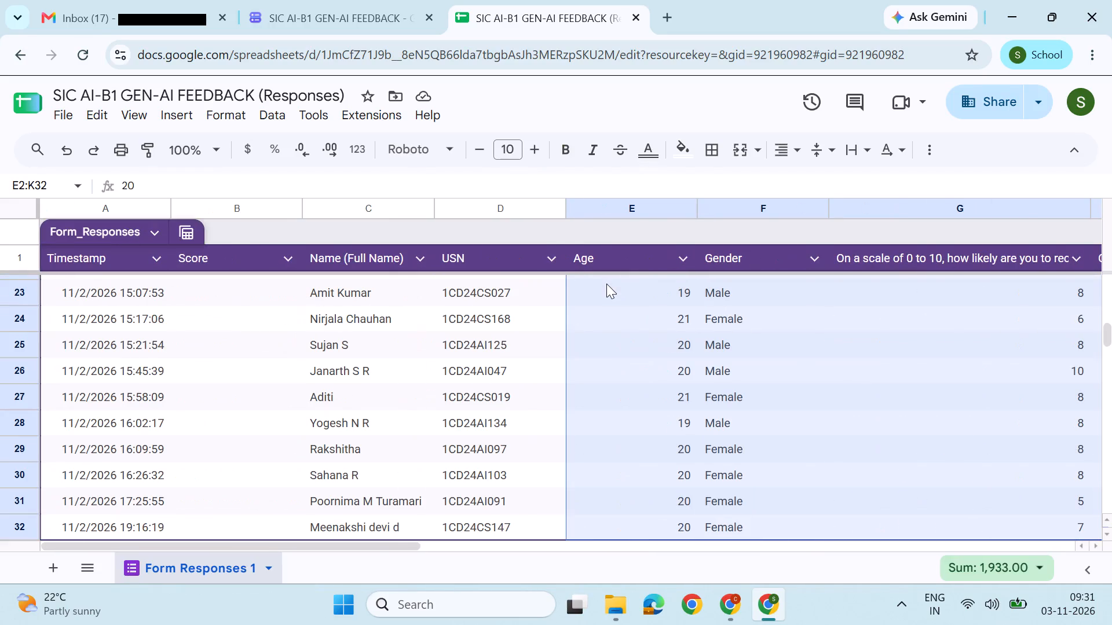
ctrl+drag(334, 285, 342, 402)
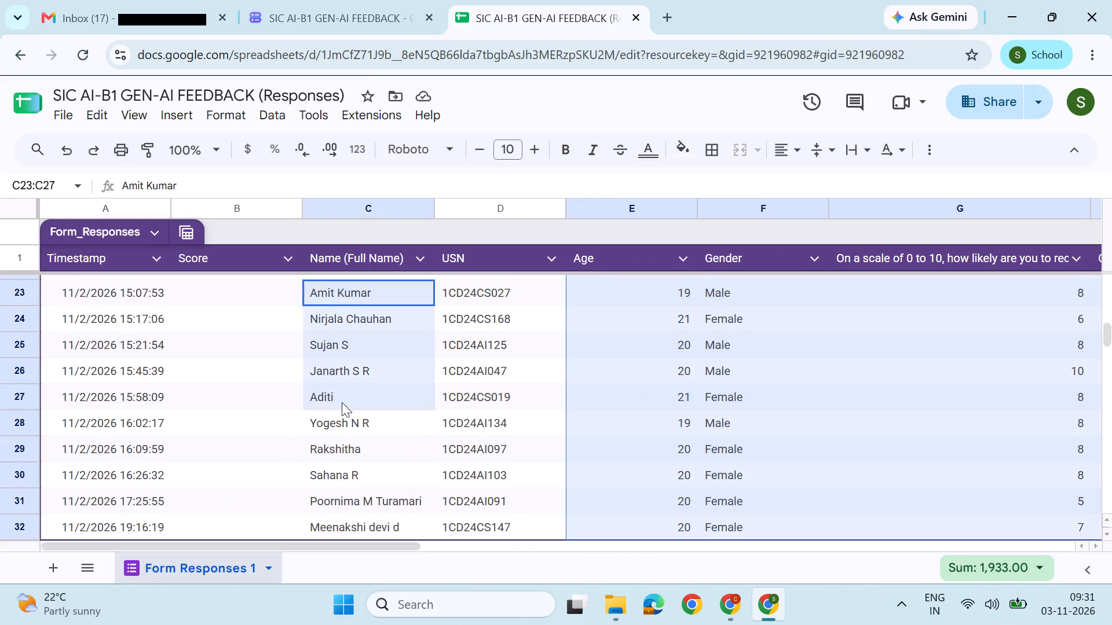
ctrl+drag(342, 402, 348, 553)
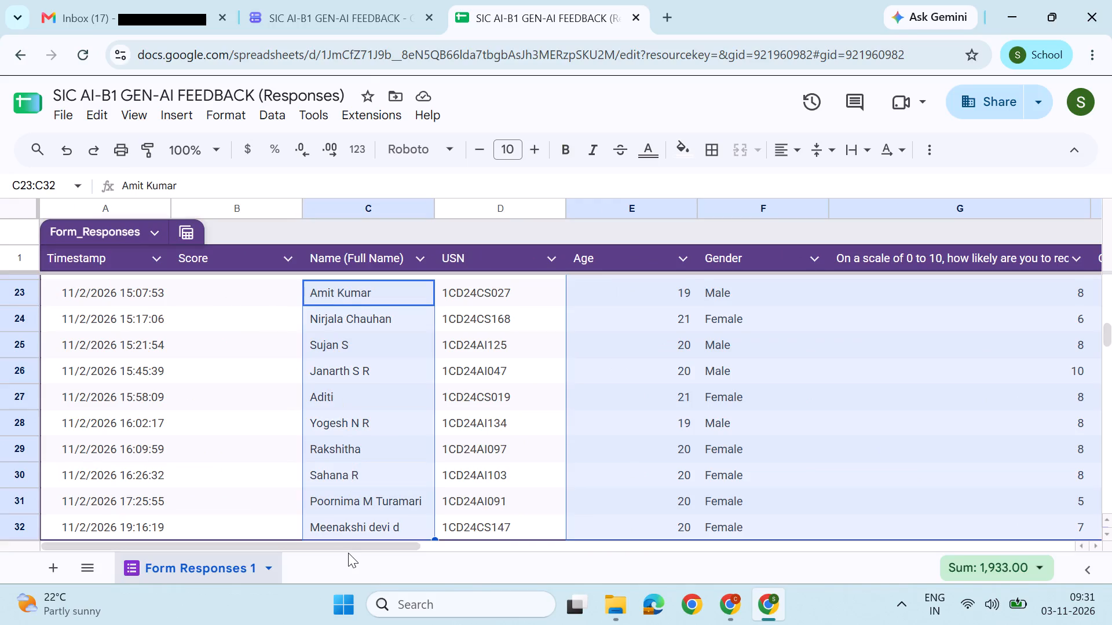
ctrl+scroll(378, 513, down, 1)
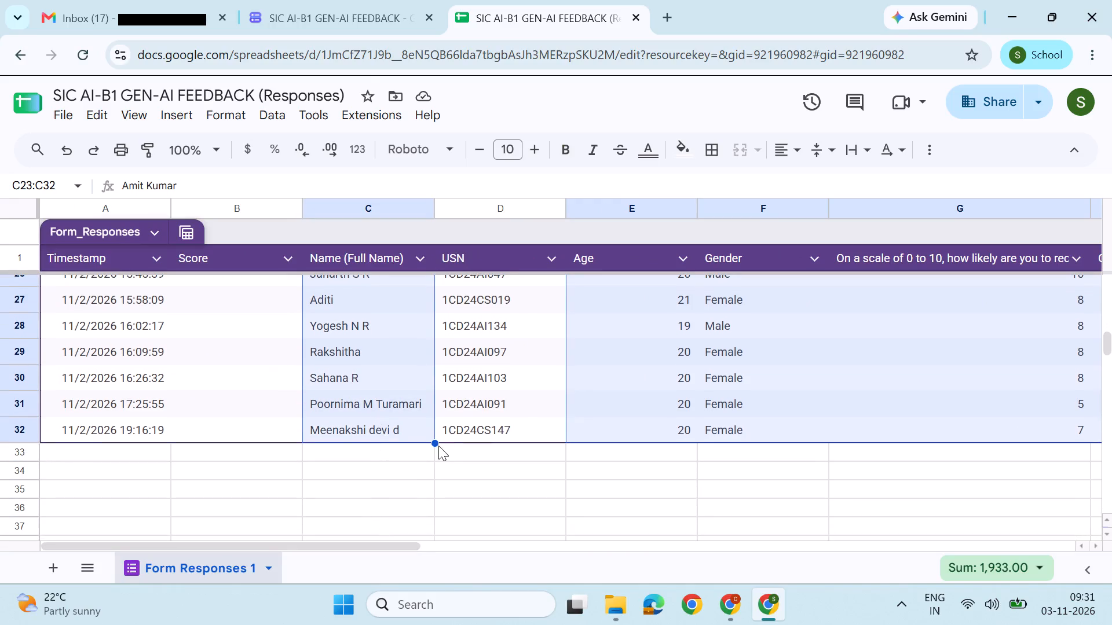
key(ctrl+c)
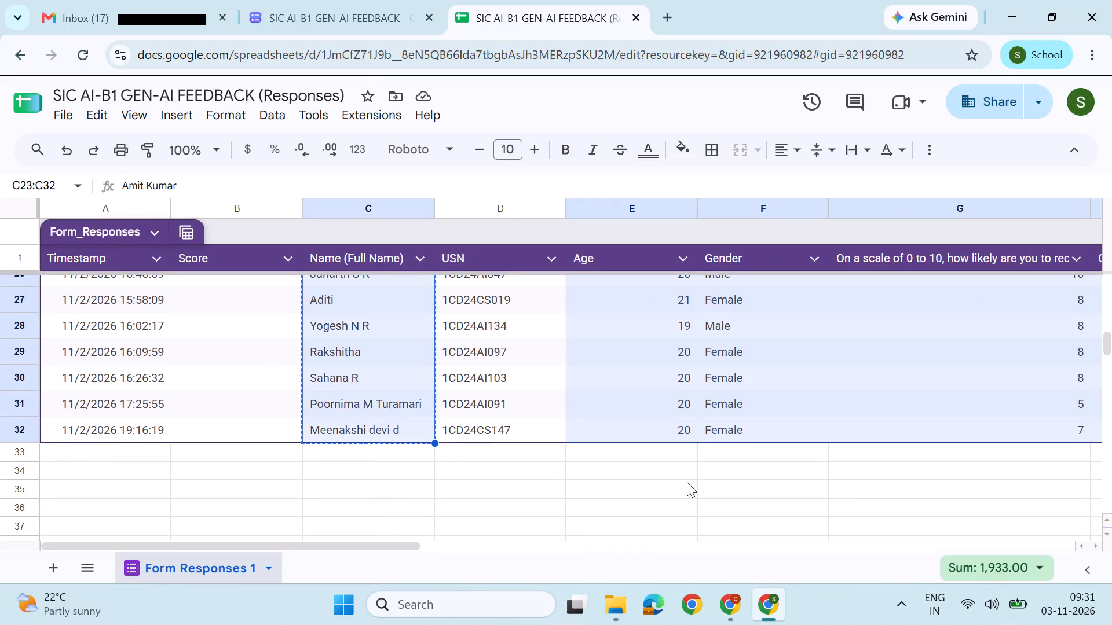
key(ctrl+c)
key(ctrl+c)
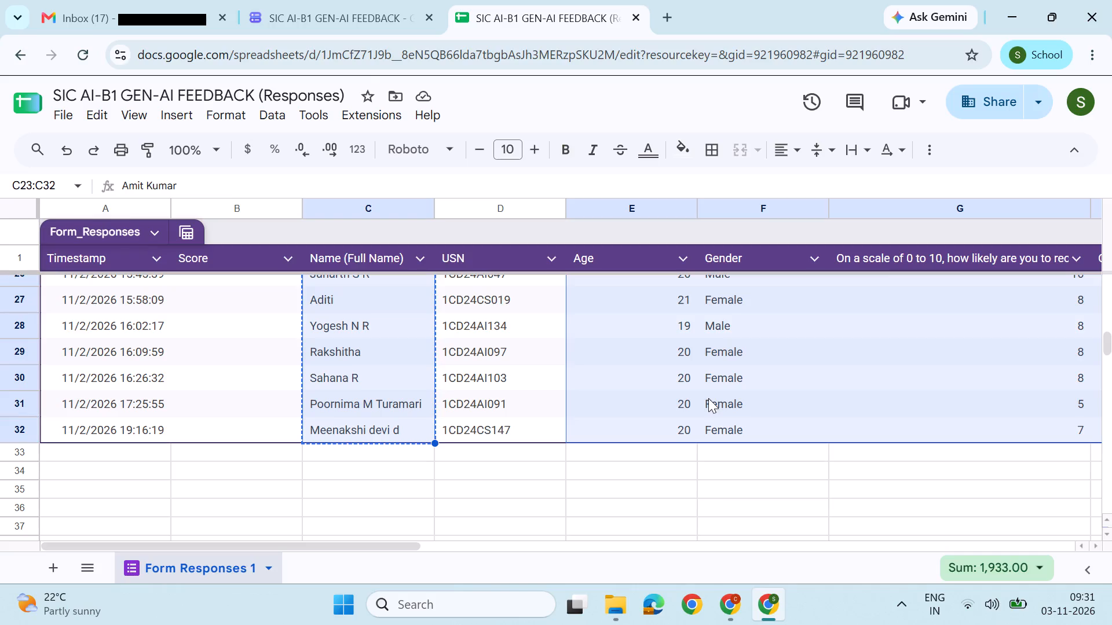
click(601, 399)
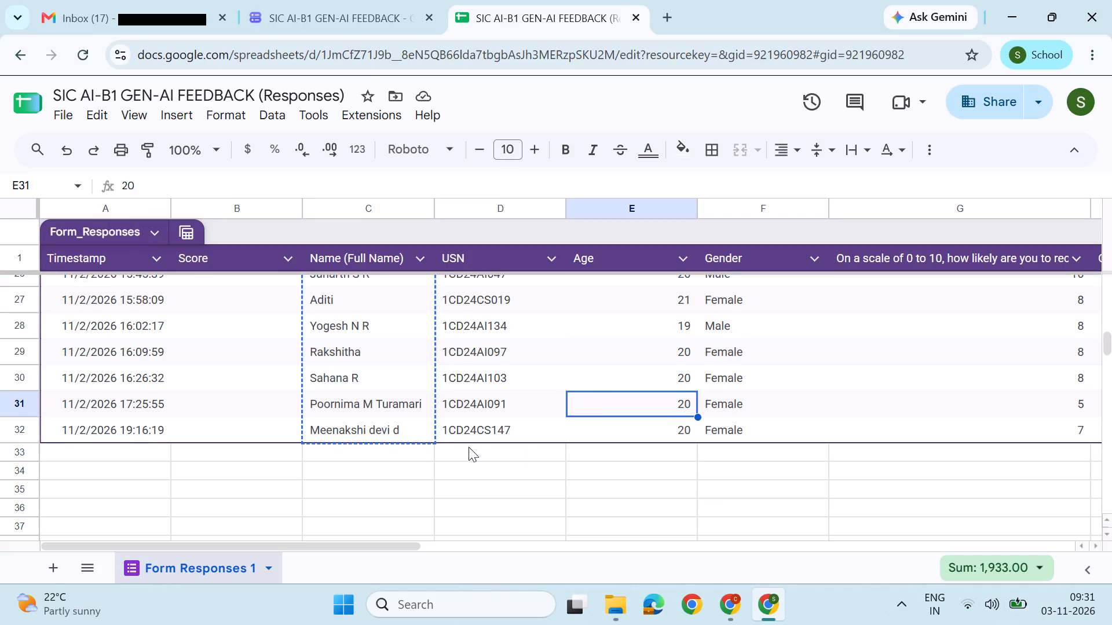
Copy only the respondent names in C2:C32.
scroll(408, 413, up, 4)
click(379, 281)
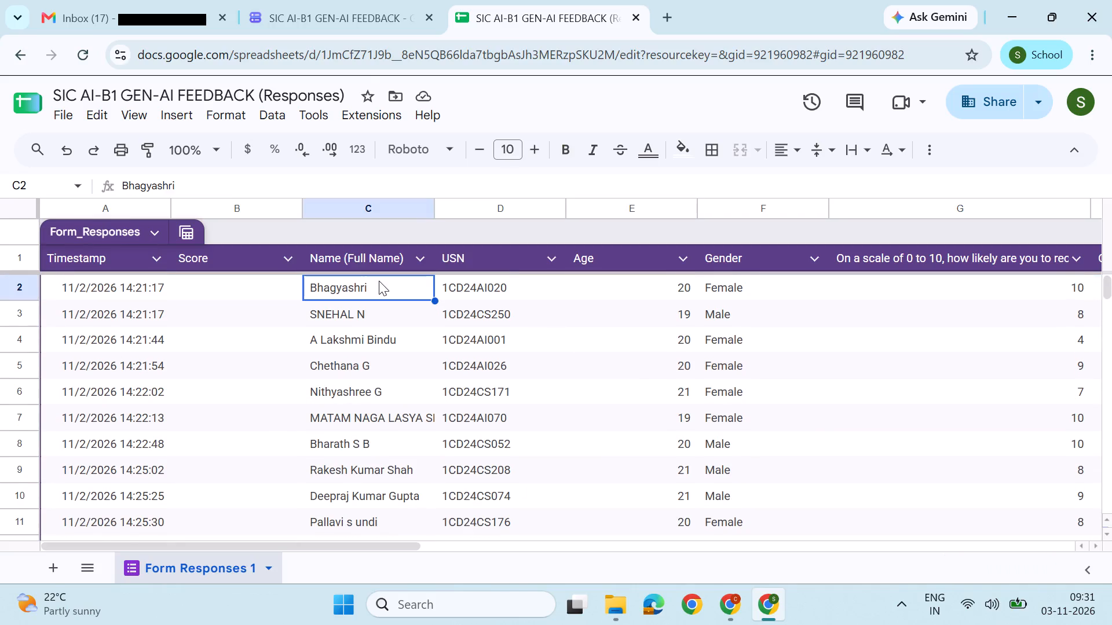
key(ctrl+shift+Down)
key(ctrl+c)
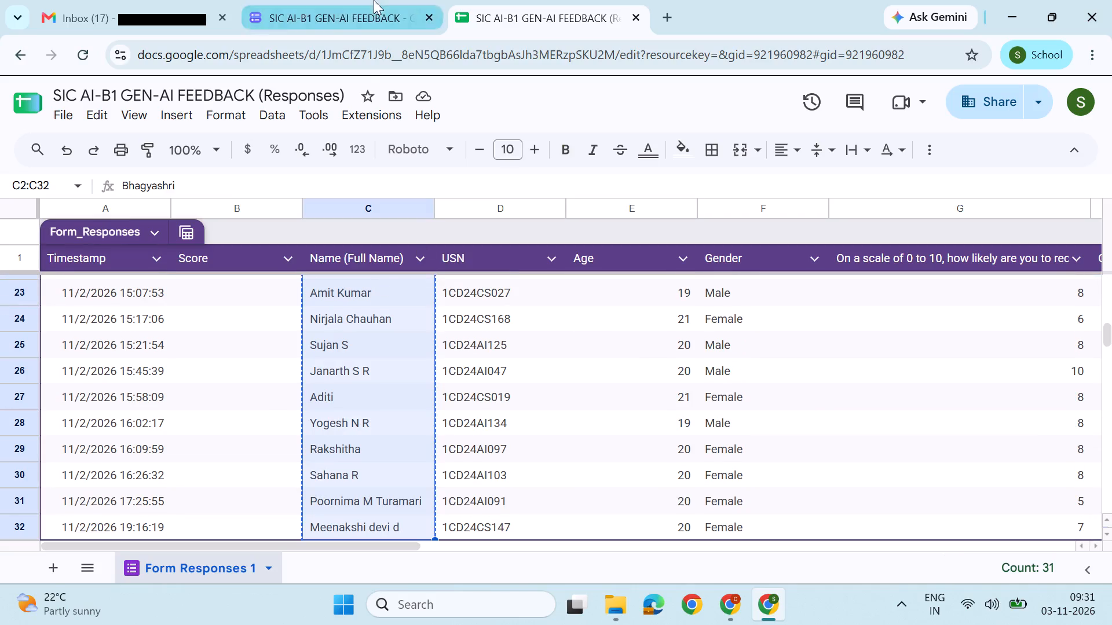
Switch to the AI-B1 folder in File Explorer and open the Student Satisfaction Survey(AI-B1) workbook, dismissing the activation notice.
key(alt+Tab)
key(alt+Tab)
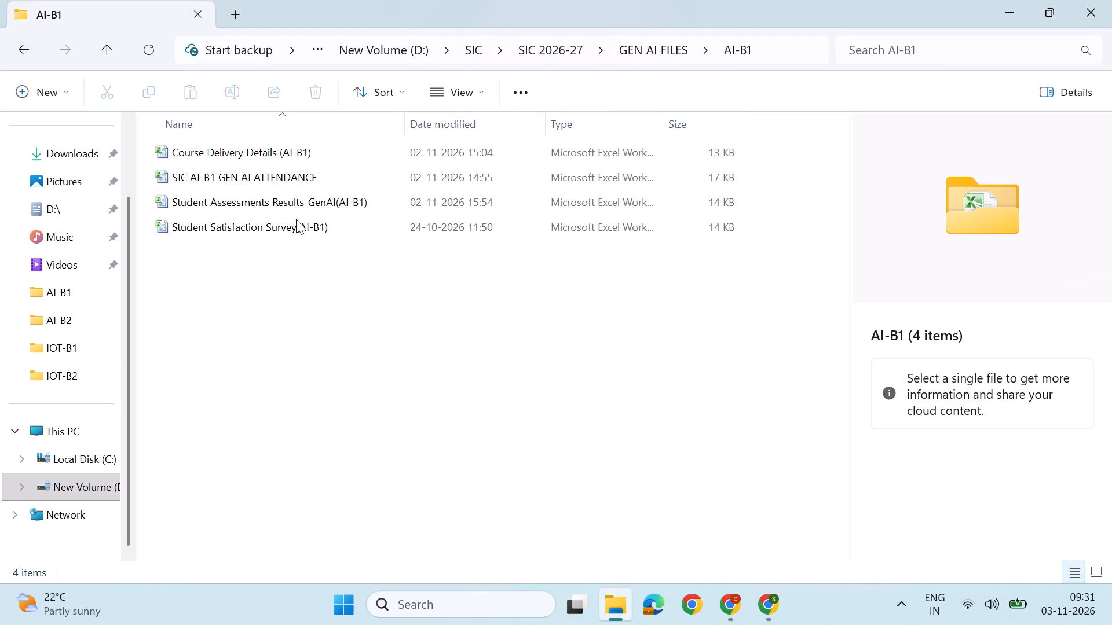
double_click(296, 219)
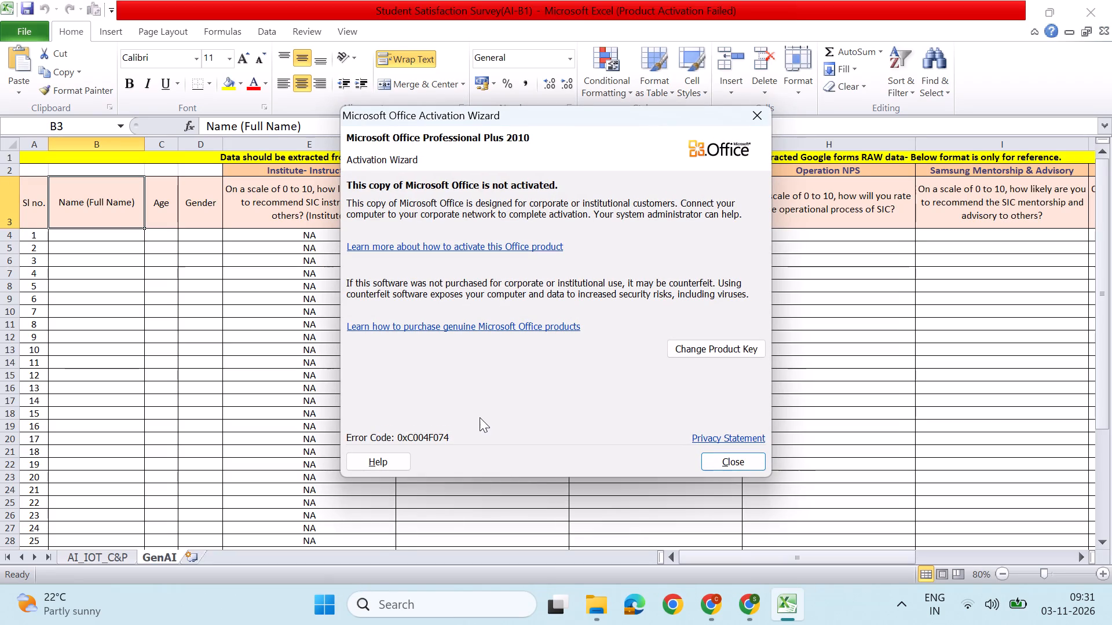
click(712, 462)
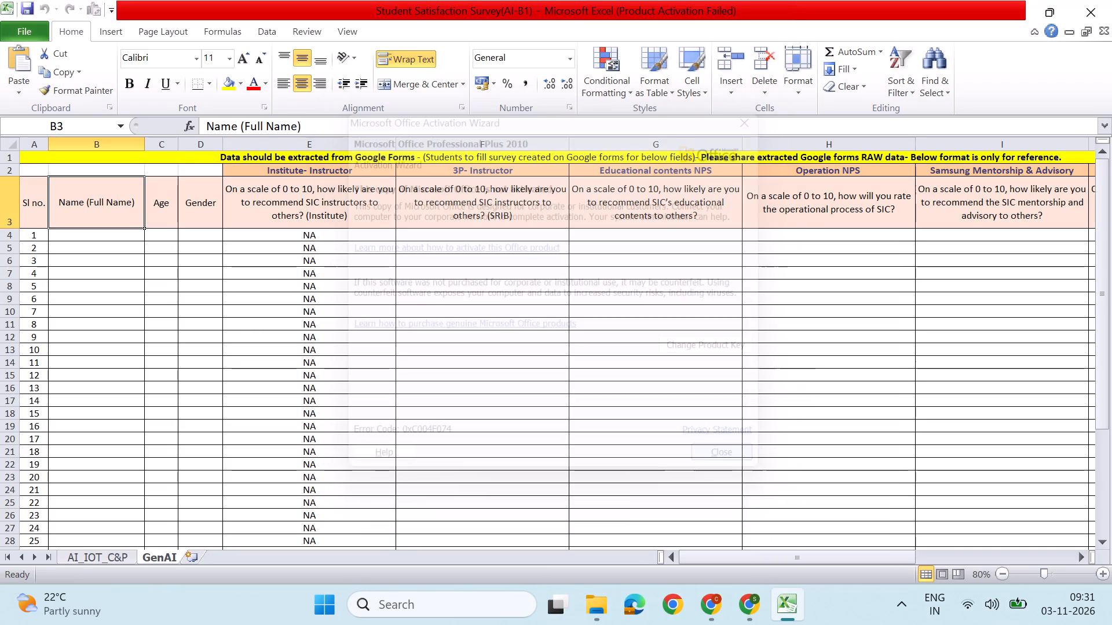
Paste the copied names into the Name (Full Name) column of the GenAI sheet, starting at B4.
click(120, 237)
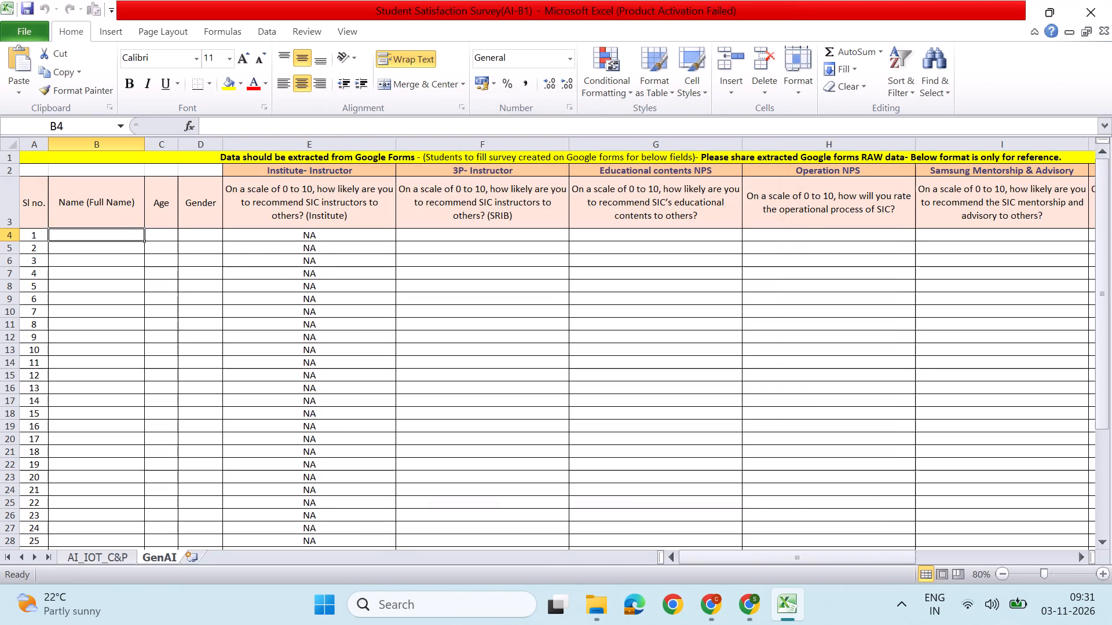
key(ctrl+v)
click(235, 367)
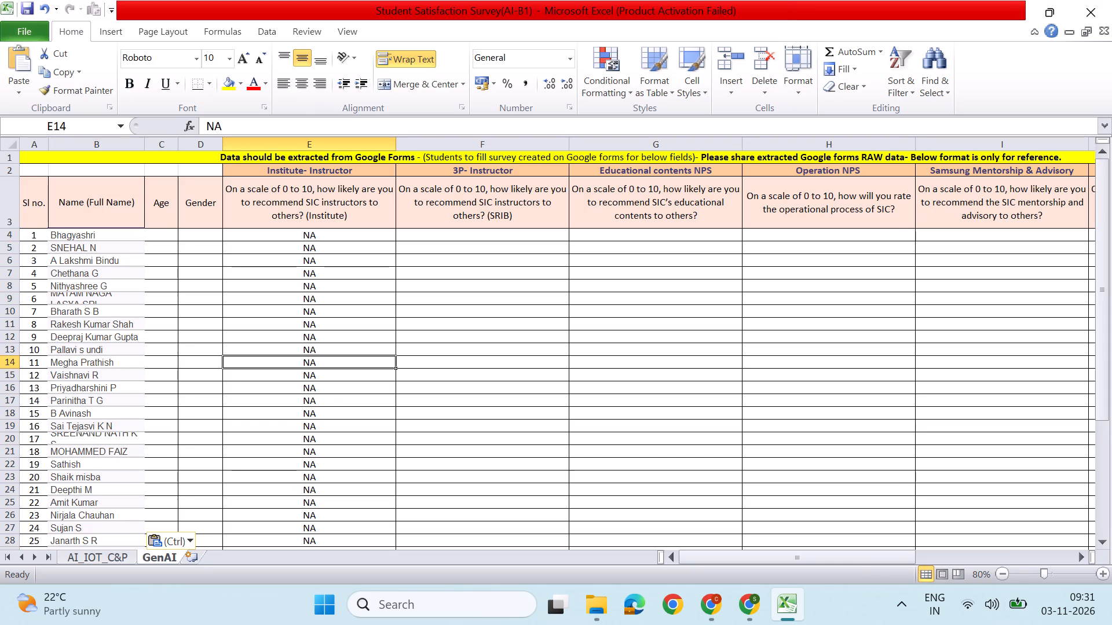
click(330, 233)
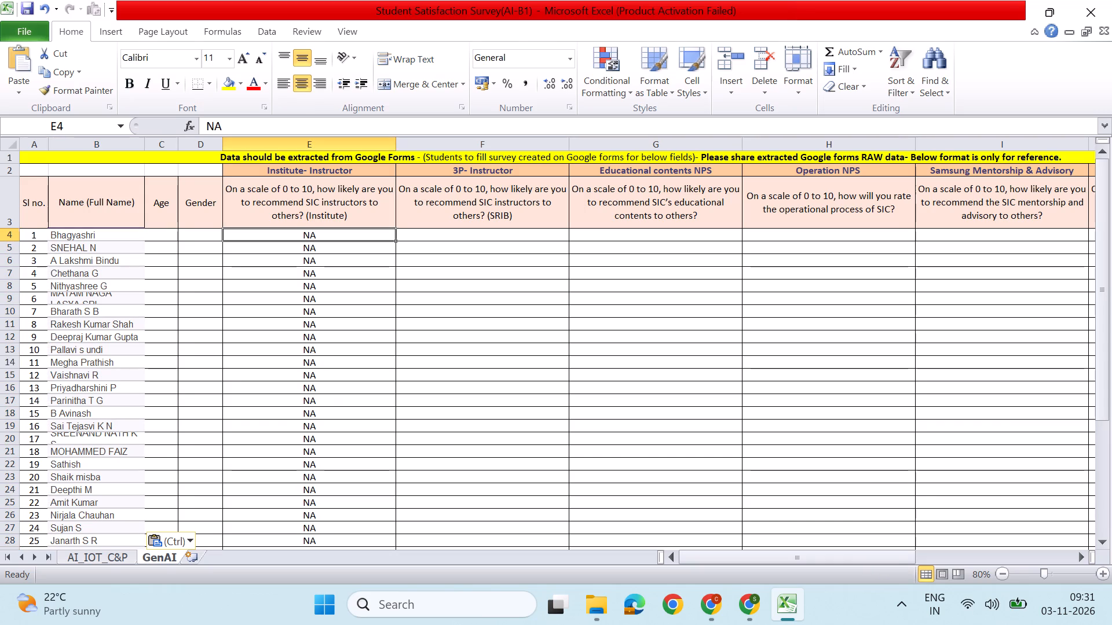
Copy the ages, genders and ratings in E23:K32 of the responses spreadsheet and paste them into the GenAI sheet starting at C4.
key(alt+Tab)
key(alt+Tab)
key(alt+Tab)
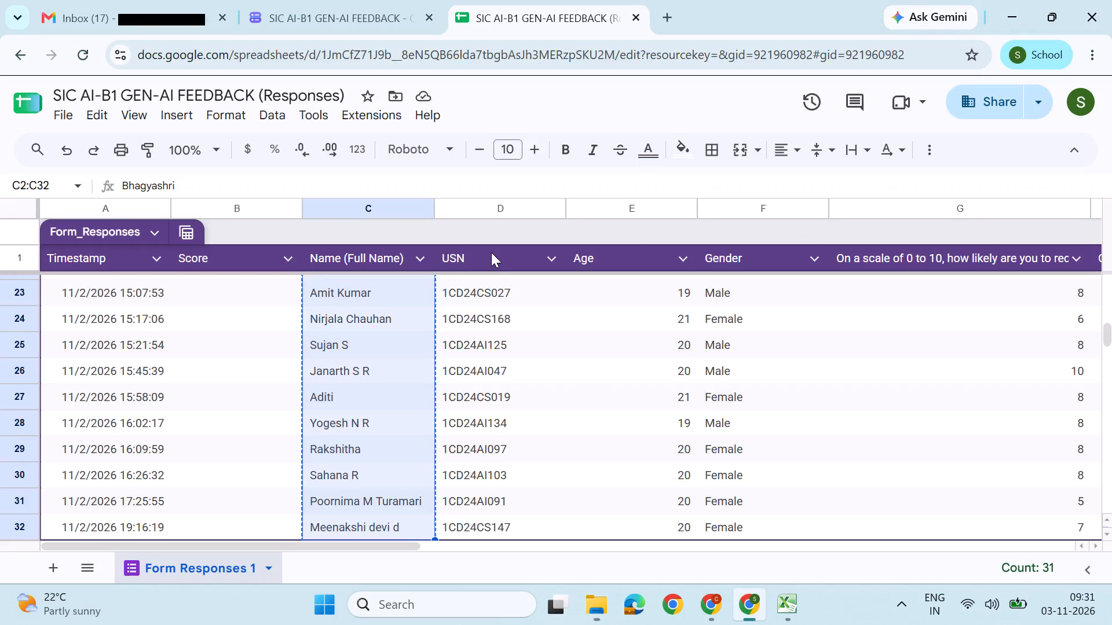
click(600, 284)
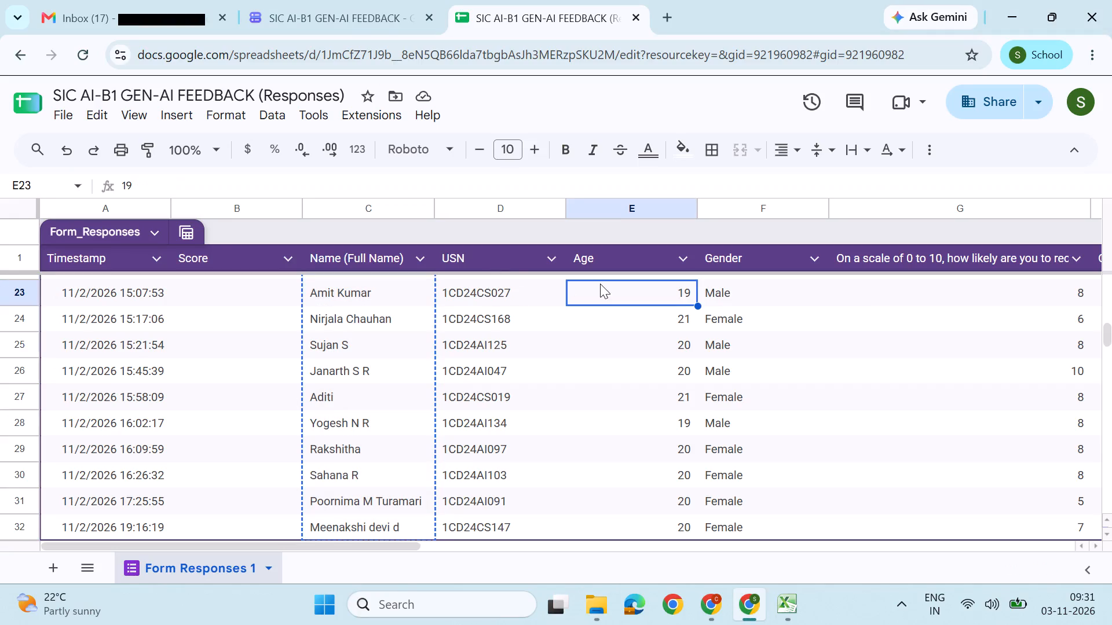
key(ctrl+shift+Right)
key(ctrl+shift+Down)
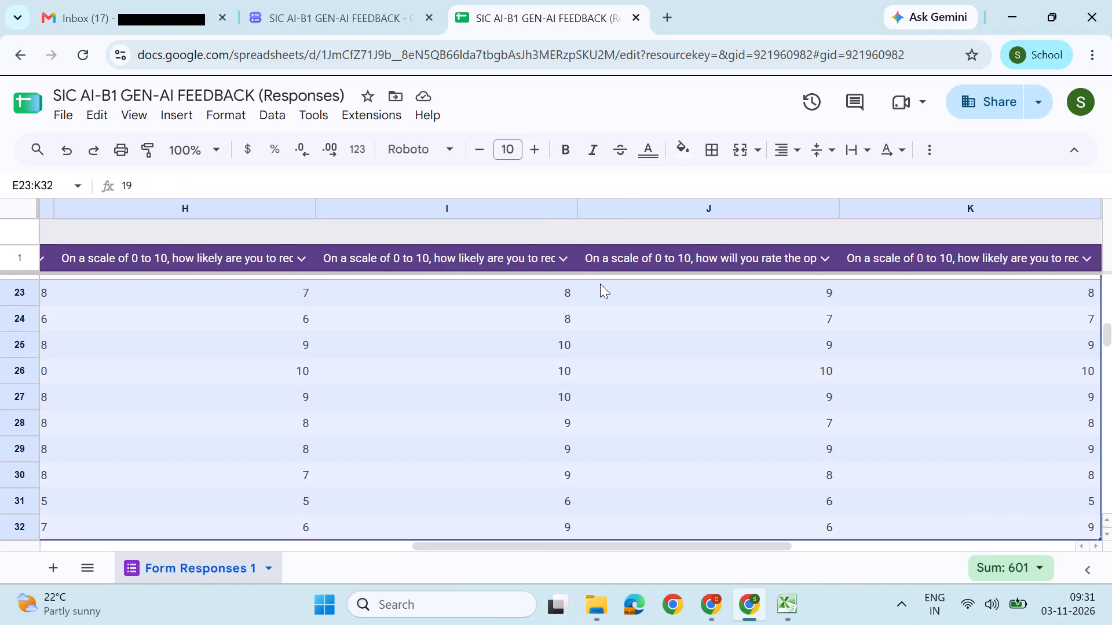
key(ctrl+c)
key(alt+Tab)
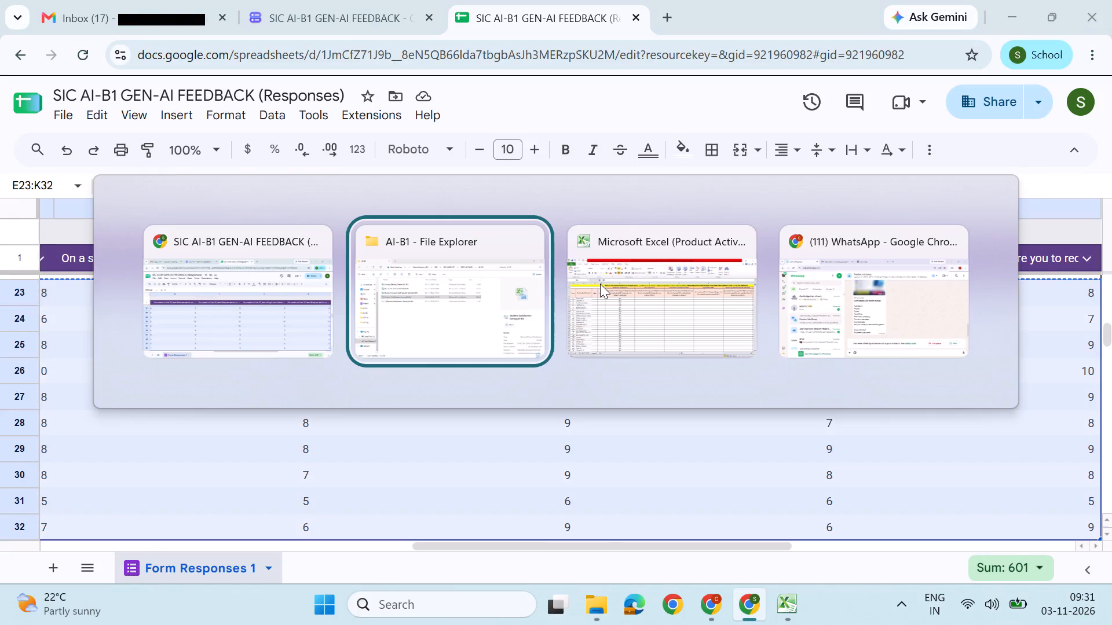
key(alt+Tab)
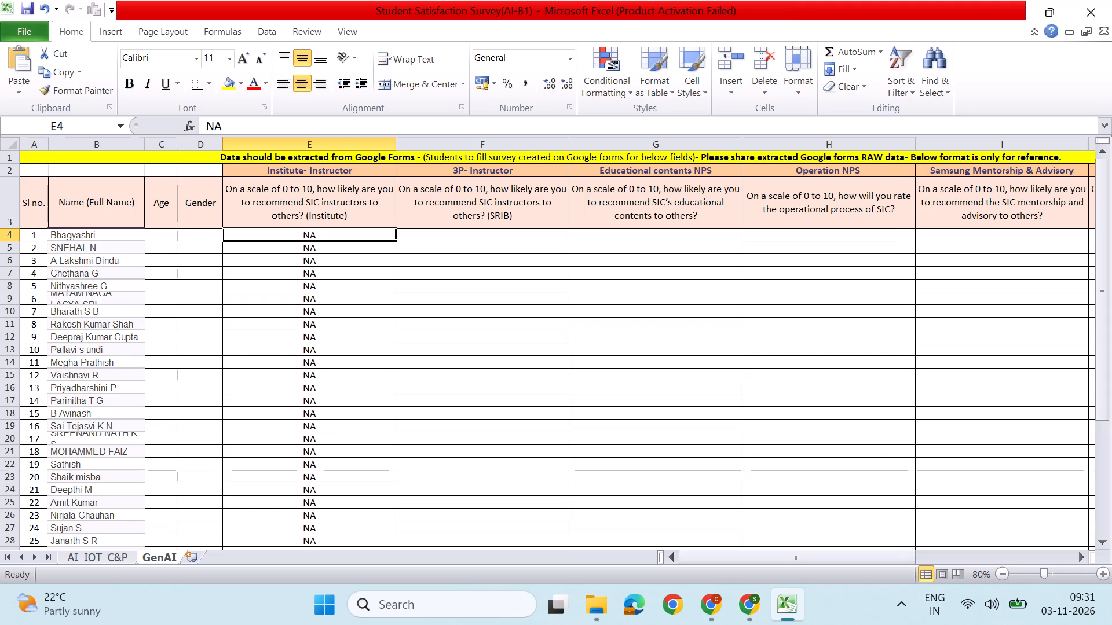
click(162, 237)
key(ctrl+v)
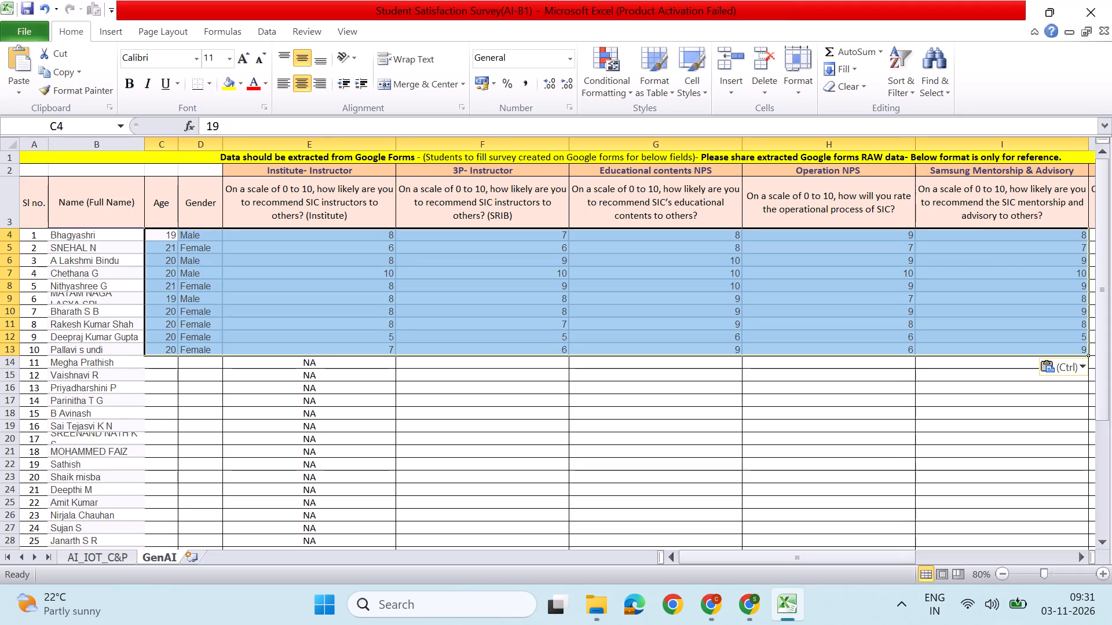
click(426, 405)
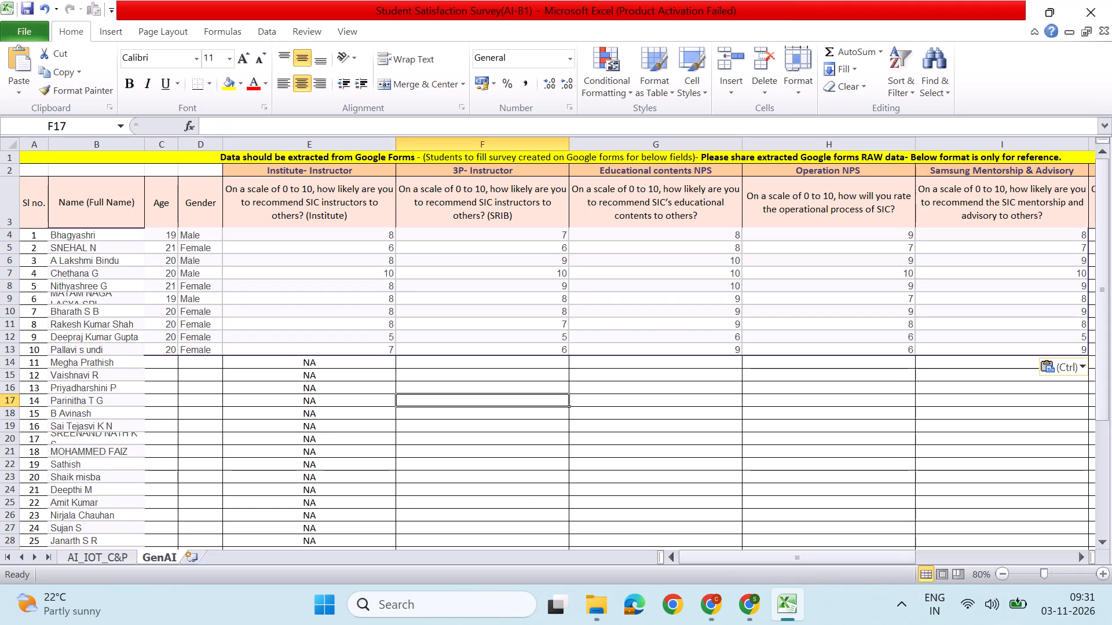
Examine the pasted ages, genders and ratings against the full list of names in the GenAI sheet.
scroll(251, 393, up, 2)
scroll(251, 393, right, 5)
scroll(251, 393, left, 1)
scroll(251, 393, down, 1)
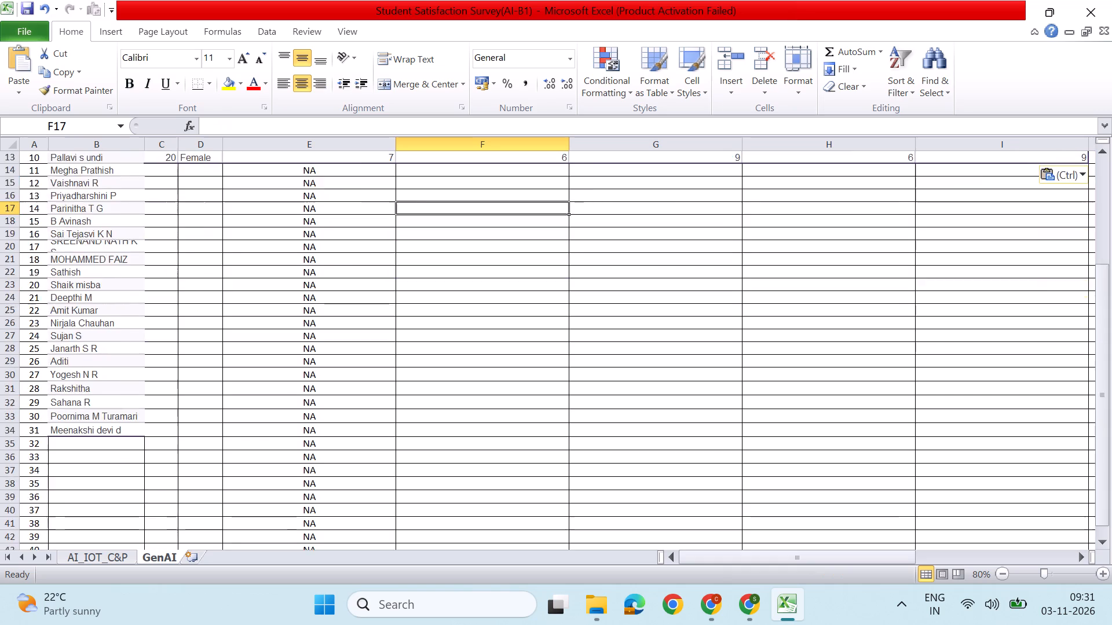
scroll(251, 393, up, 3)
scroll(251, 393, left, 2)
scroll(251, 393, right, 3)
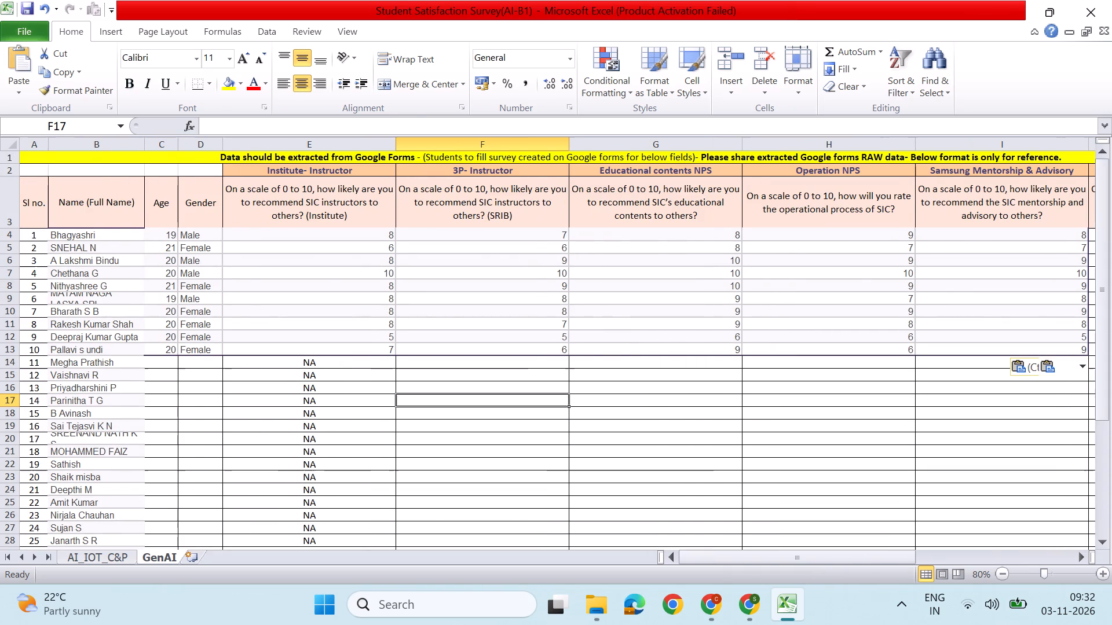
Copy all respondents' ages, genders and ratings in E2:K32 of the SIC AI-B1 GEN-AI FEEDBACK responses spreadsheet.
key(alt+Tab)
scroll(437, 389, down, 4)
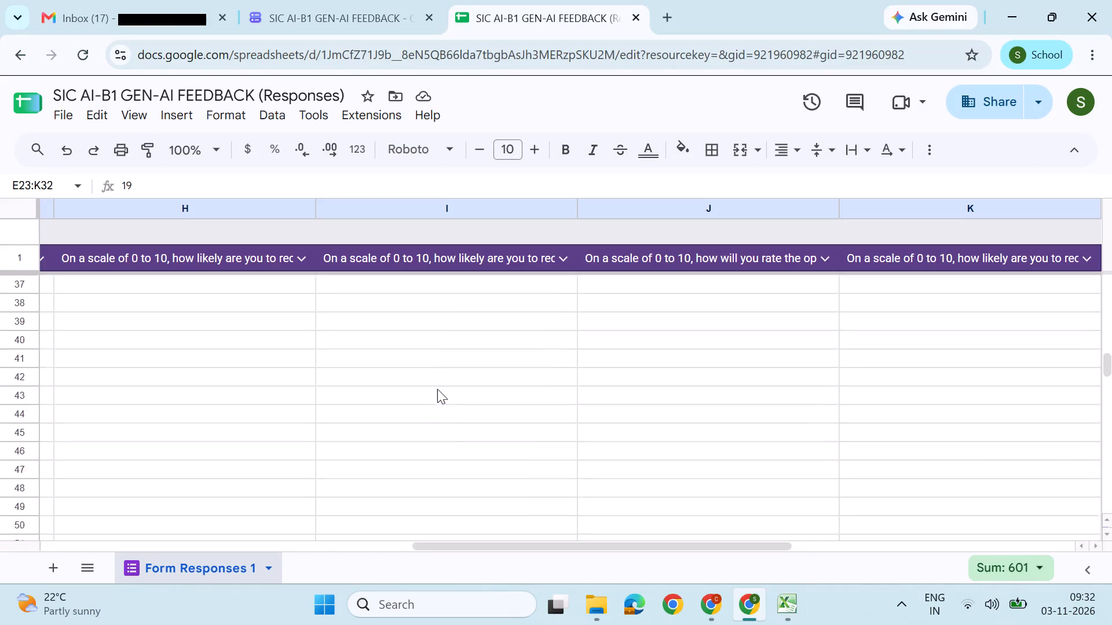
scroll(437, 389, down, 1)
scroll(437, 389, up, 3)
scroll(437, 389, right, 8)
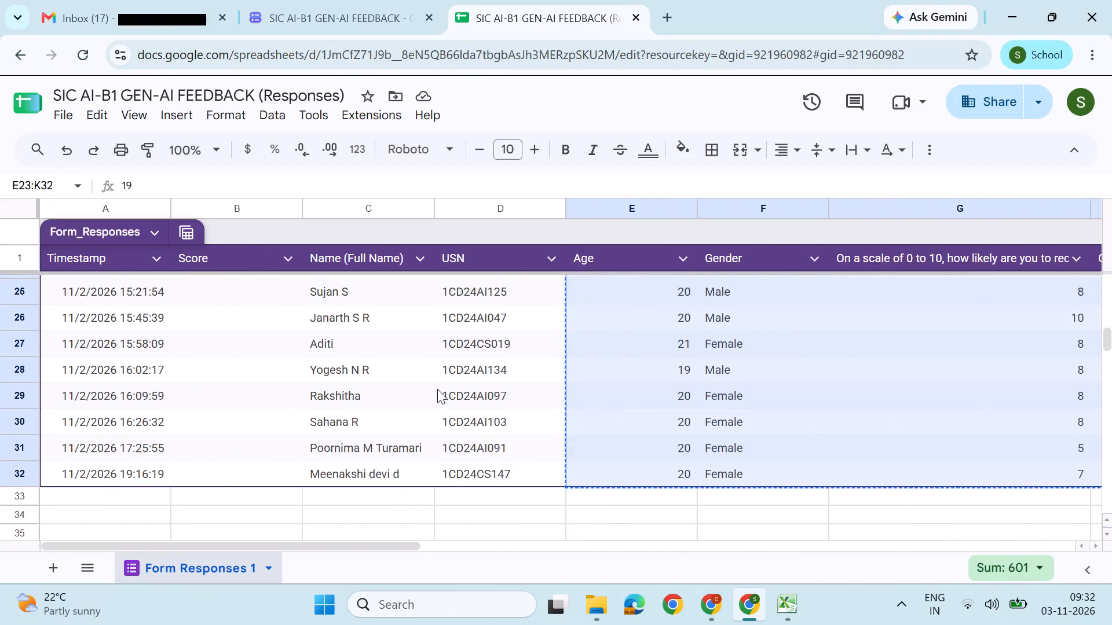
scroll(437, 389, up, 6)
scroll(437, 389, down, 3)
scroll(437, 389, up, 4)
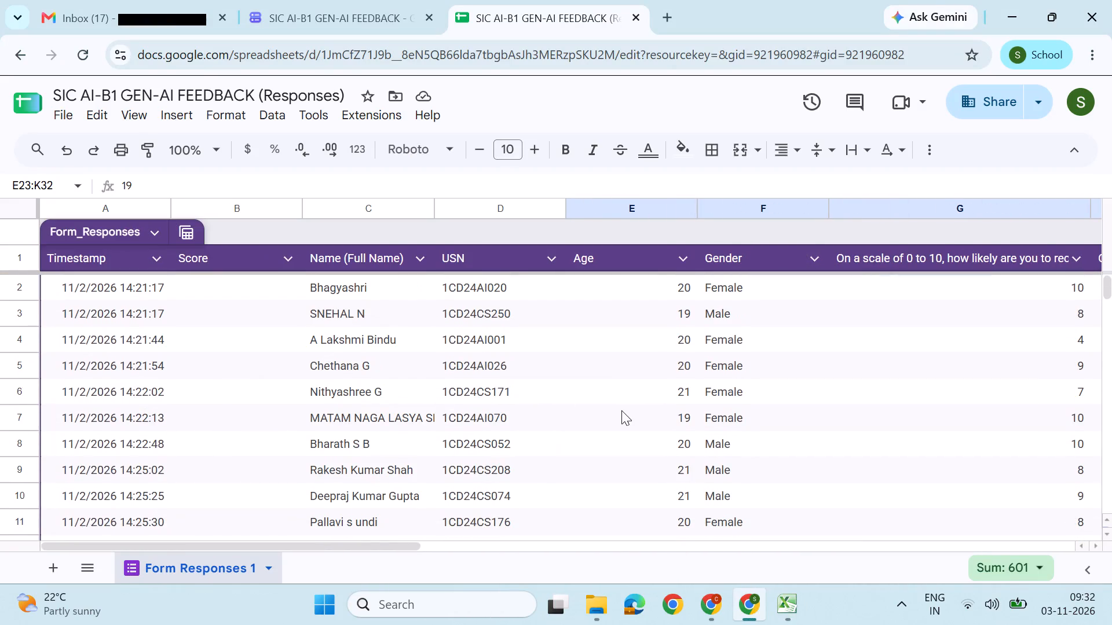
click(578, 284)
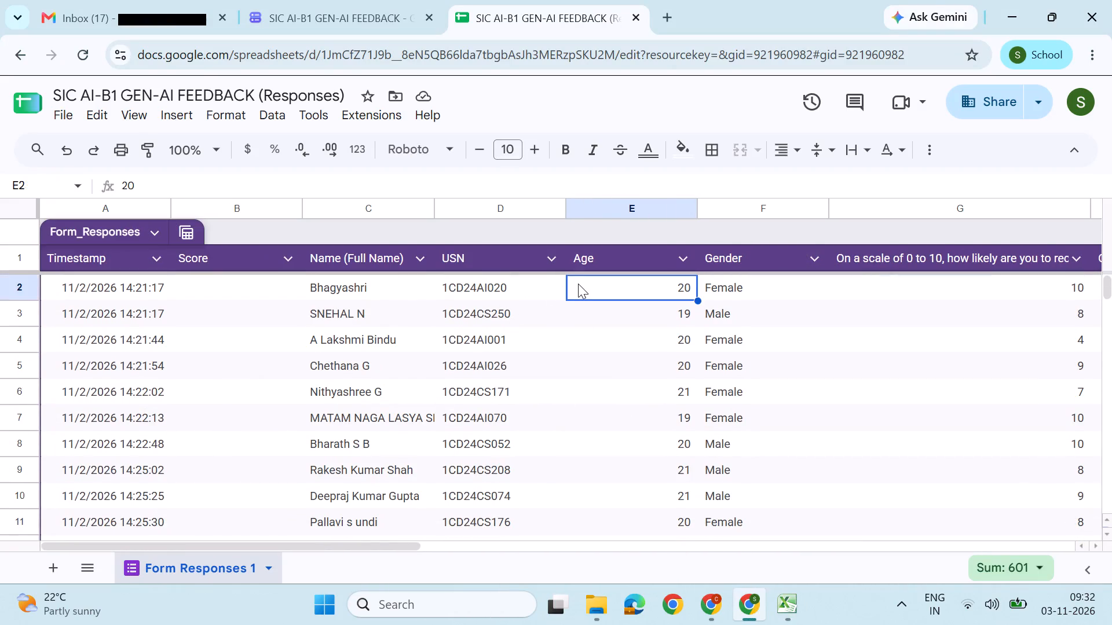
key(shift+Right)
key(shift+Right)
key(ctrl+shift+Right)
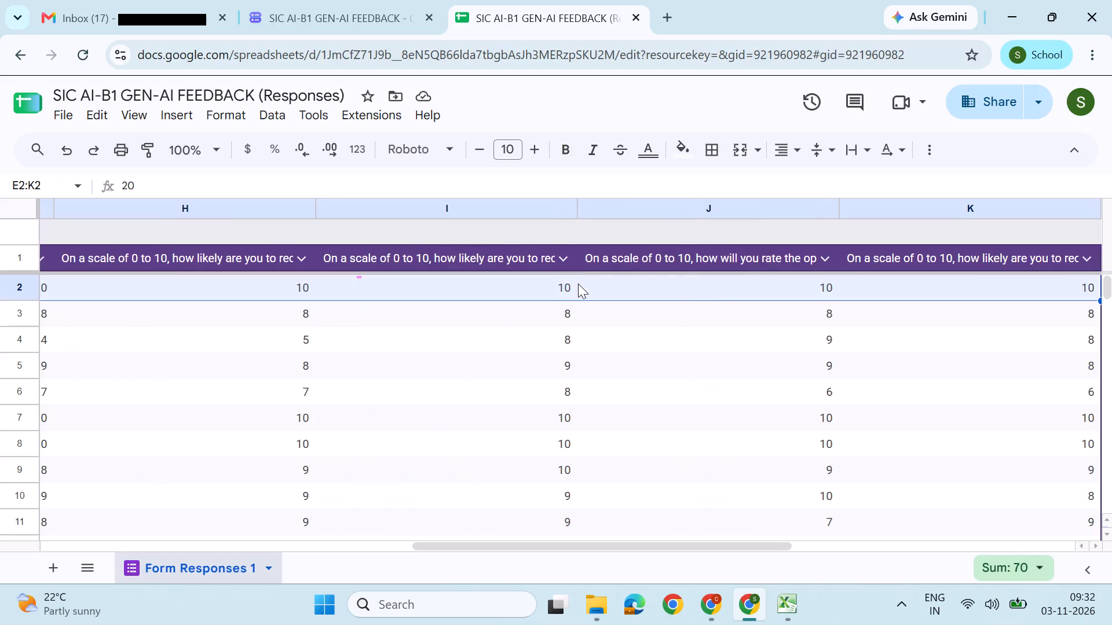
key(ctrl+shift+Down)
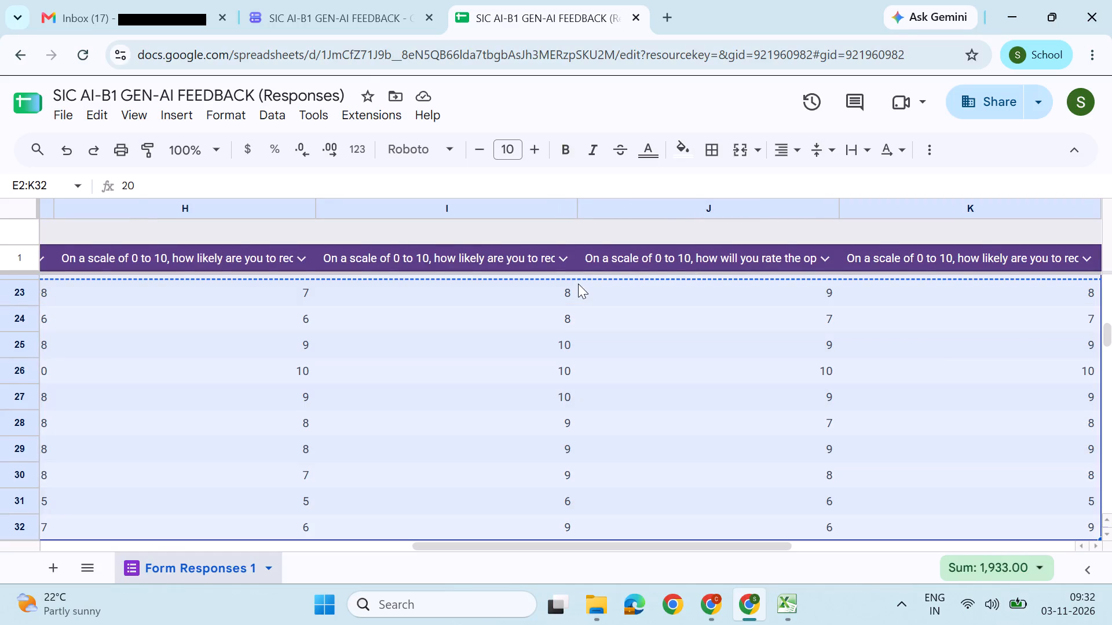
scroll(578, 284, right, 8)
scroll(578, 284, up, 6)
scroll(578, 284, down, 5)
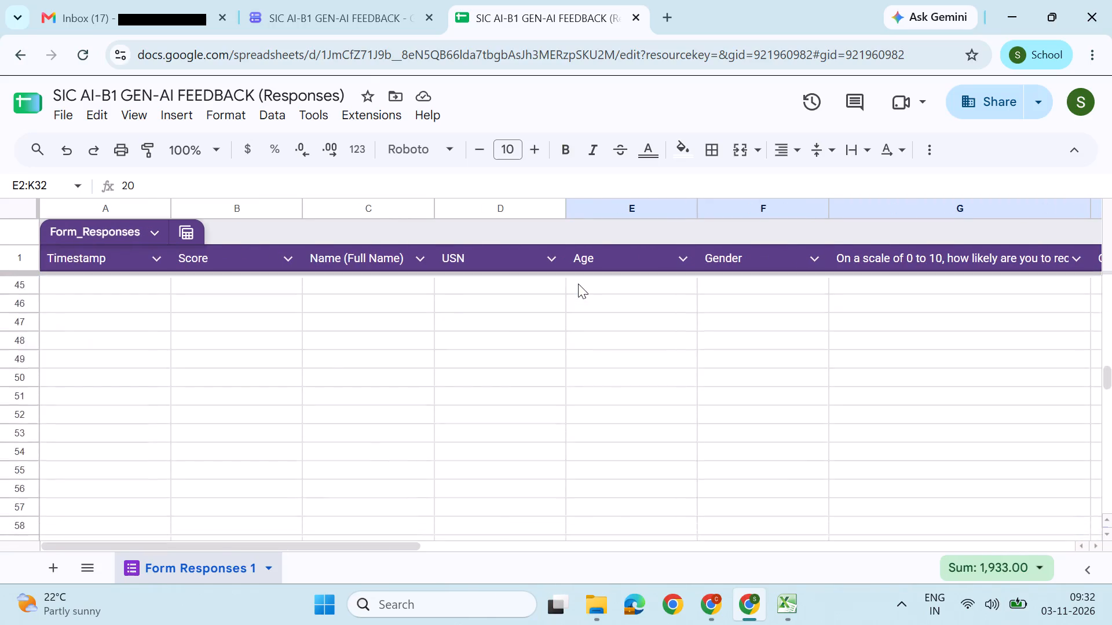
scroll(578, 284, up, 9)
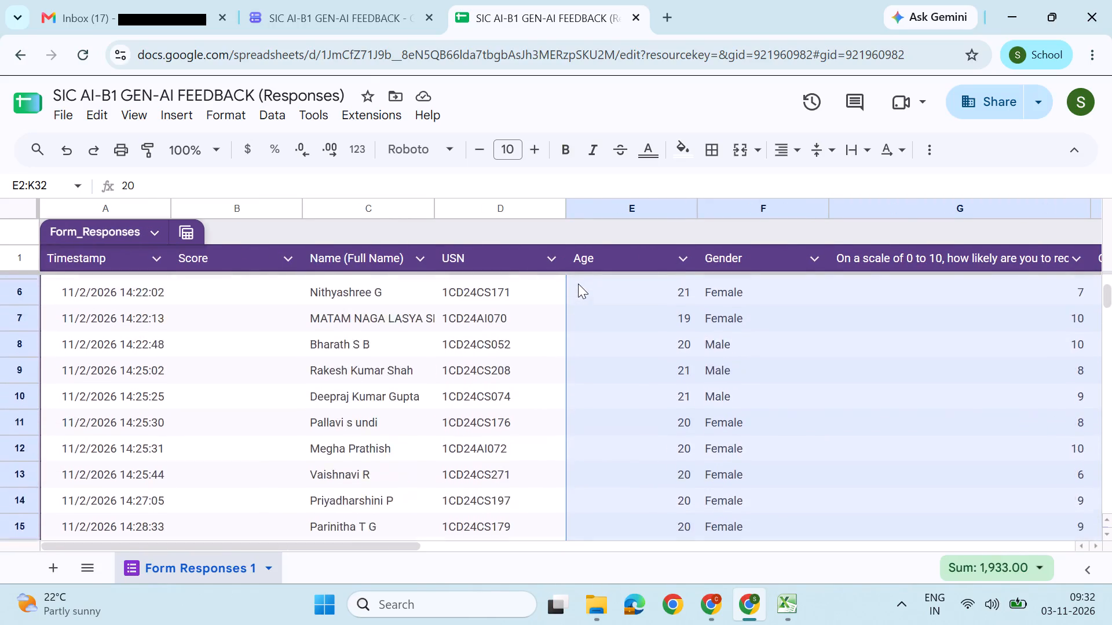
scroll(578, 284, up, 1)
scroll(578, 284, down, 6)
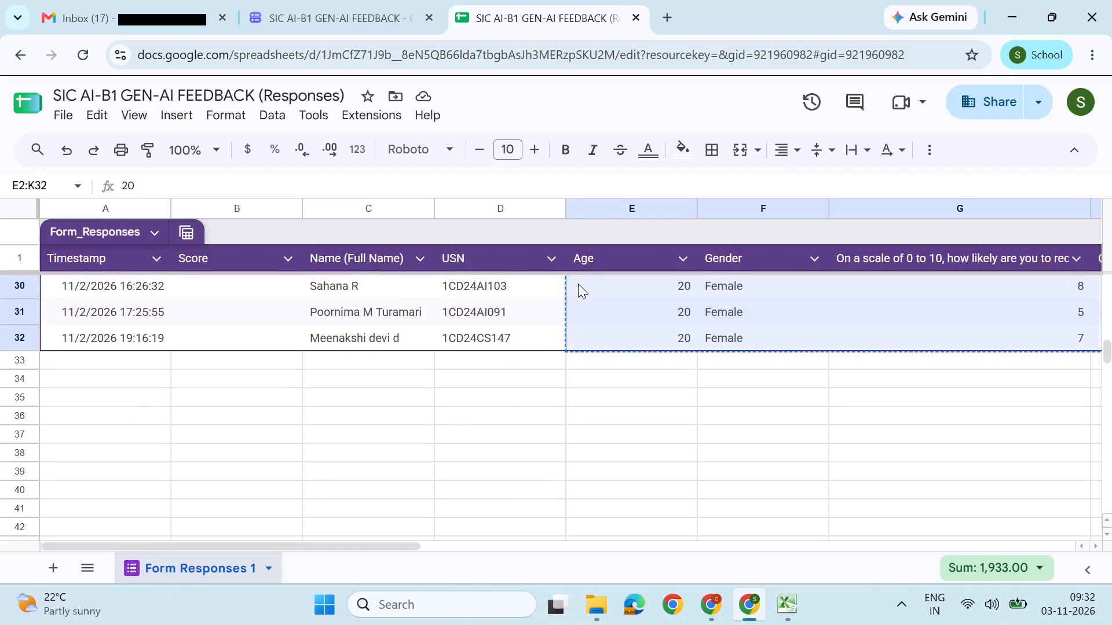
key(ctrl+c)
Paste the copied ages, genders and ratings into the GenAI sheet of the Excel workbook, starting at C4.
key(alt+Tab)
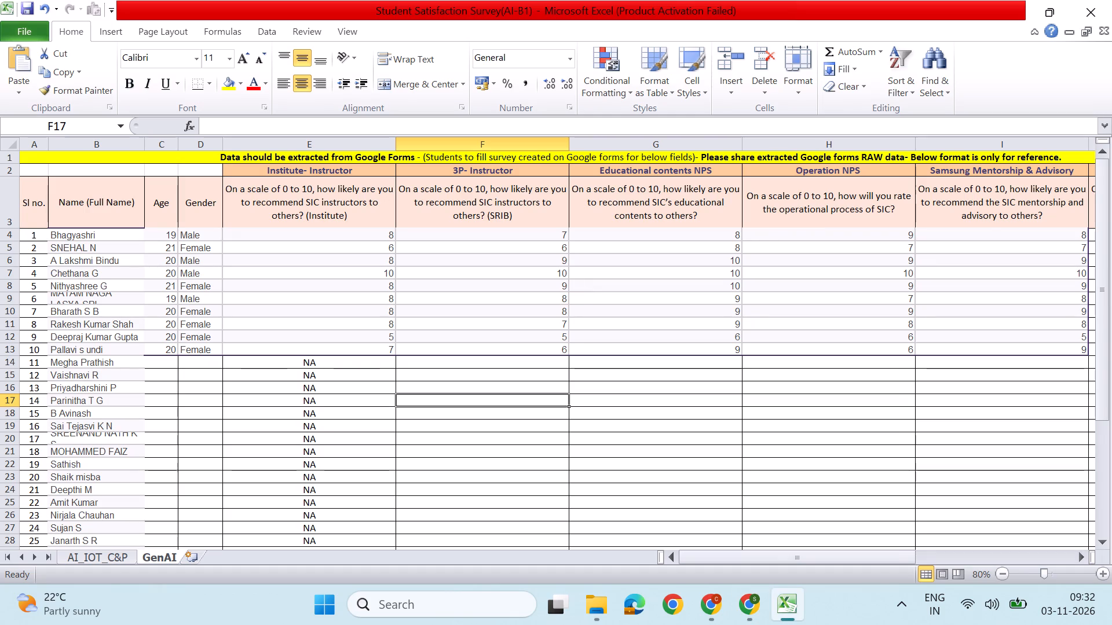
click(162, 238)
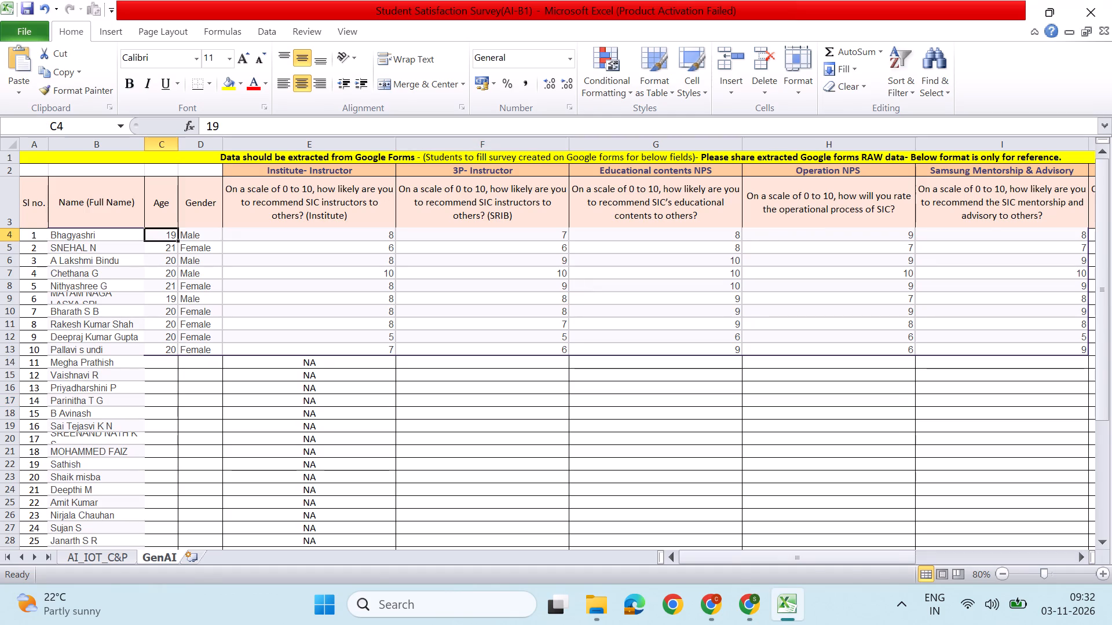
key(ctrl+v)
click(310, 380)
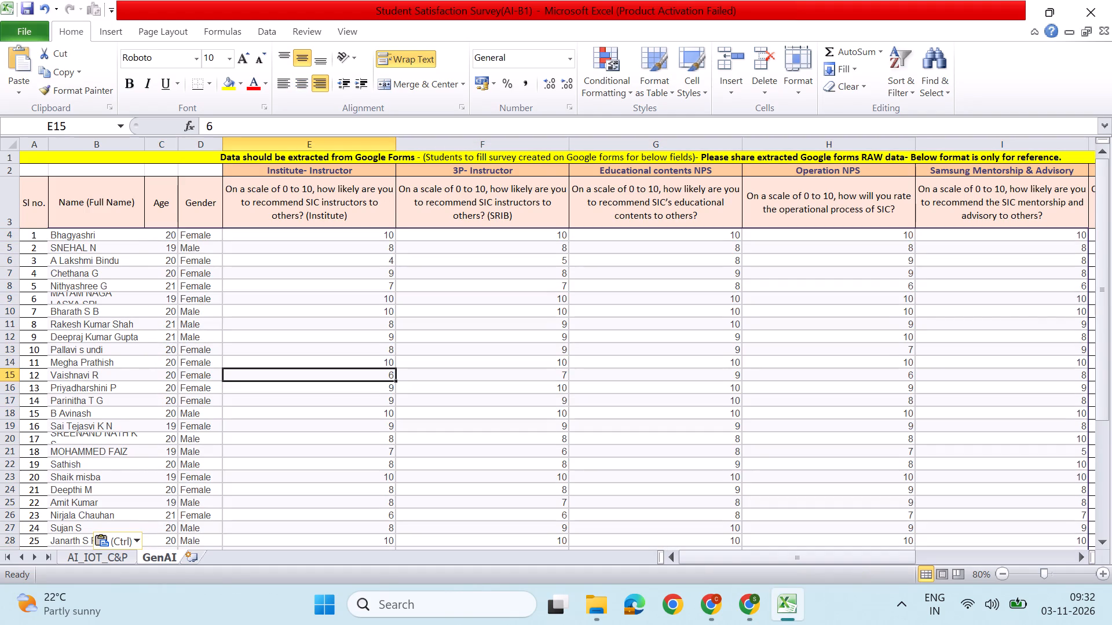
Apply All Borders to the entire survey table in the GenAI sheet.
key(ctrl+a)
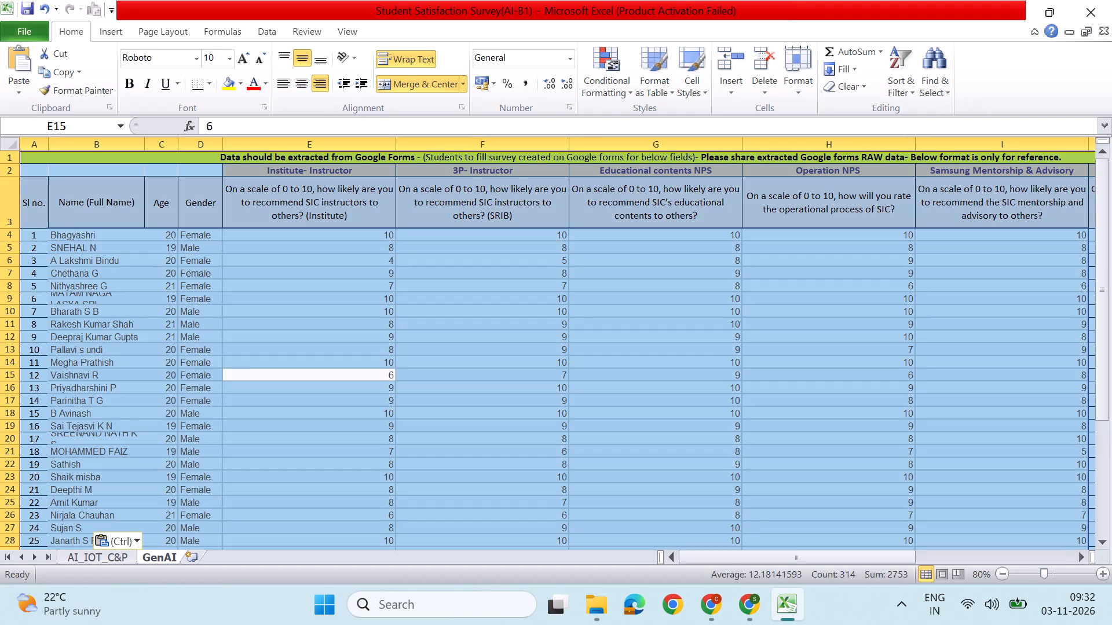
click(204, 86)
click(210, 80)
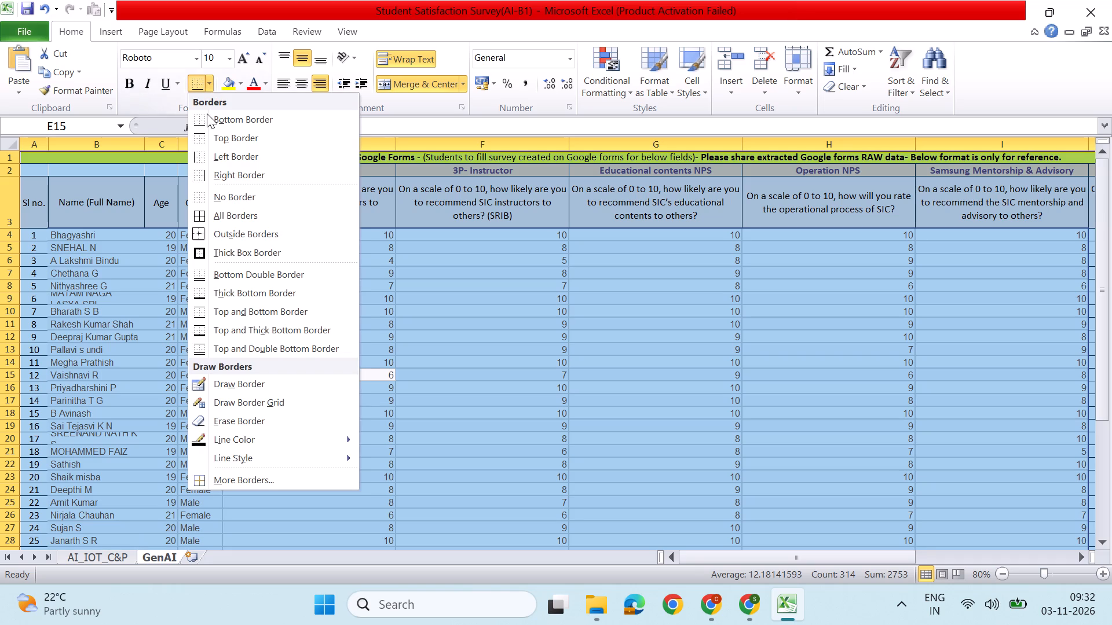
click(221, 214)
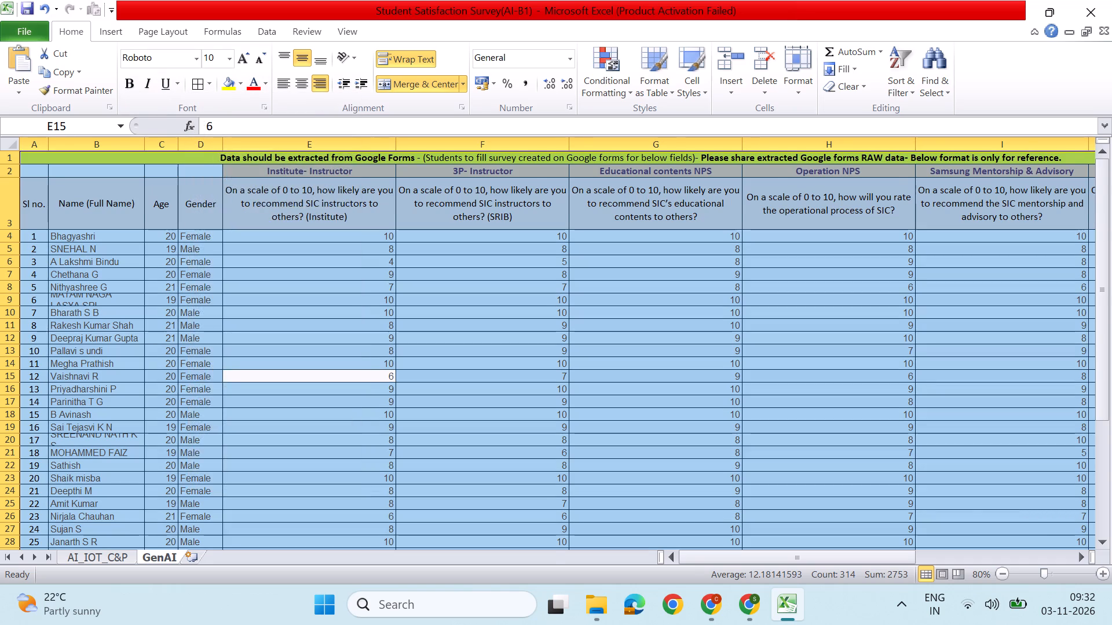
click(279, 412)
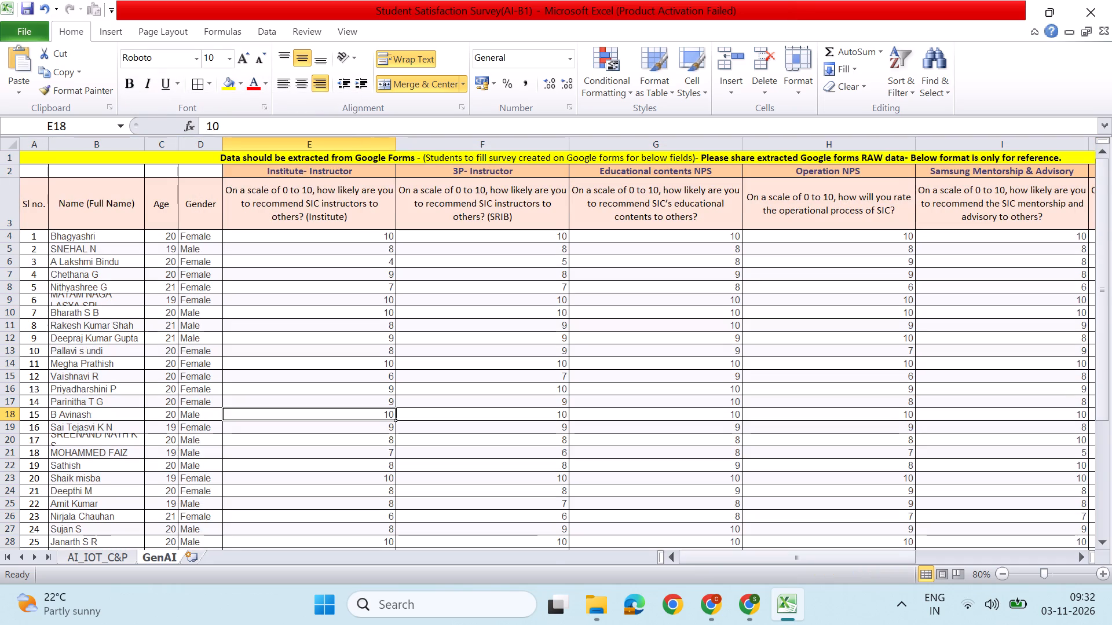
Center the ages in the Age column of the GenAI sheet, from C4 down to the last respondent.
click(168, 240)
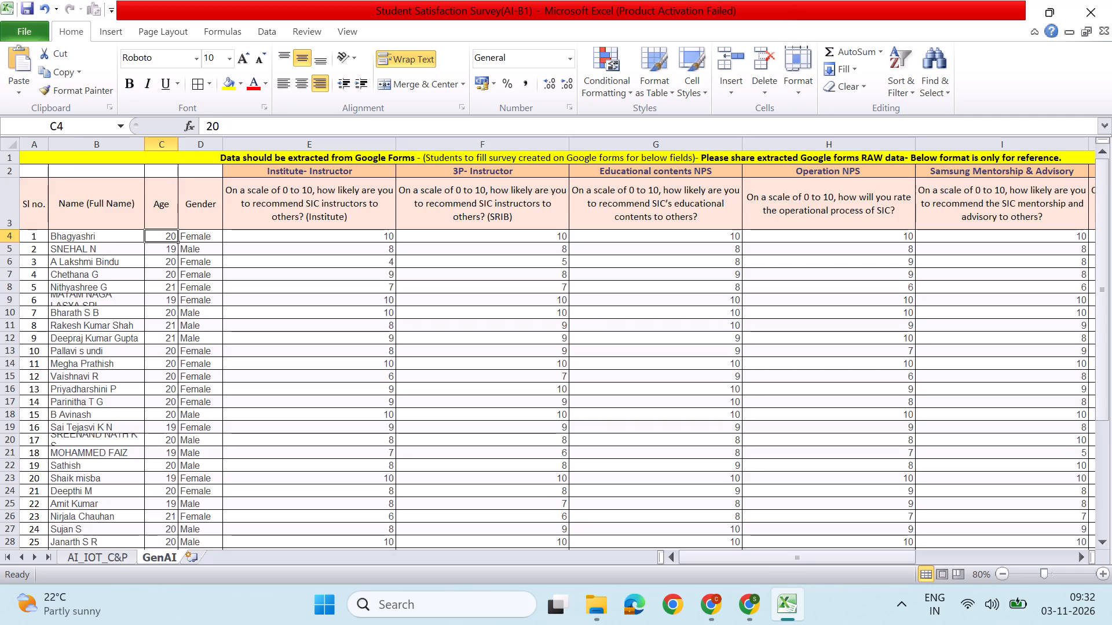
key(ctrl+shift+Down)
click(297, 81)
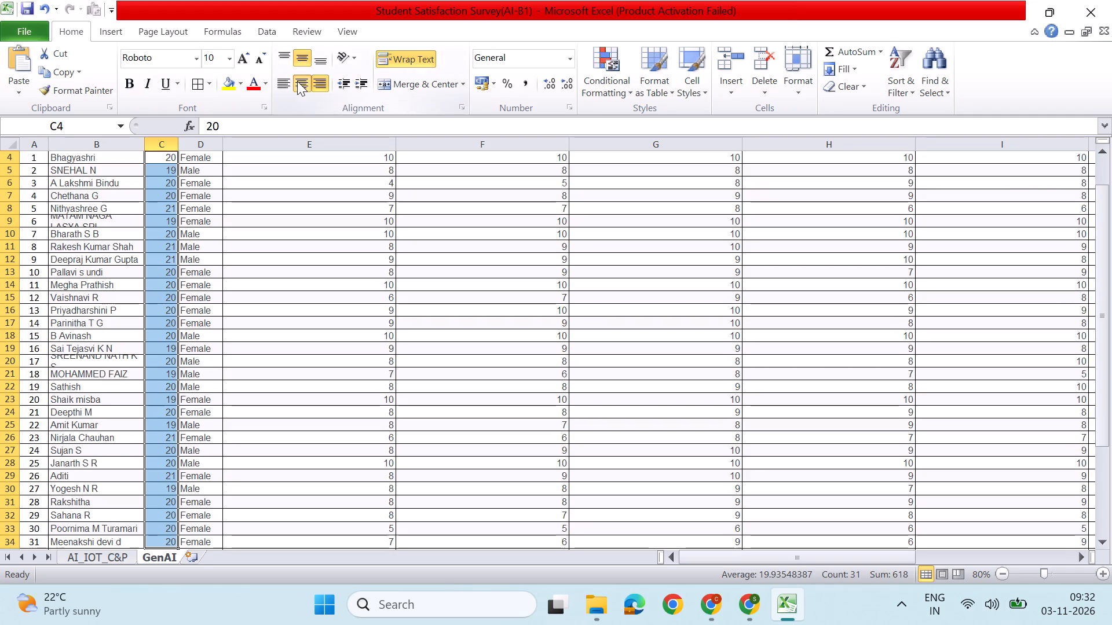
scroll(236, 234, up, 4)
click(377, 369)
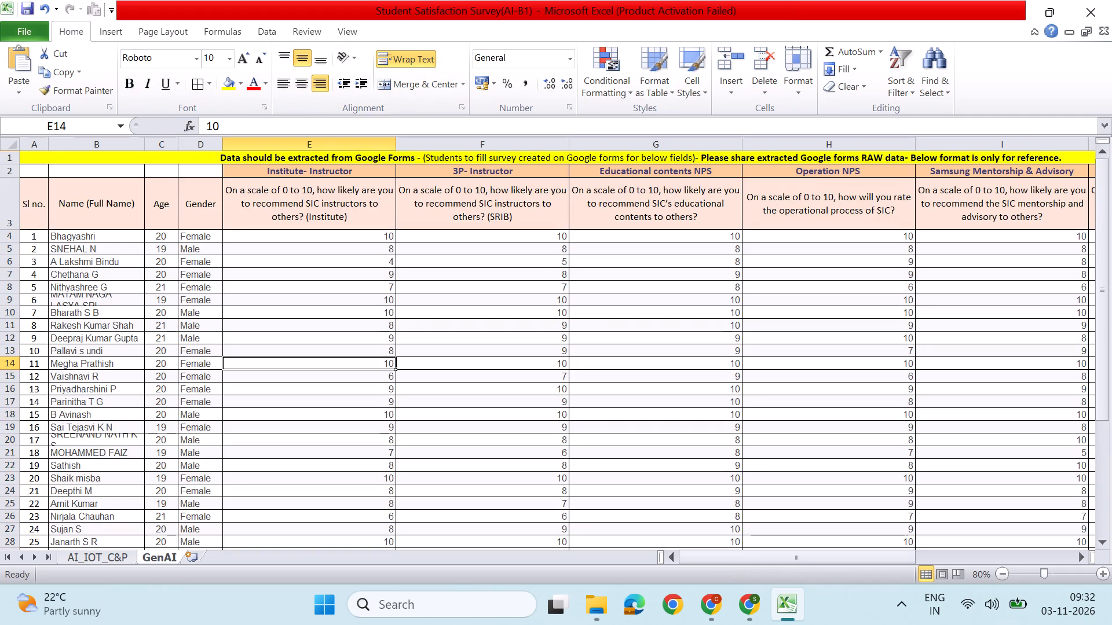
Delete the leftover NA entries in E35:E43 below the last respondent's row.
scroll(612, 393, down, 3)
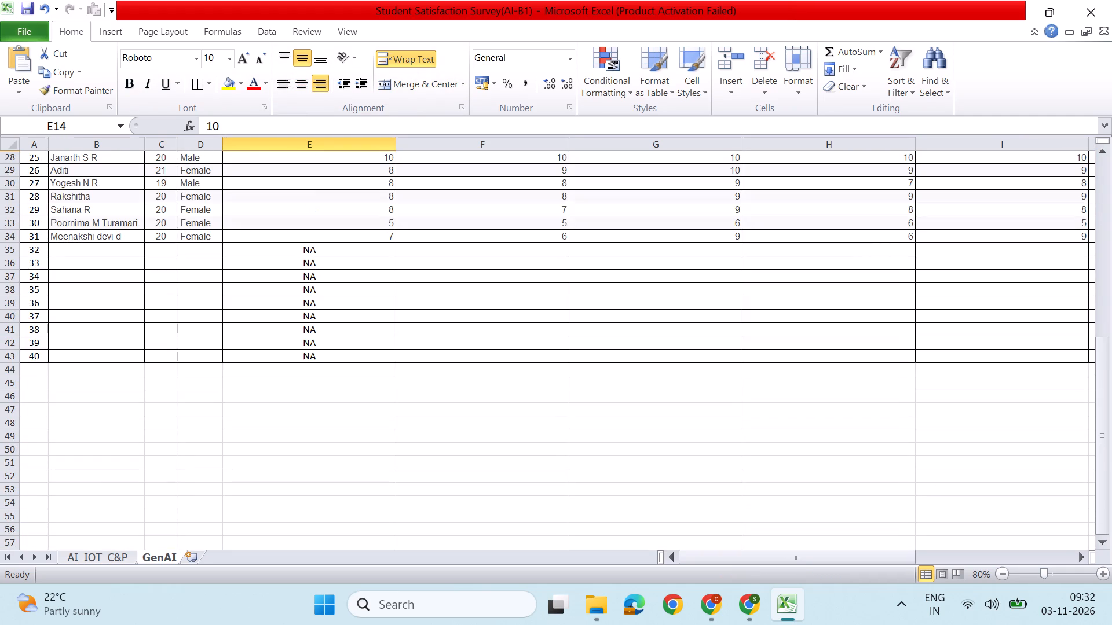
scroll(612, 393, up, 1)
click(334, 365)
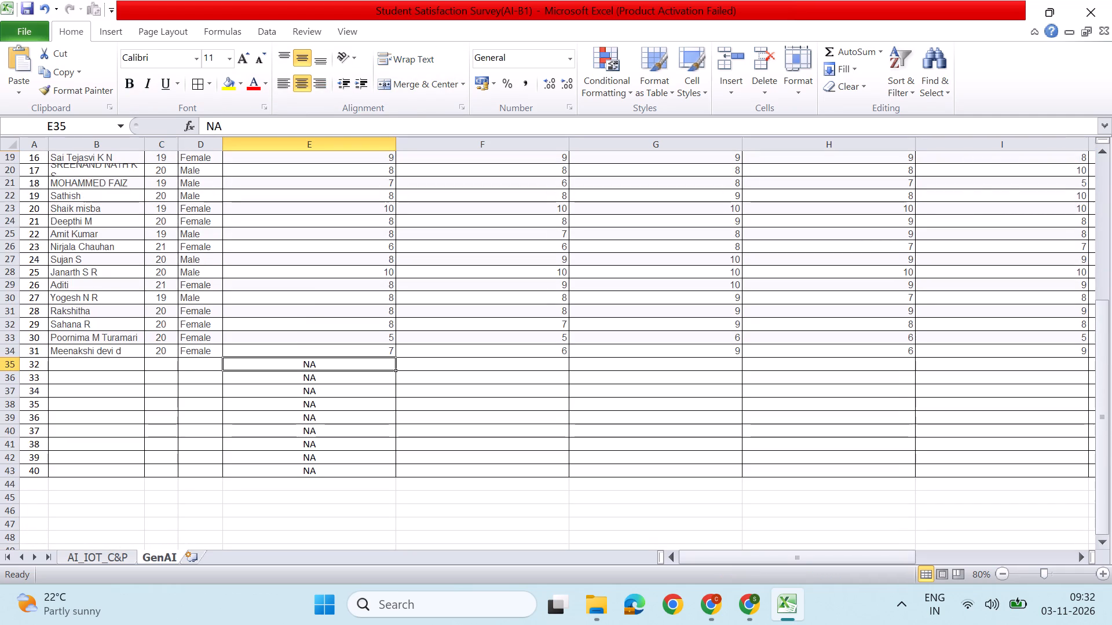
key(ctrl+shift+Down)
key(Delete)
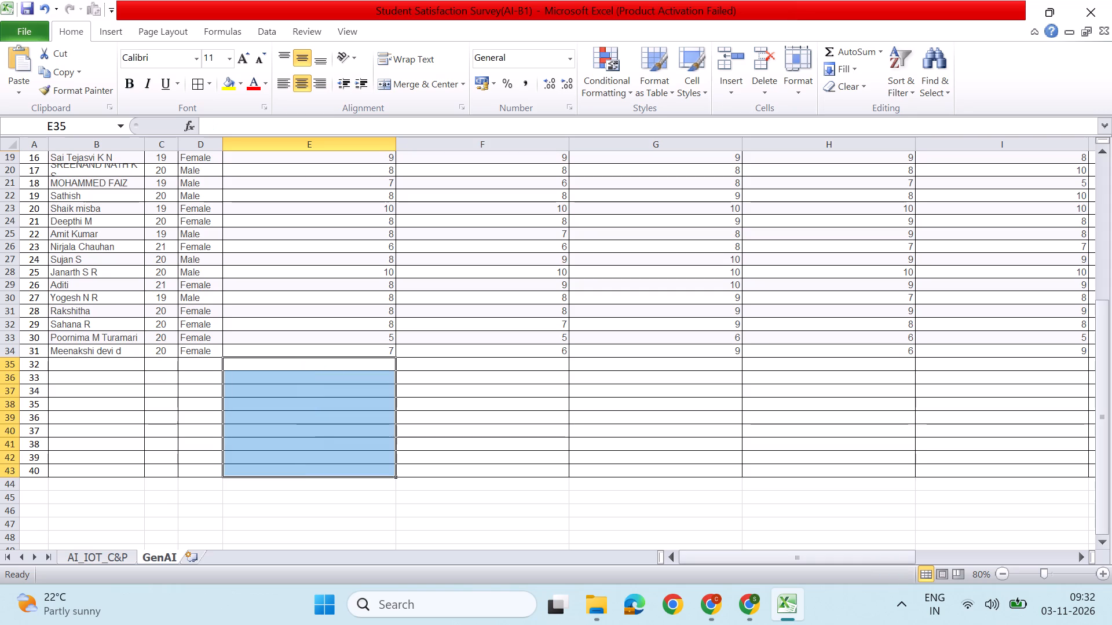
click(493, 530)
Save the Student Satisfaction Survey(AI-B1) workbook.
scroll(597, 429, up, 5)
key(ctrl+s)
key(ctrl+s)
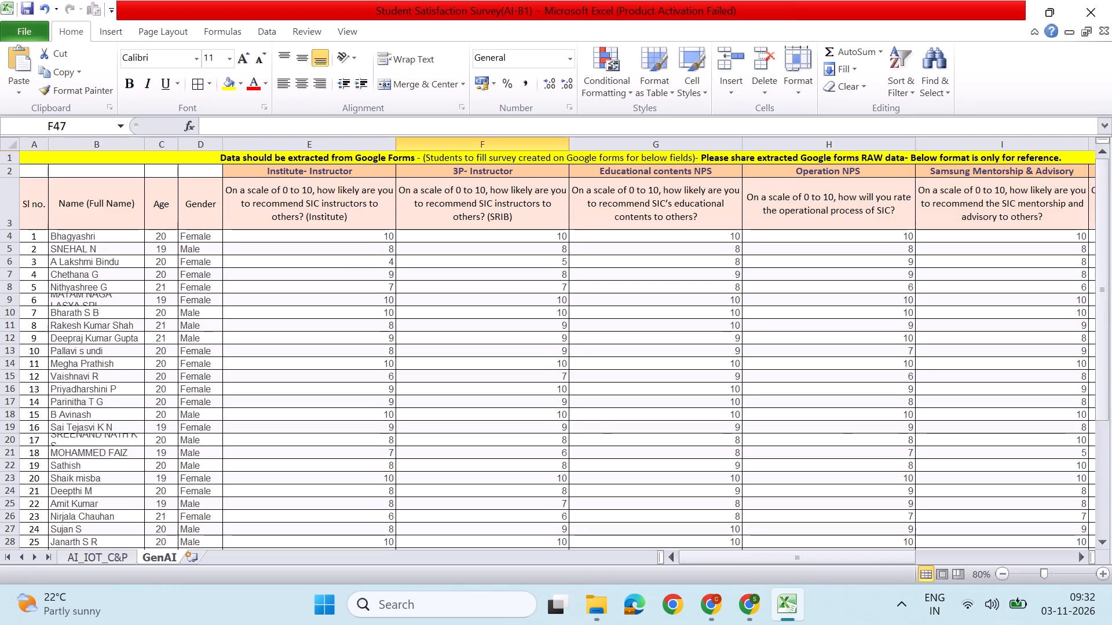
key(ctrl+s)
Examine the rating columns of the GenAI sheet, from Institute- Instructor across to SIC-NPS, for missing data.
scroll(467, 388, left, 2)
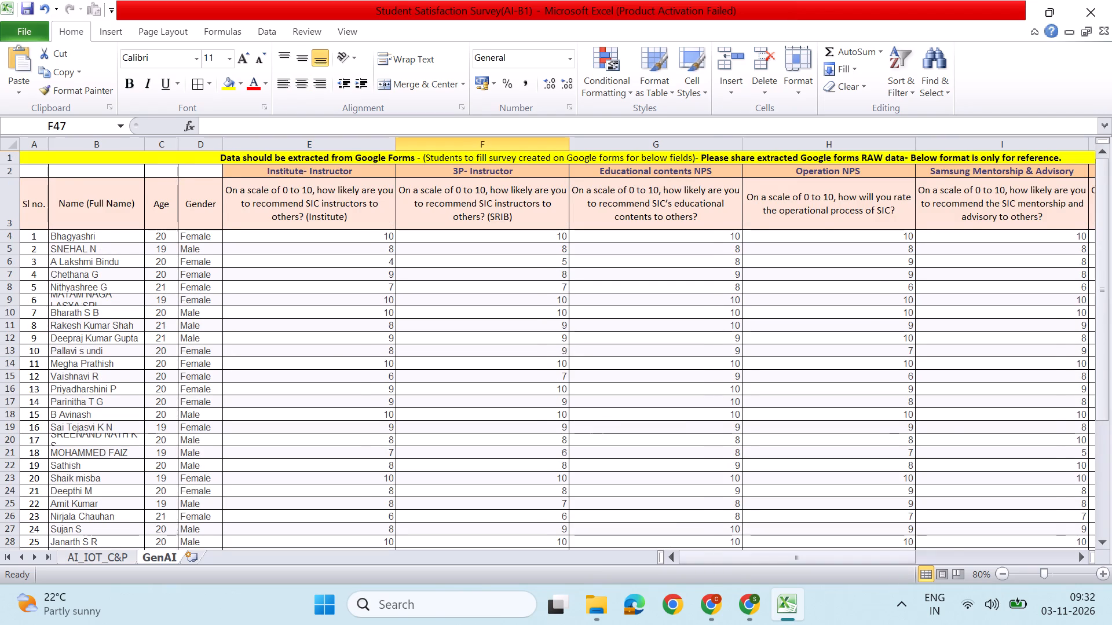
click(324, 240)
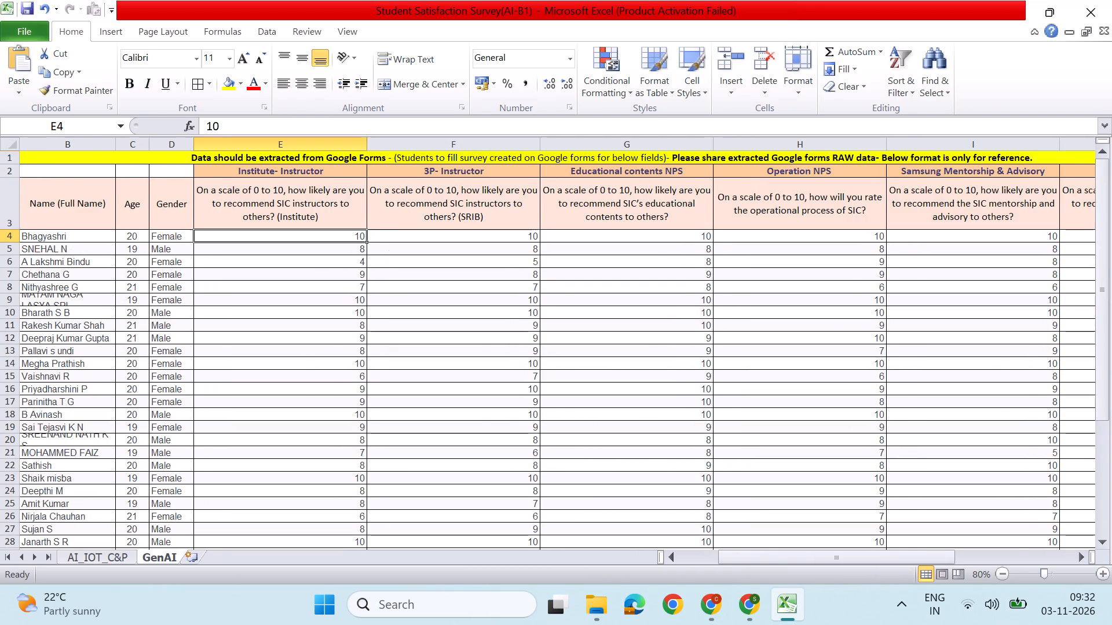
key(shift+Right)
key(ctrl+shift+Right)
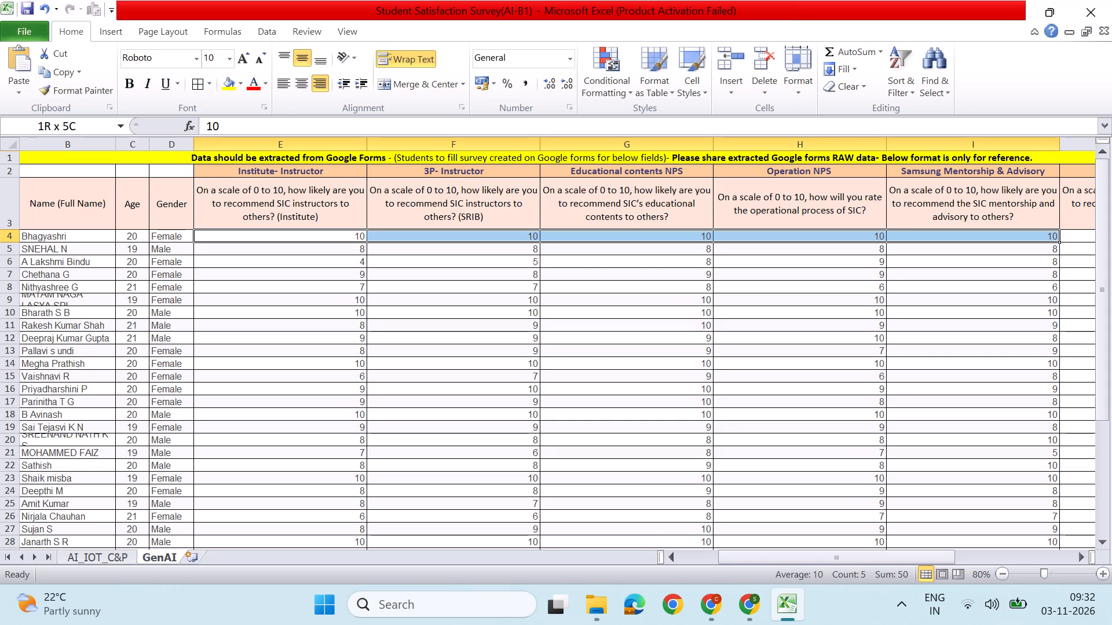
key(shift+Right)
key(shift+Left)
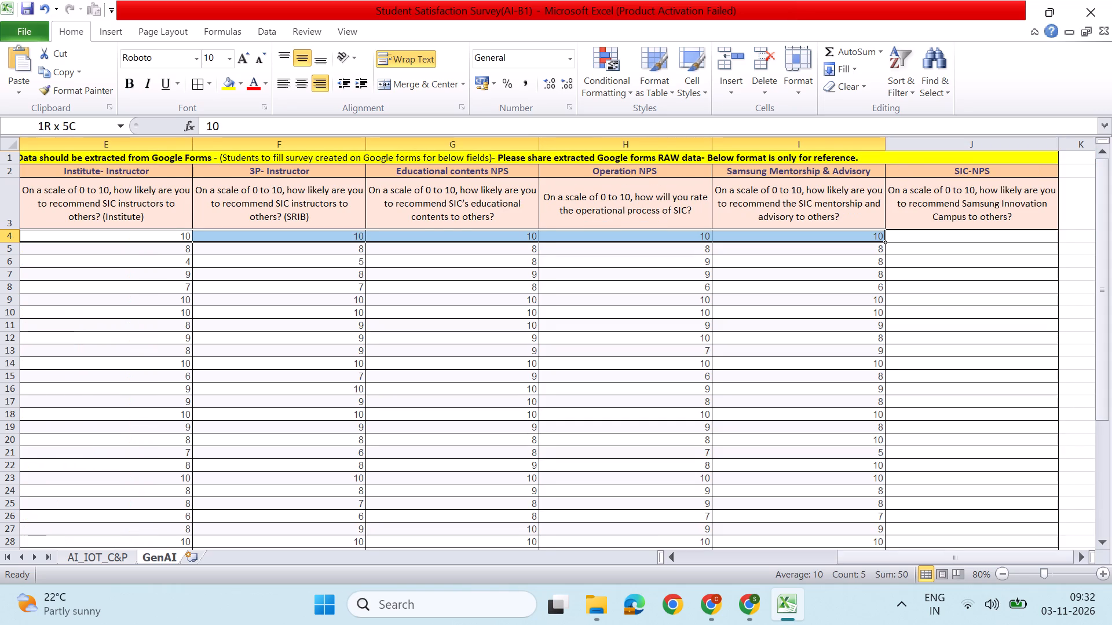
scroll(324, 240, right, 2)
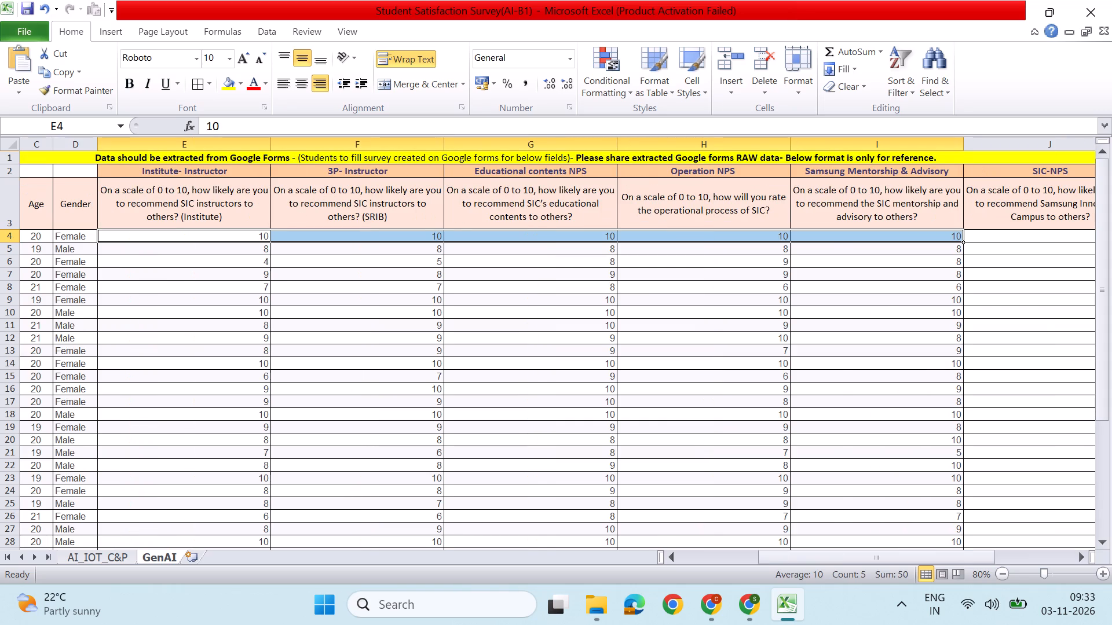
scroll(324, 240, left, 2)
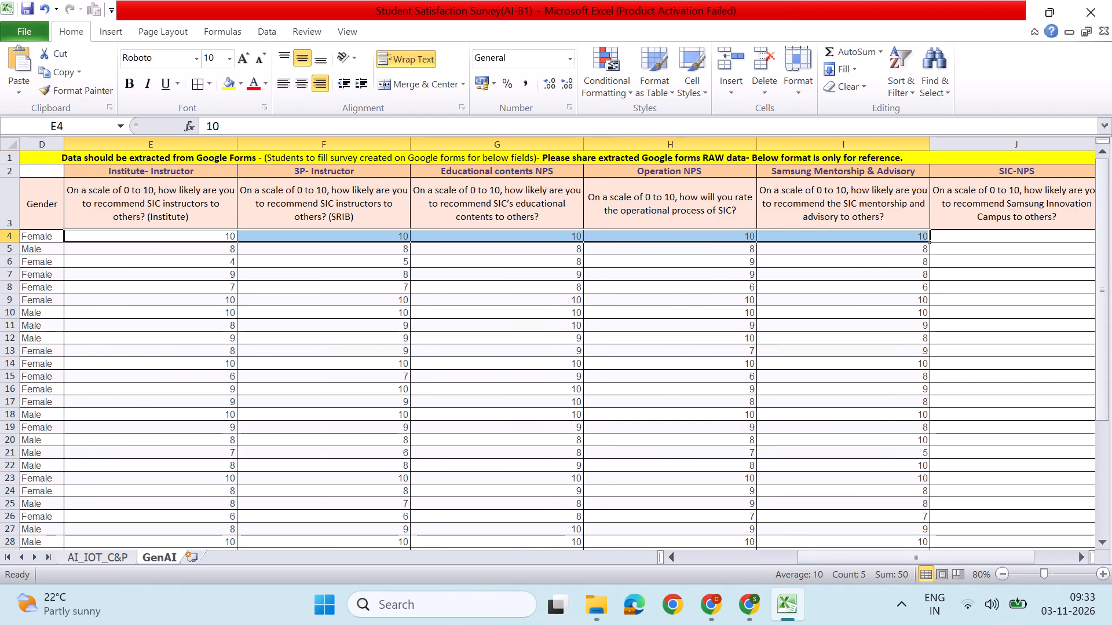
click(542, 320)
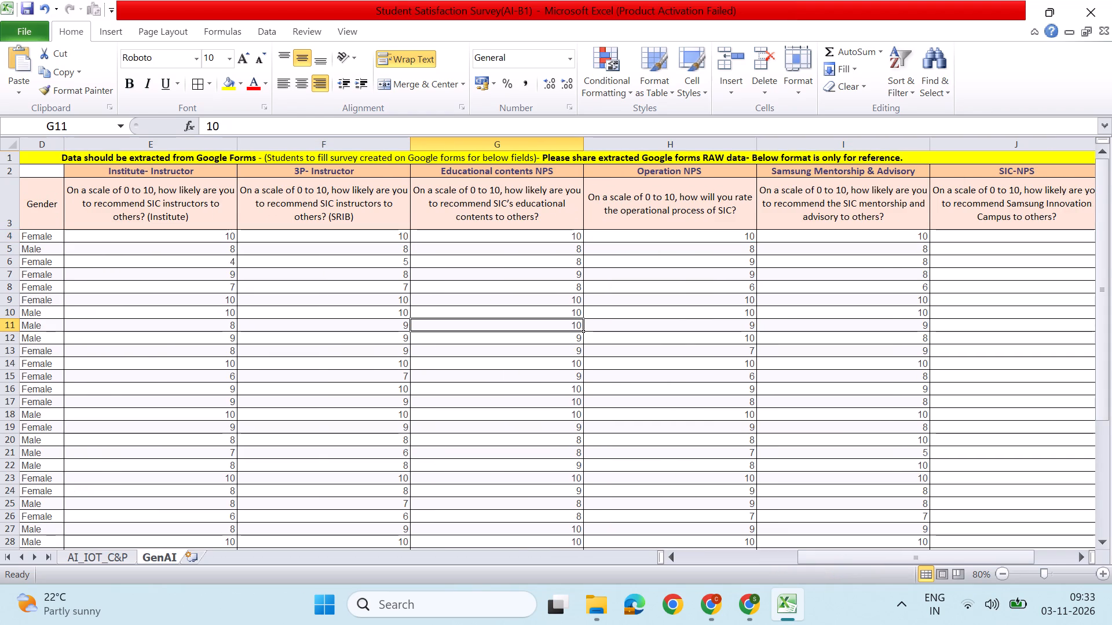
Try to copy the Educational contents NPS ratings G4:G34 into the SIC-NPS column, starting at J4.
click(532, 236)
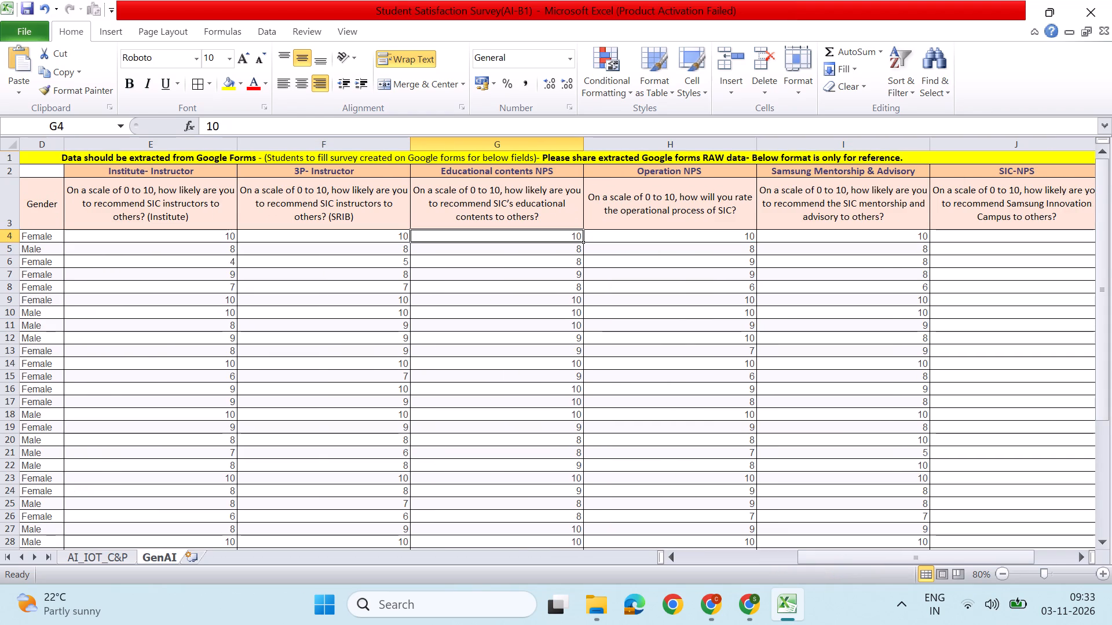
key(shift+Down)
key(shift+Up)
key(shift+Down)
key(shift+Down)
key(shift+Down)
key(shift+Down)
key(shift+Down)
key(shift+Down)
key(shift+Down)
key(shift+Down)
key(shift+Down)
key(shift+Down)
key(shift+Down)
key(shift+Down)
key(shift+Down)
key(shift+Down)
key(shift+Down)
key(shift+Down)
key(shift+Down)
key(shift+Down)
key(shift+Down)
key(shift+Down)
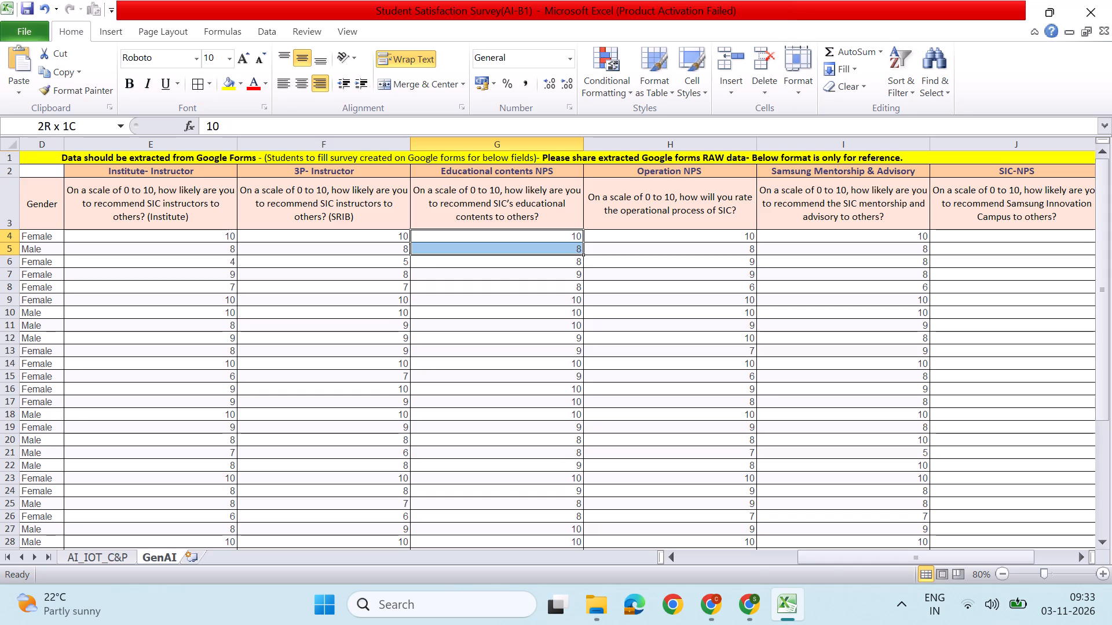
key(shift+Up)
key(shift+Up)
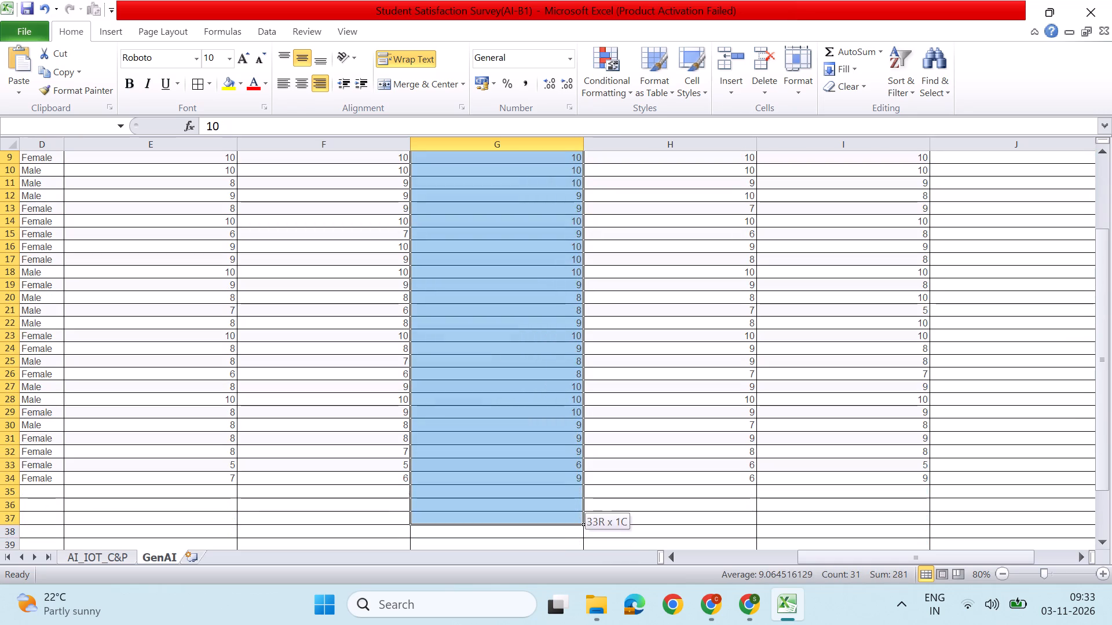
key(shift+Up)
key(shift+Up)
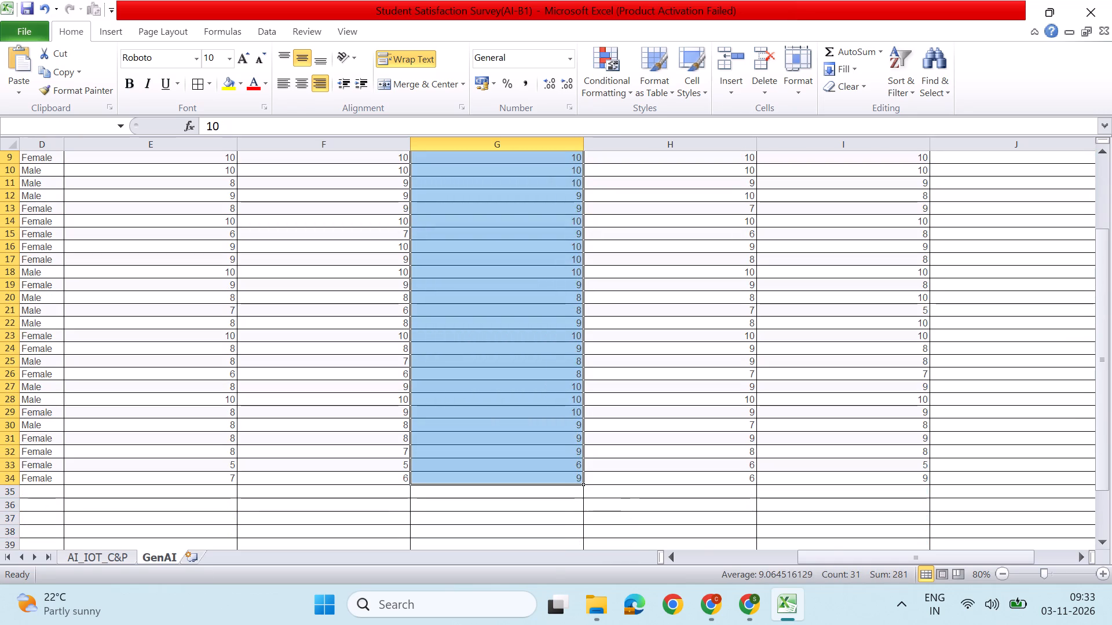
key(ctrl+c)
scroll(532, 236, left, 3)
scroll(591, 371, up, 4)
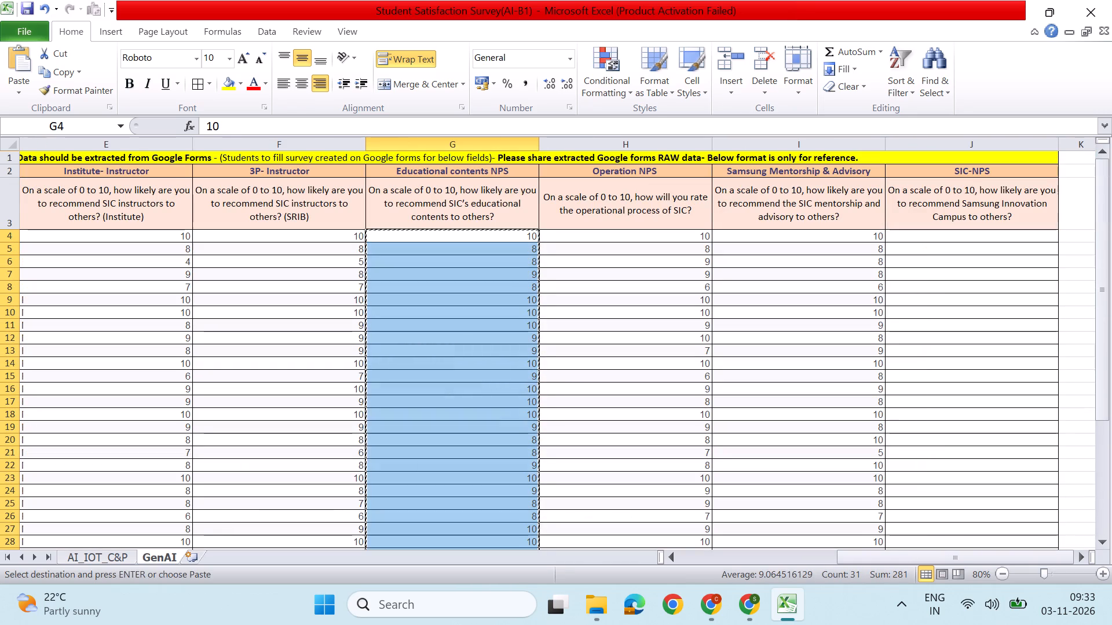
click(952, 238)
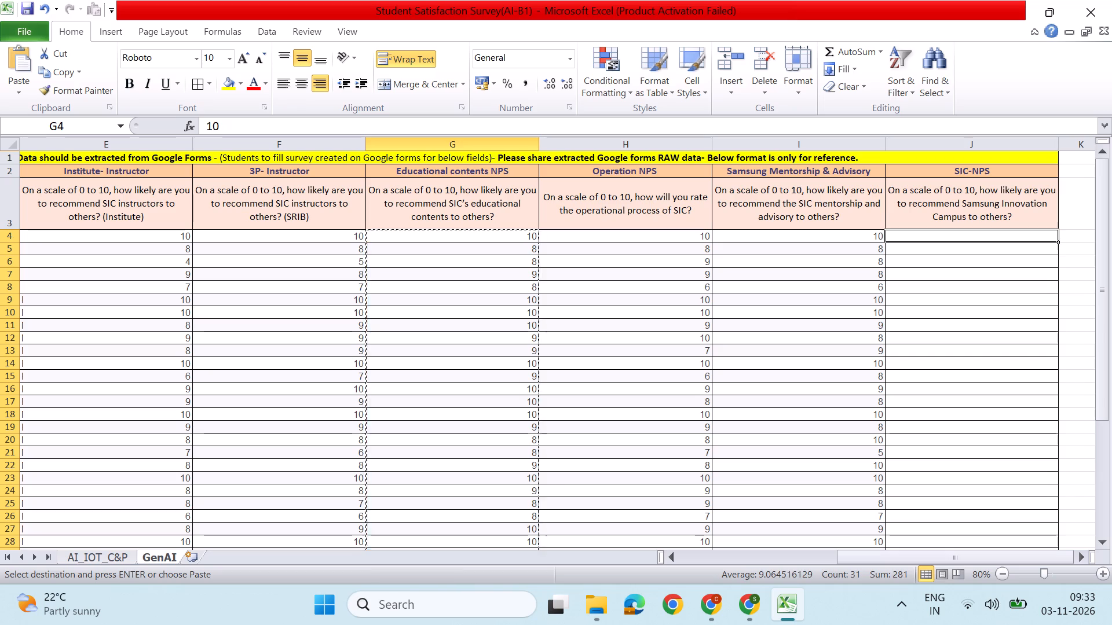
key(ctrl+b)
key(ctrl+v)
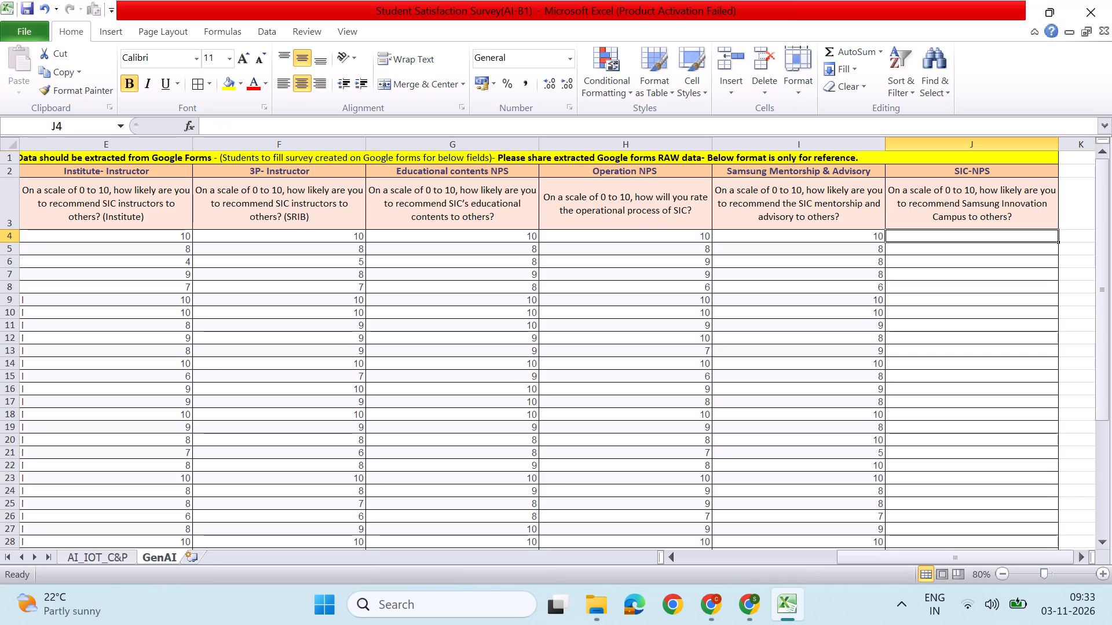
Copy the Educational contents NPS ratings G4:G34 into the SIC-NPS column, starting at J4.
click(434, 240)
key(ctrl+shift+Down)
key(ctrl+c)
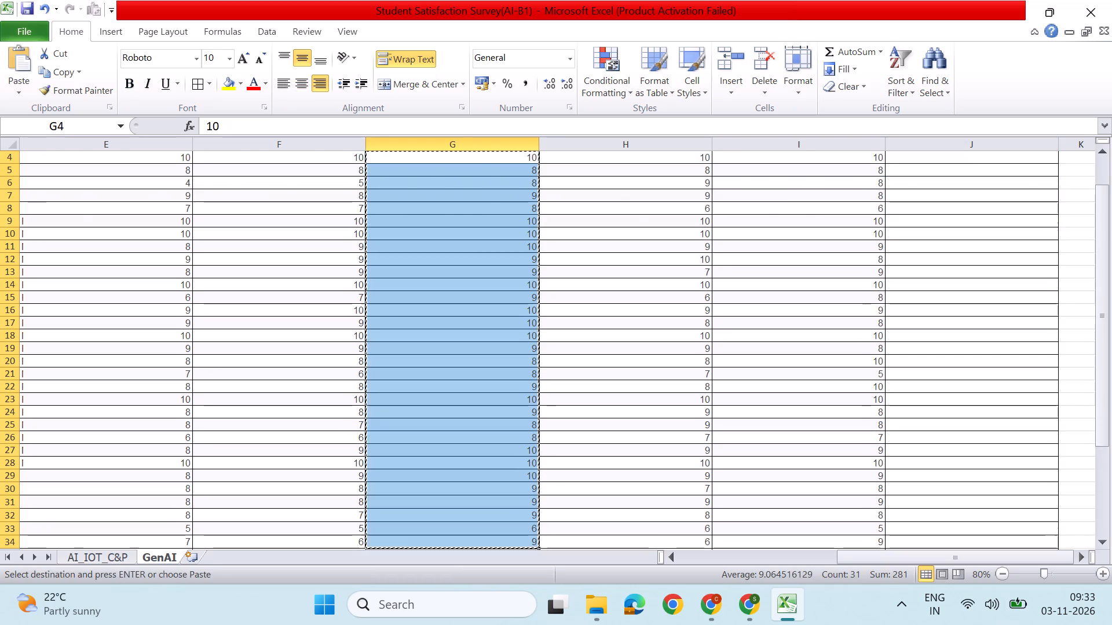
scroll(434, 240, up, 6)
click(908, 241)
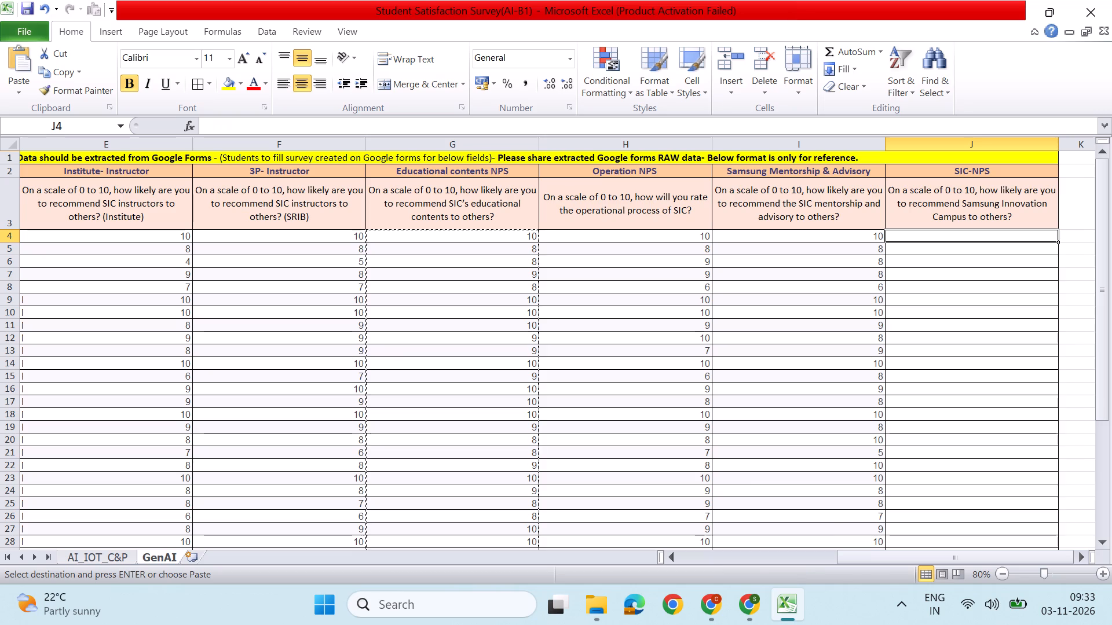
key(ctrl+v)
click(774, 377)
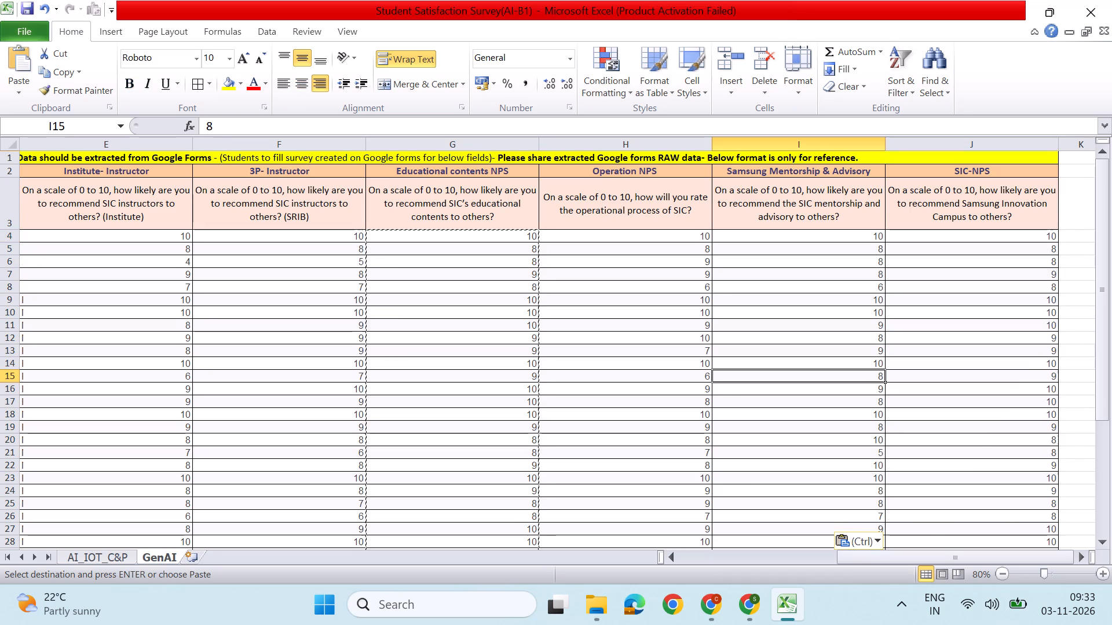
Save the Student Satisfaction Survey(AI-B1) workbook.
scroll(598, 306, right, 5)
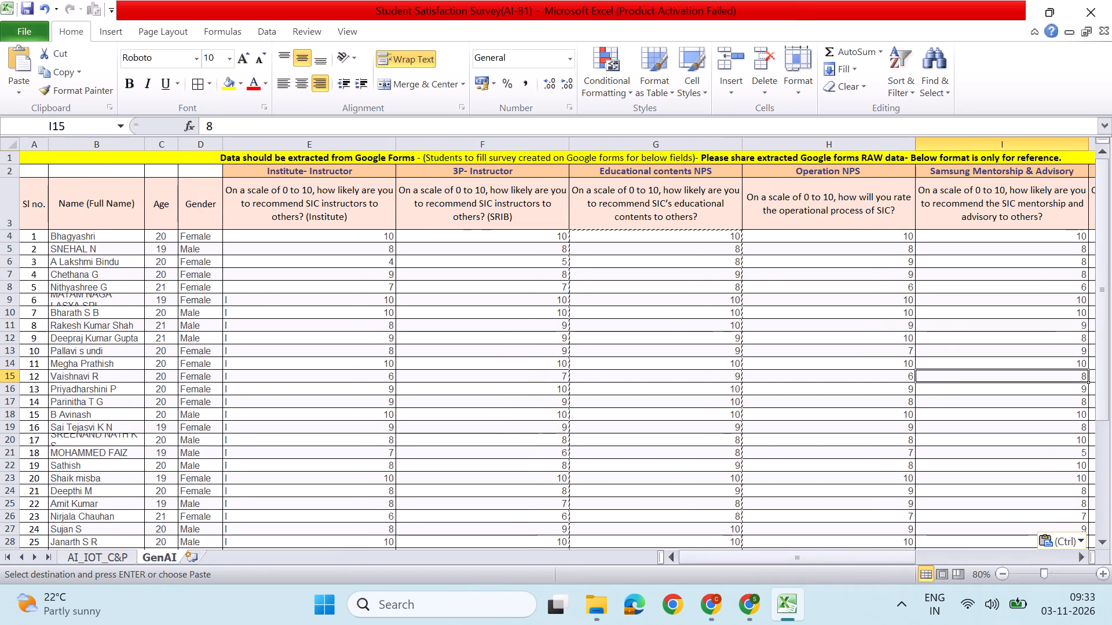
key(ctrl+s)
key(ctrl+s)
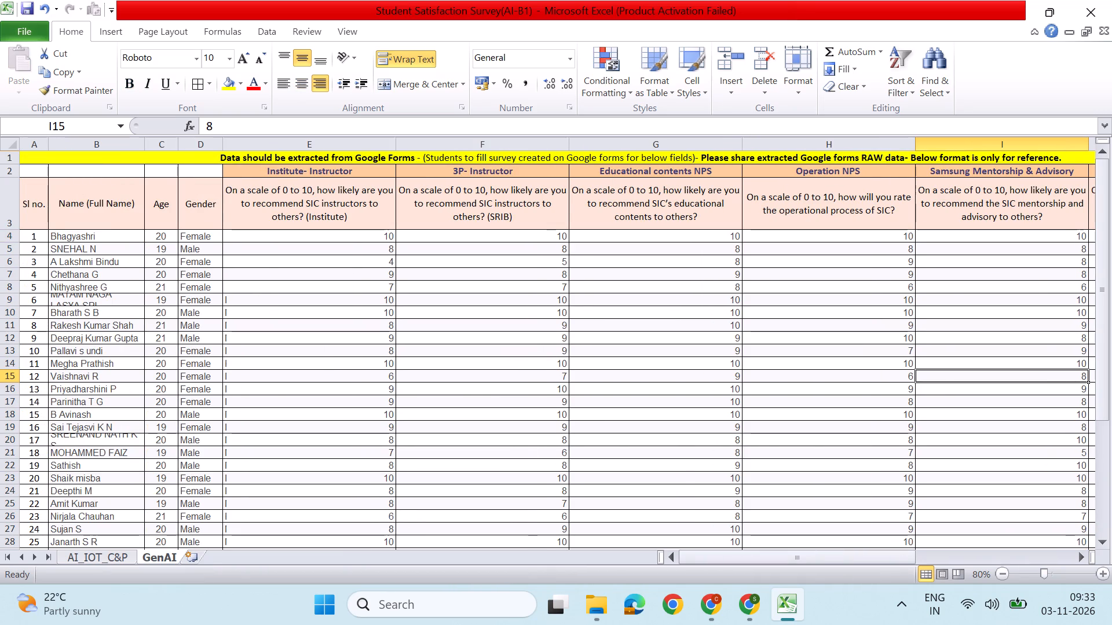
Inspect the stray marks beside the Institute- Instructor ratings from E9 down, opening cells E9 and E13 for editing.
click(259, 297)
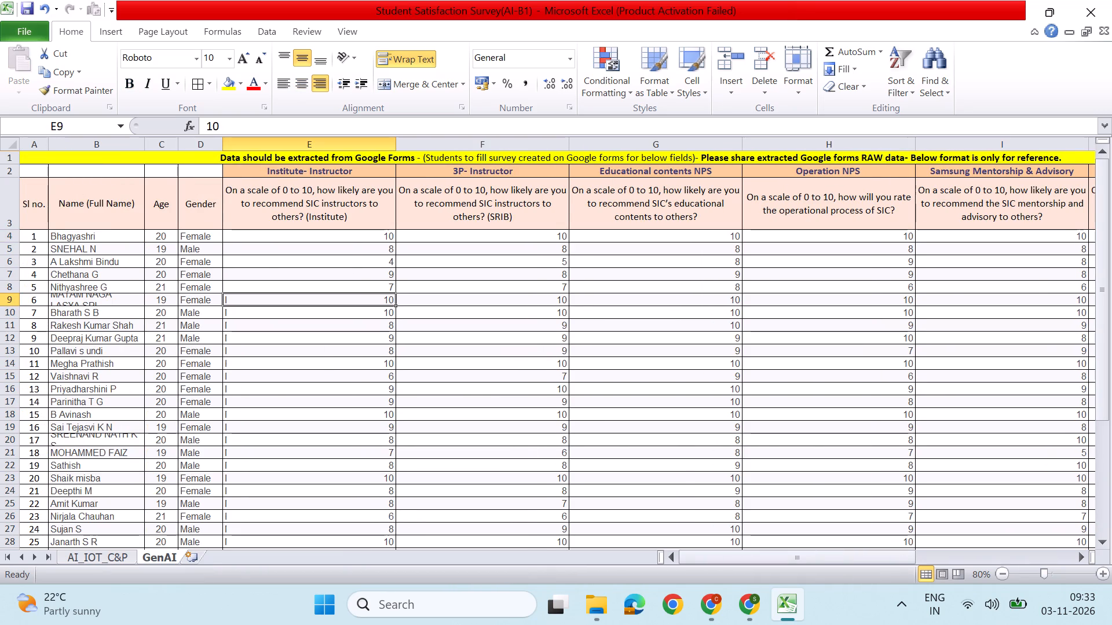
click(265, 310)
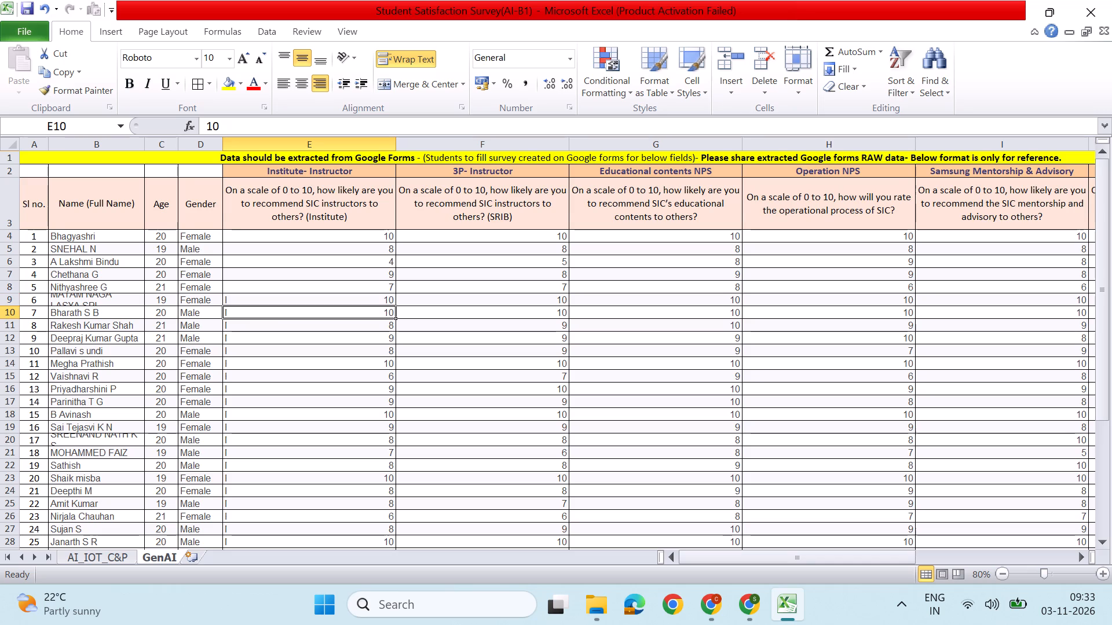
click(283, 288)
double_click(275, 299)
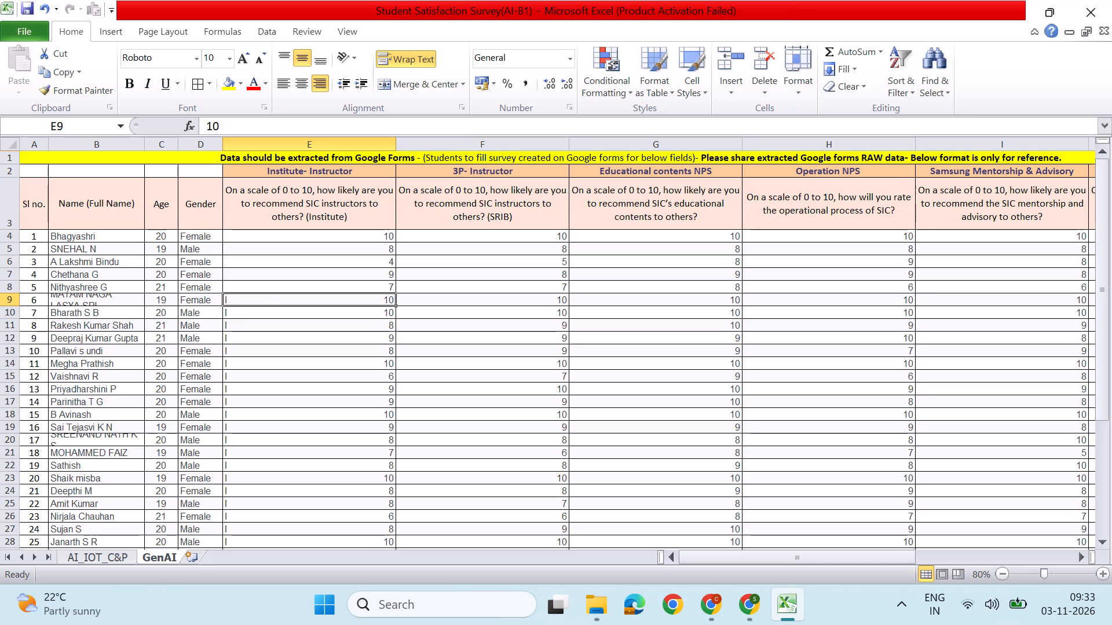
click(242, 314)
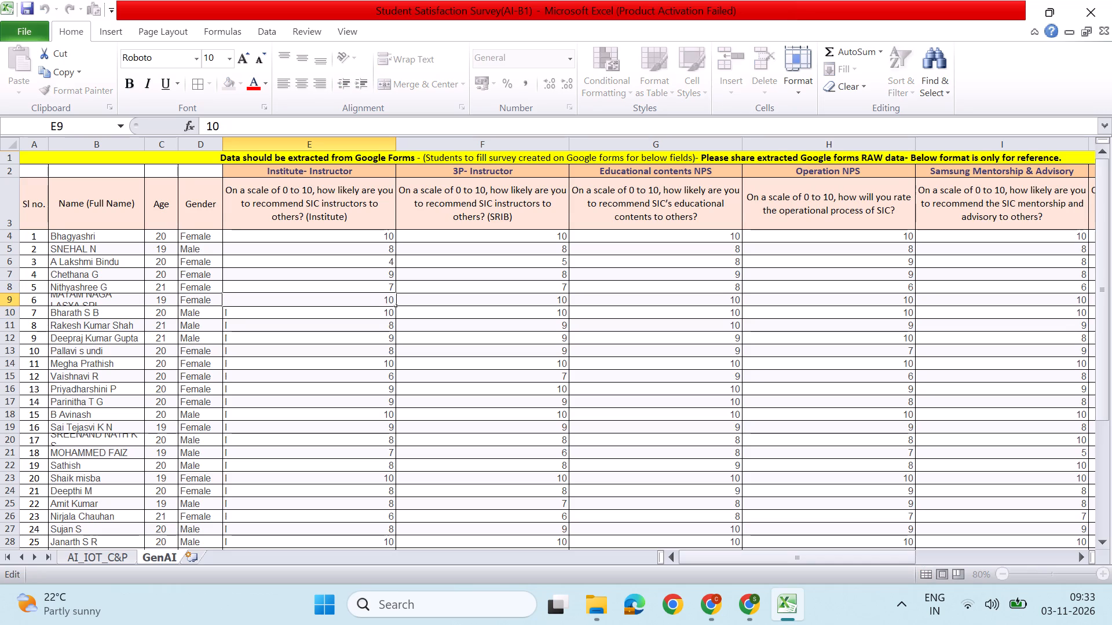
double_click(248, 352)
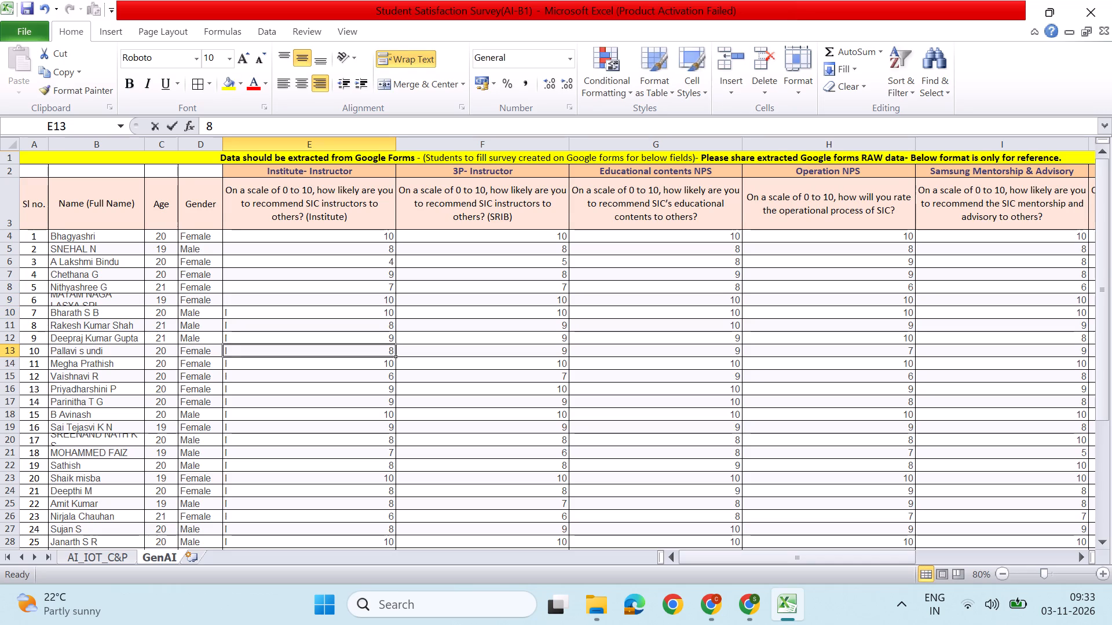
Copy the formatting of cell E8 onto the Institute- Instructor ratings E10:E34 with Format Painter.
click(270, 328)
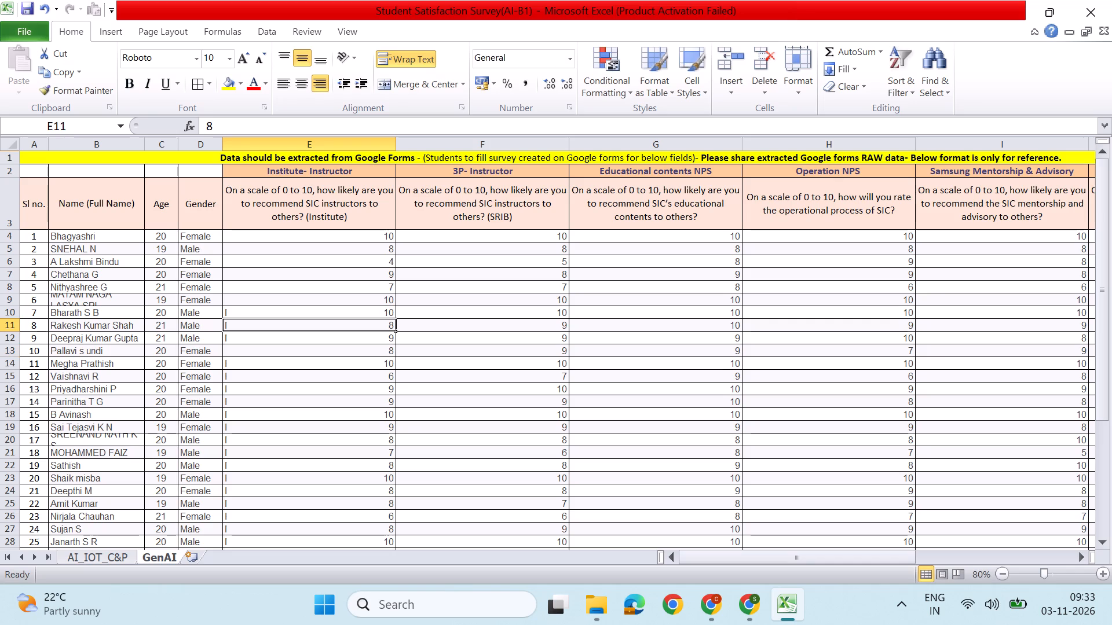
click(277, 292)
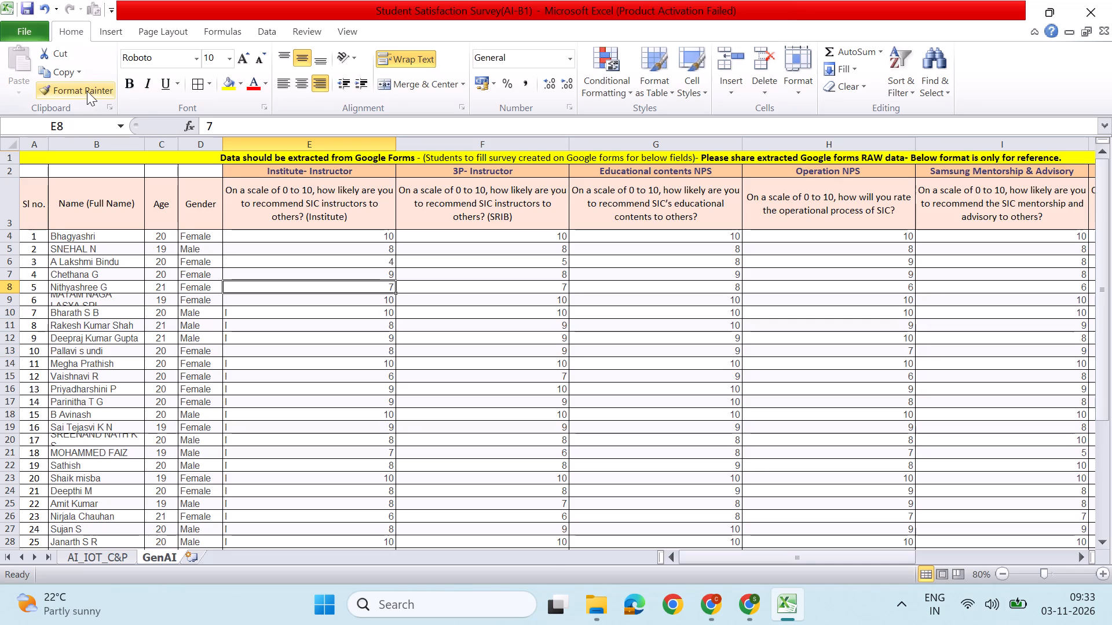
click(87, 90)
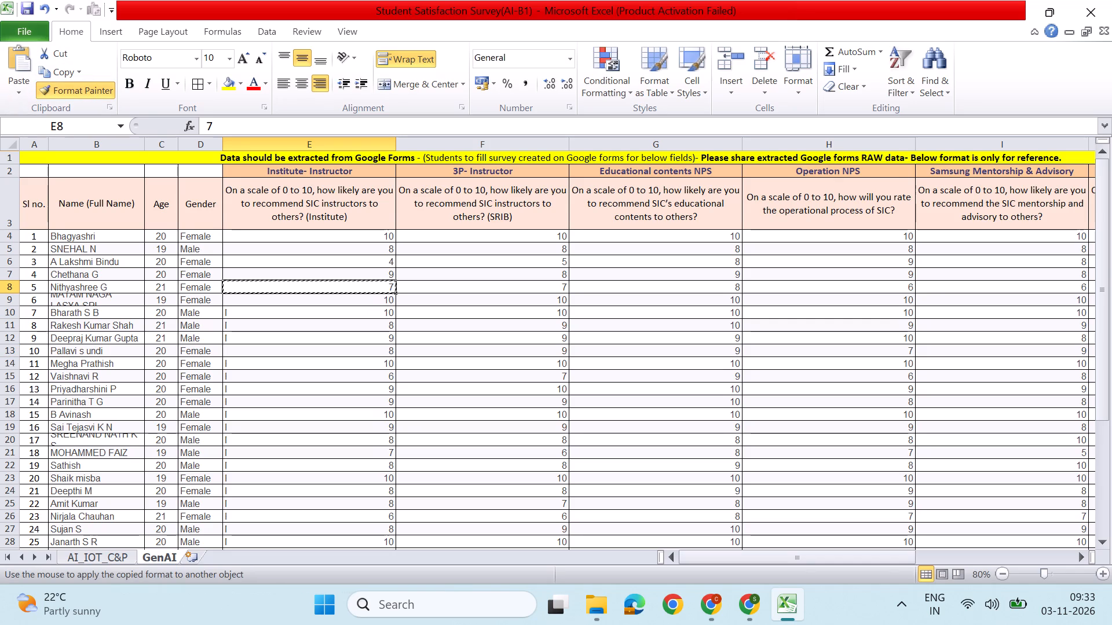
drag(303, 314, 327, 455)
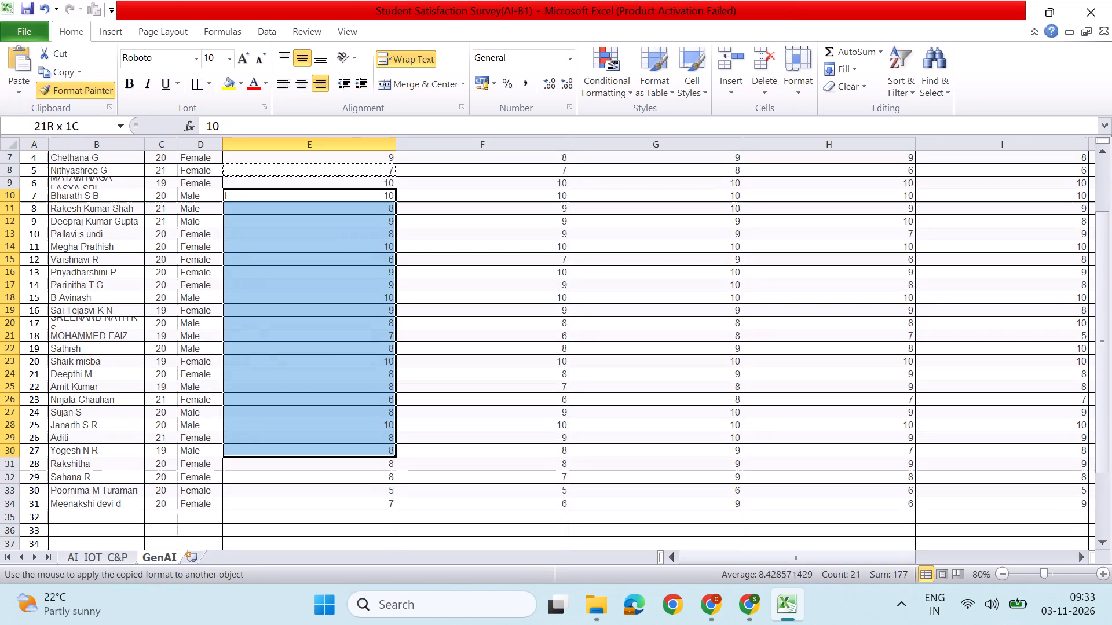
drag(327, 455, 331, 499)
click(487, 388)
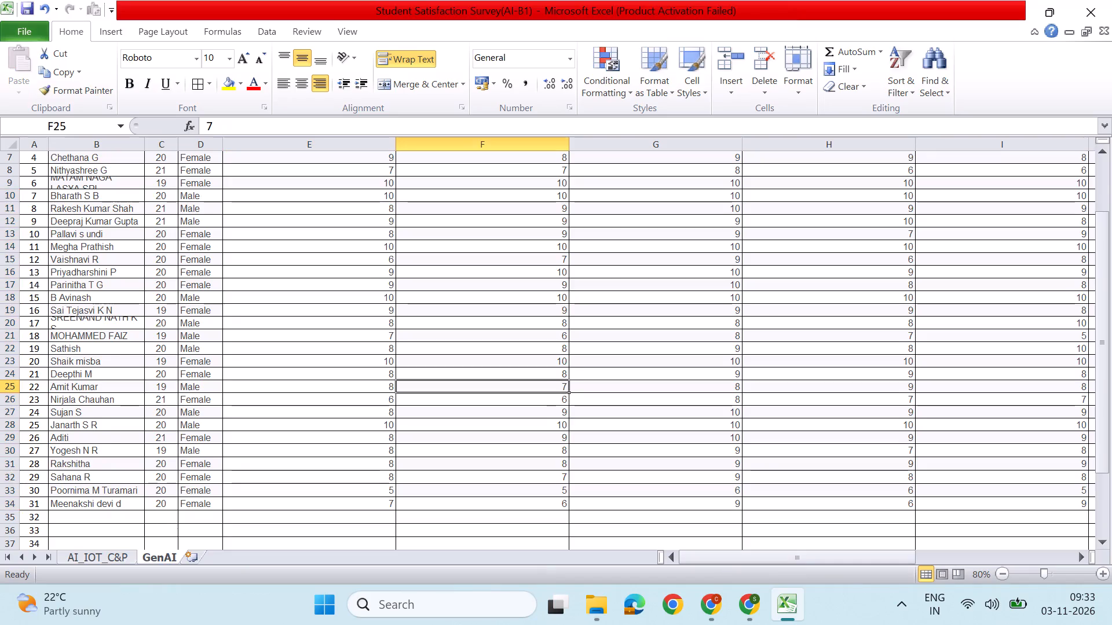
Save the Student Satisfaction Survey(AI-B1) workbook and close it.
scroll(376, 351, up, 3)
key(ctrl+s)
key(ctrl+s)
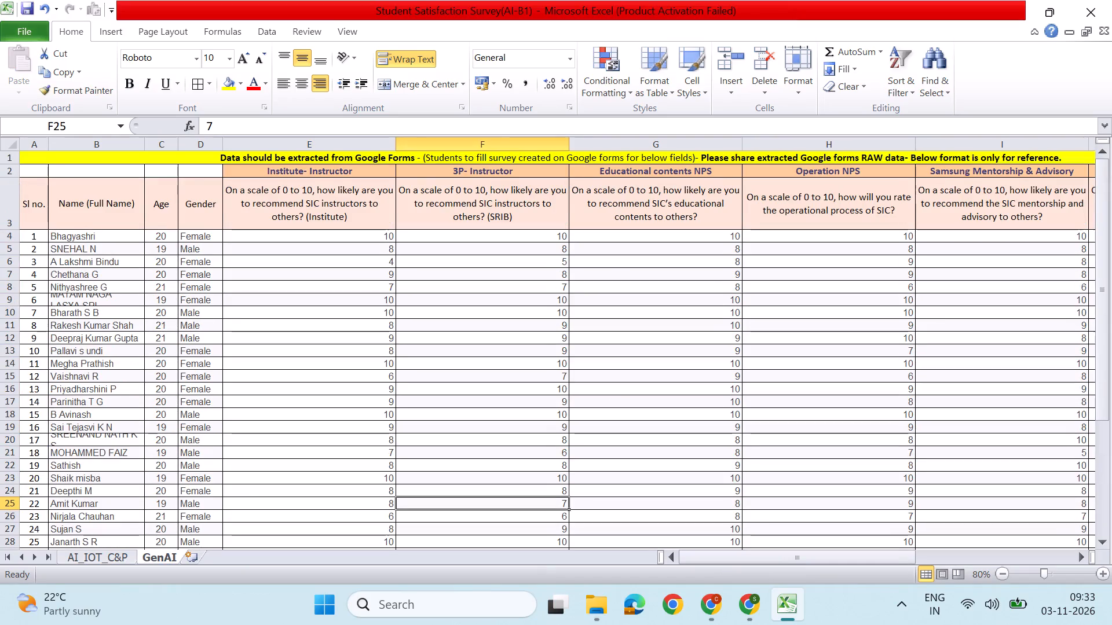
click(1111, 0)
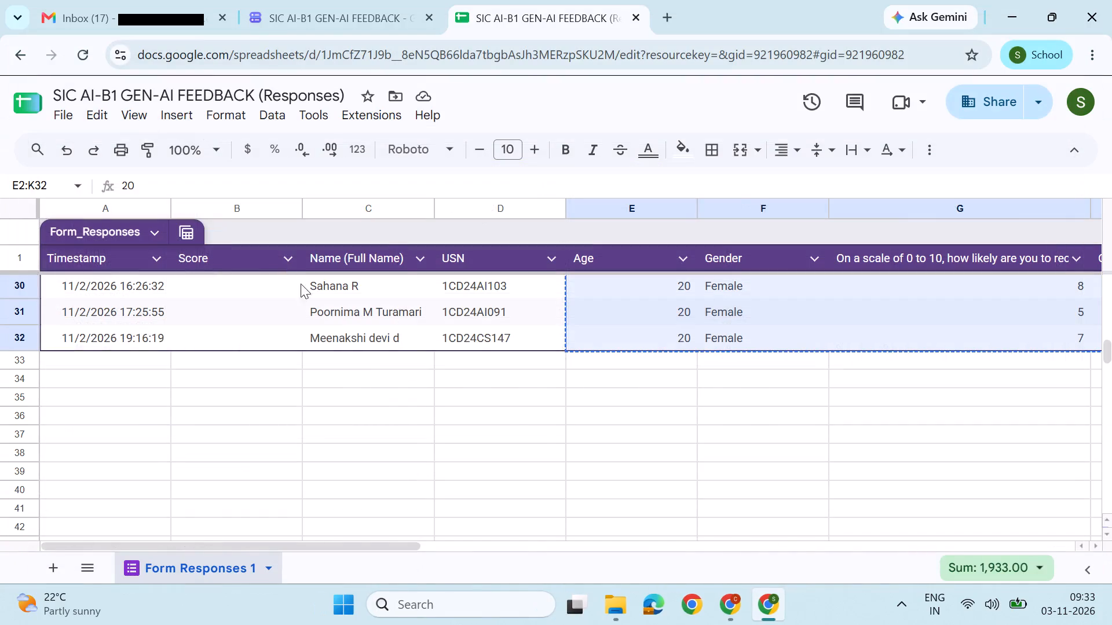
In Chrome, switch from the responses spreadsheet to the SIC AI-B1 GEN-AI FEEDBACK form's responses.
scroll(511, 419, up, 6)
click(322, 0)
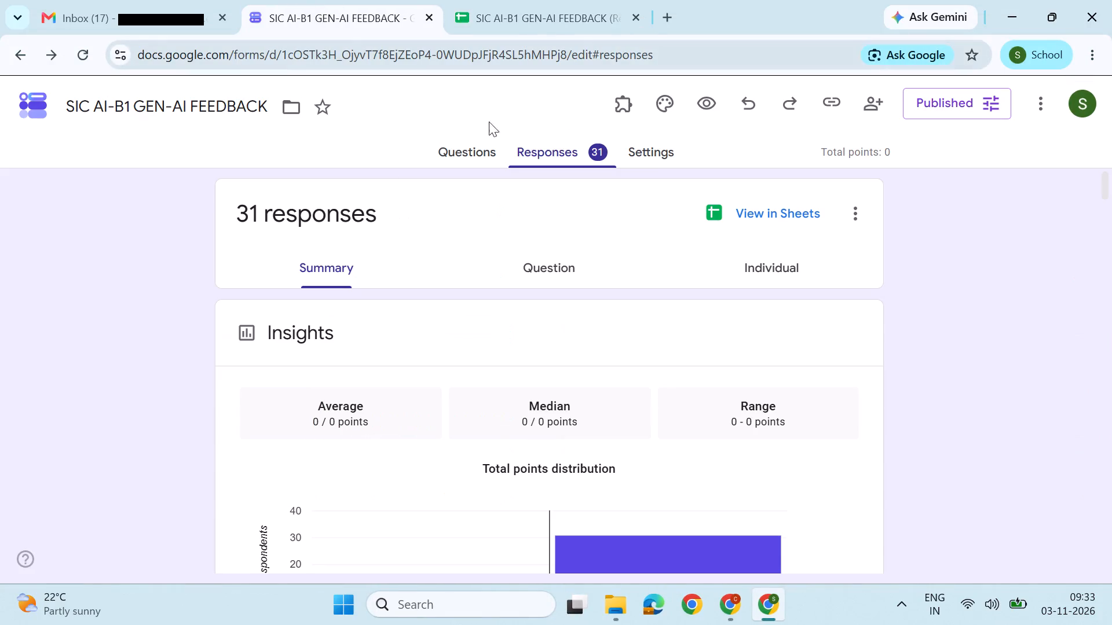
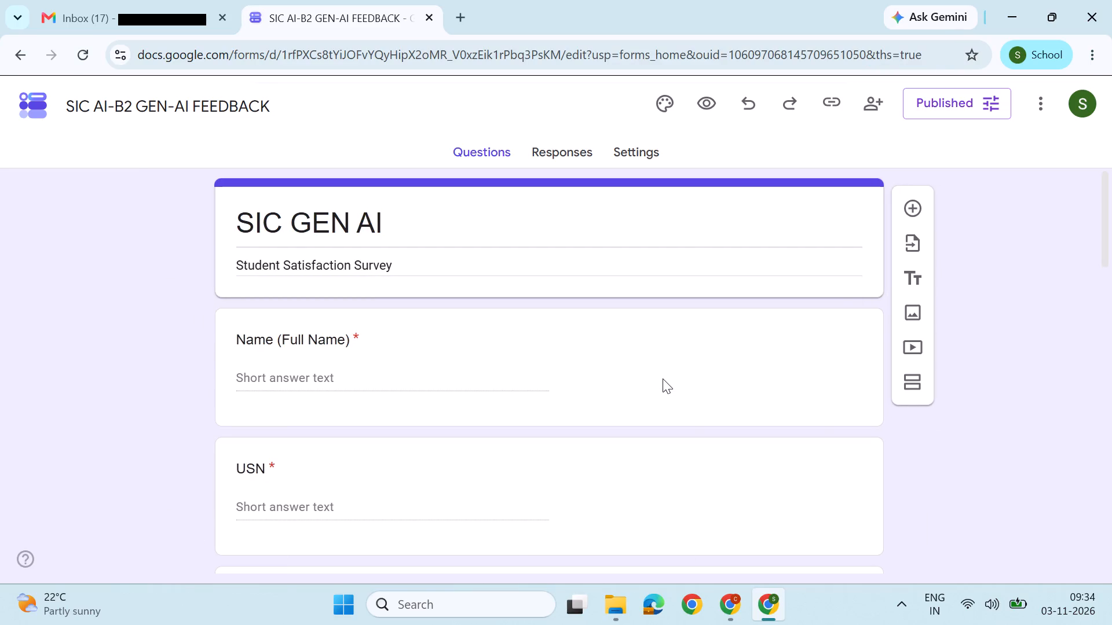
Link the SIC AI-B2 GEN-AI FEEDBACK form's responses to a new spreadsheet with the suggested name.
click(569, 154)
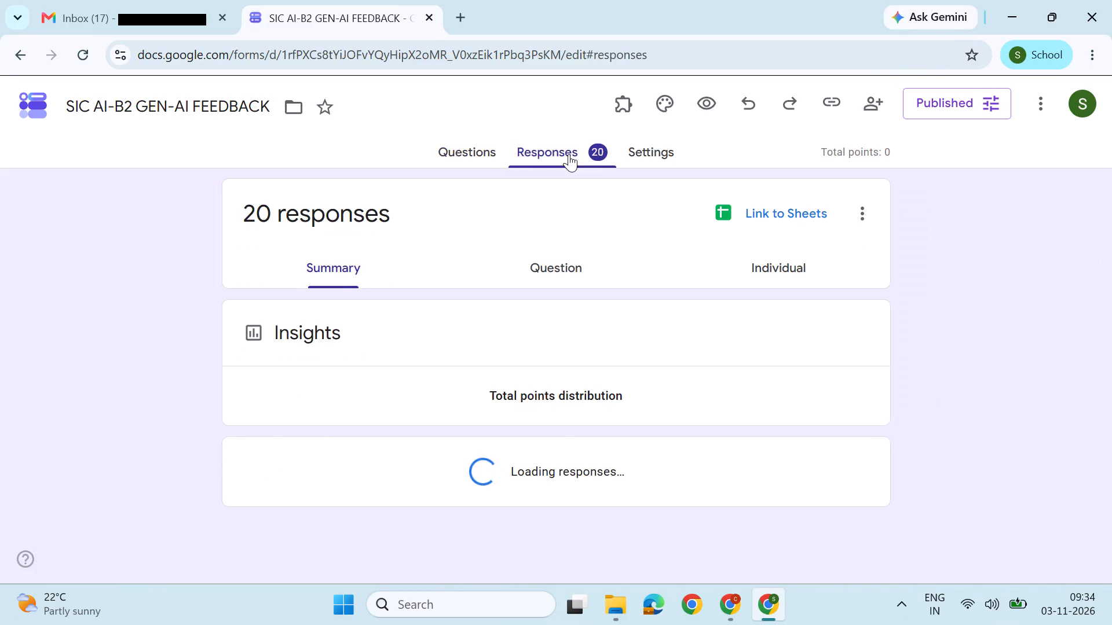
click(758, 211)
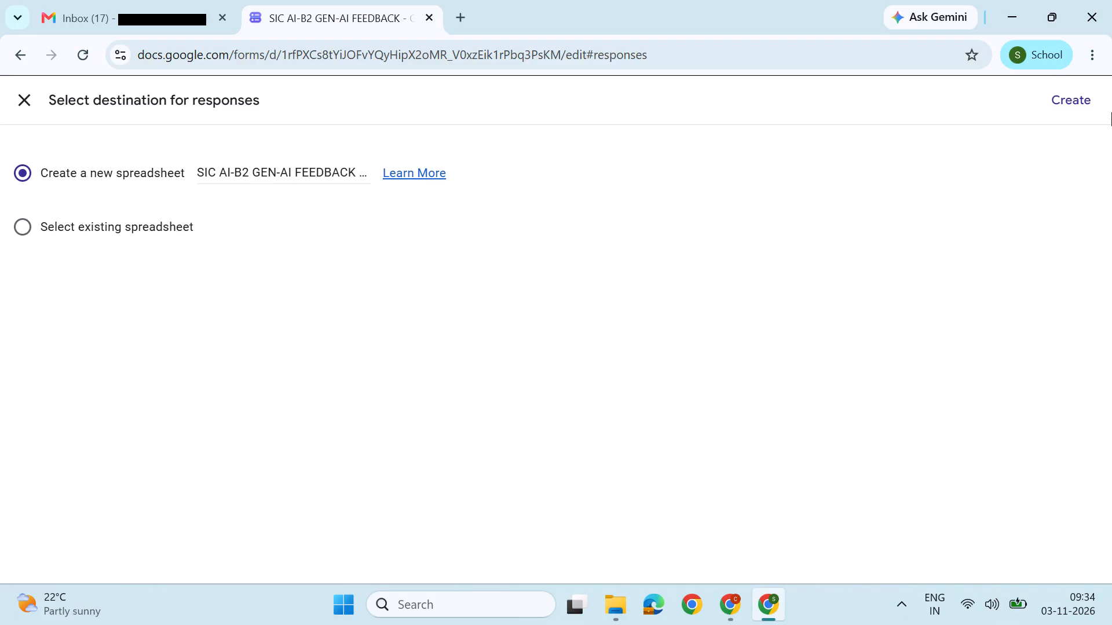
click(1066, 100)
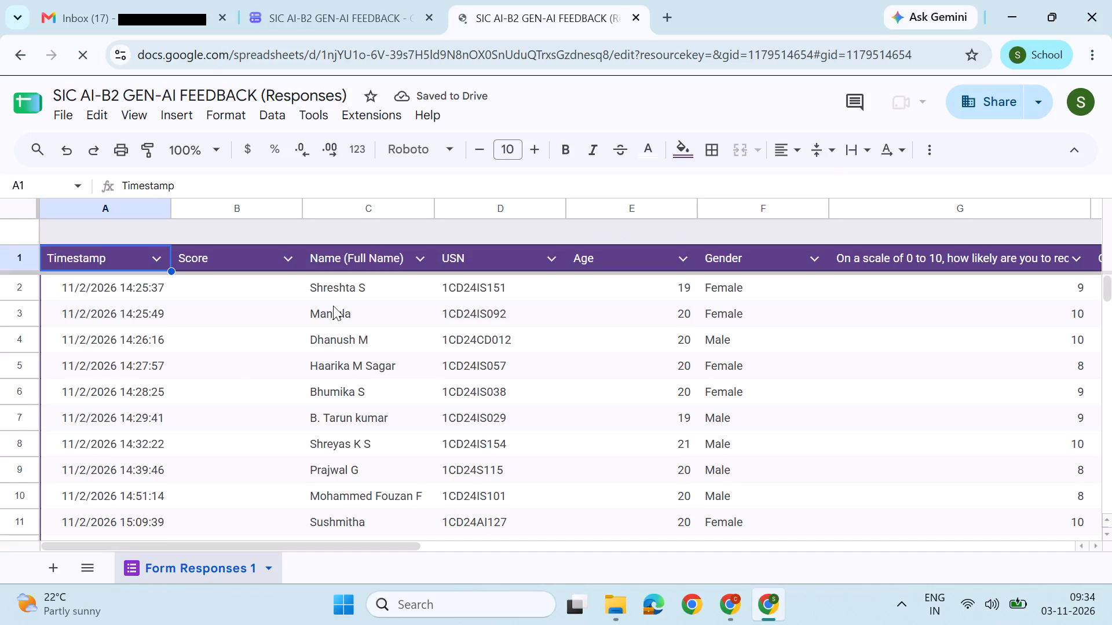
Look through the respondents' details and rating columns in the AI-B2 response spreadsheet, and check the form's response summary.
scroll(243, 355, down, 2)
scroll(243, 355, up, 4)
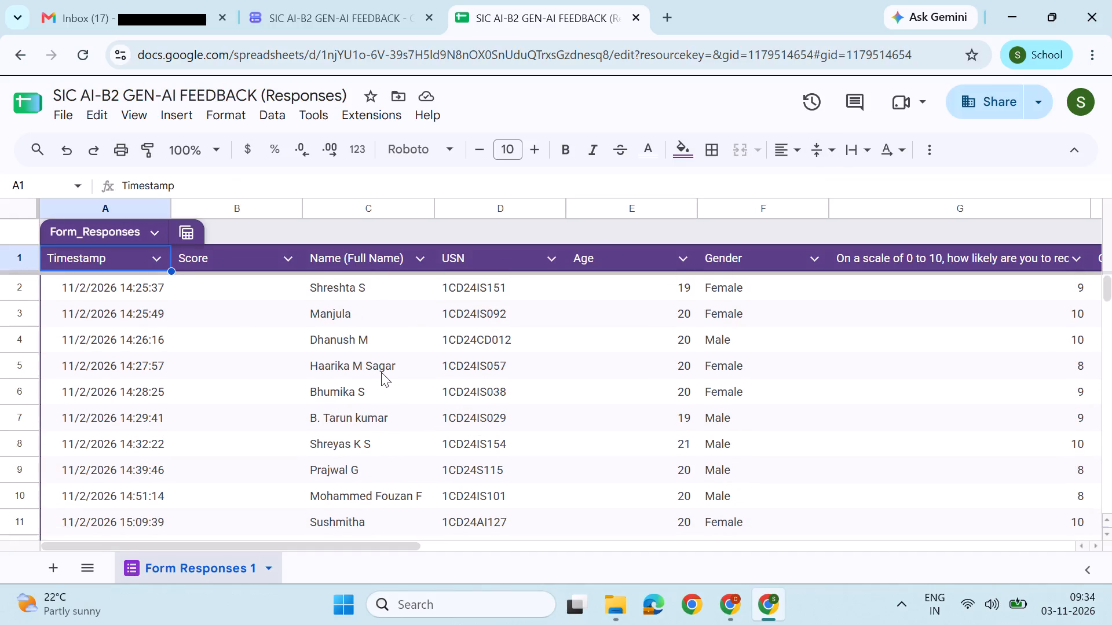
scroll(381, 372, down, 3)
scroll(381, 372, up, 5)
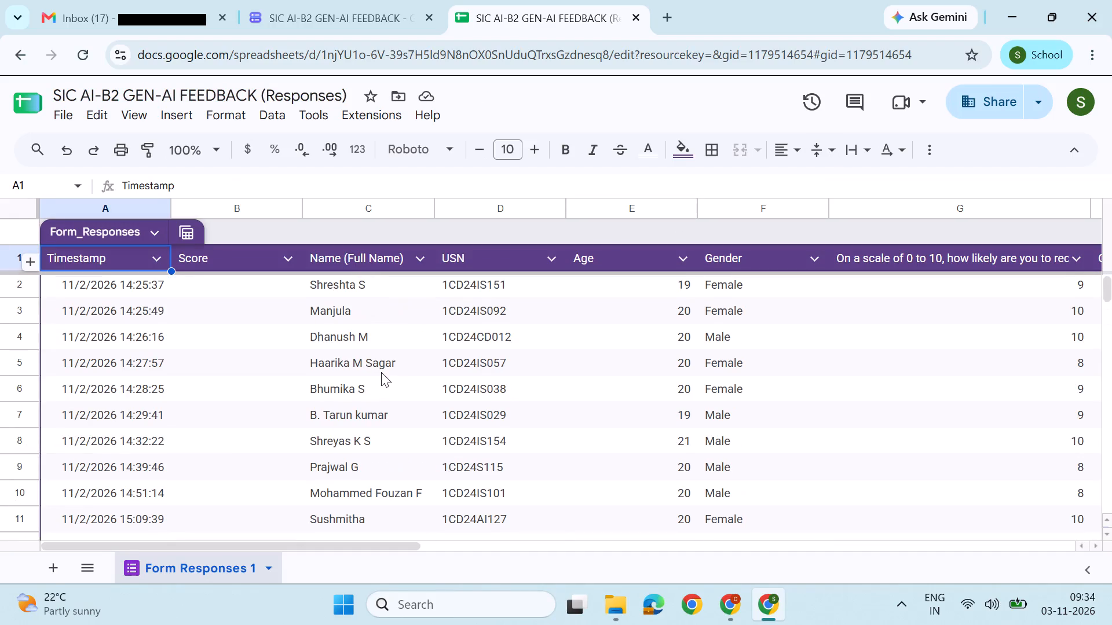
scroll(381, 372, left, 12)
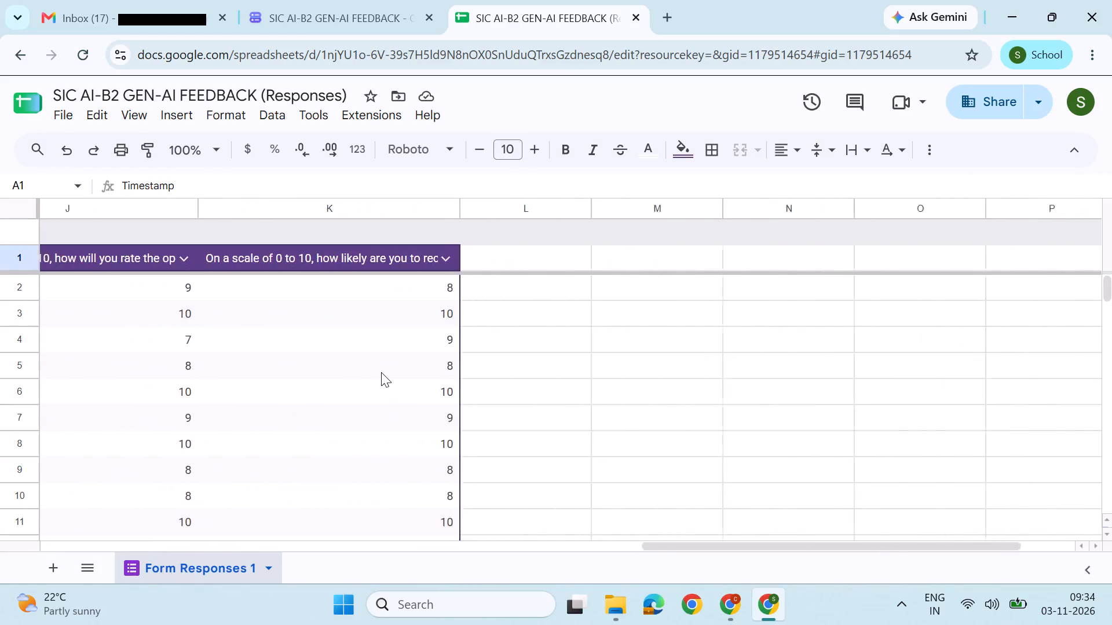
scroll(381, 372, right, 3)
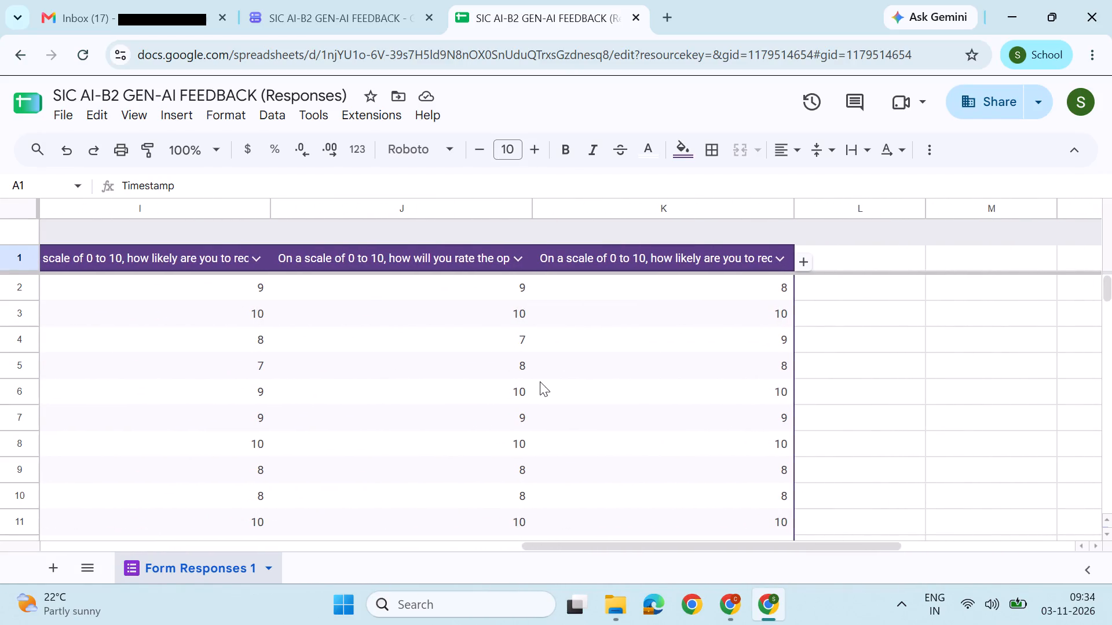
scroll(540, 381, right, 6)
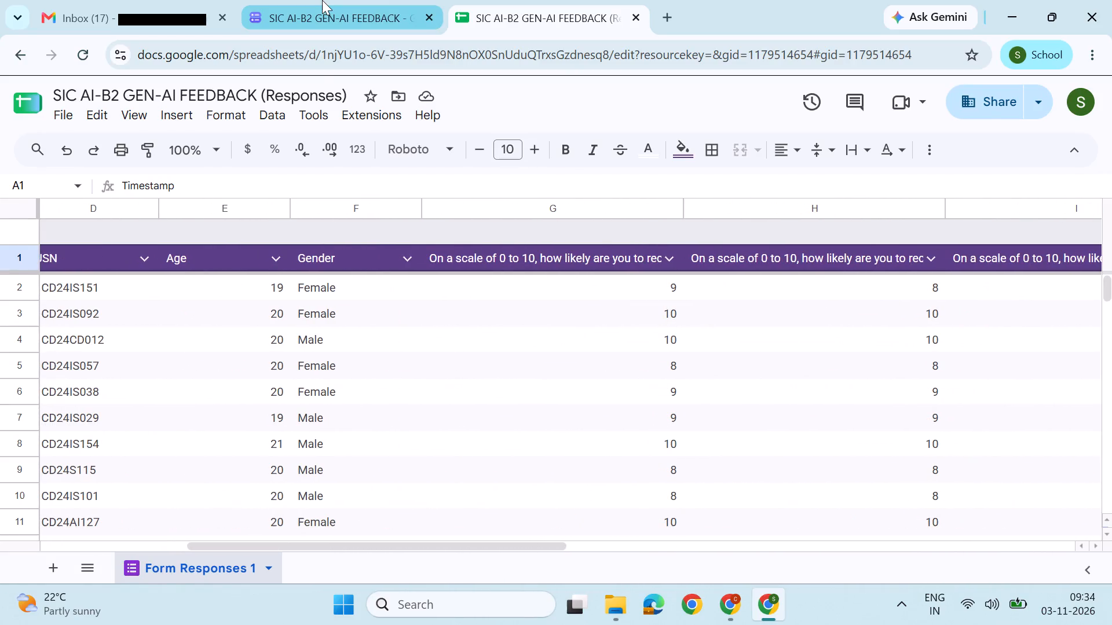
click(322, 0)
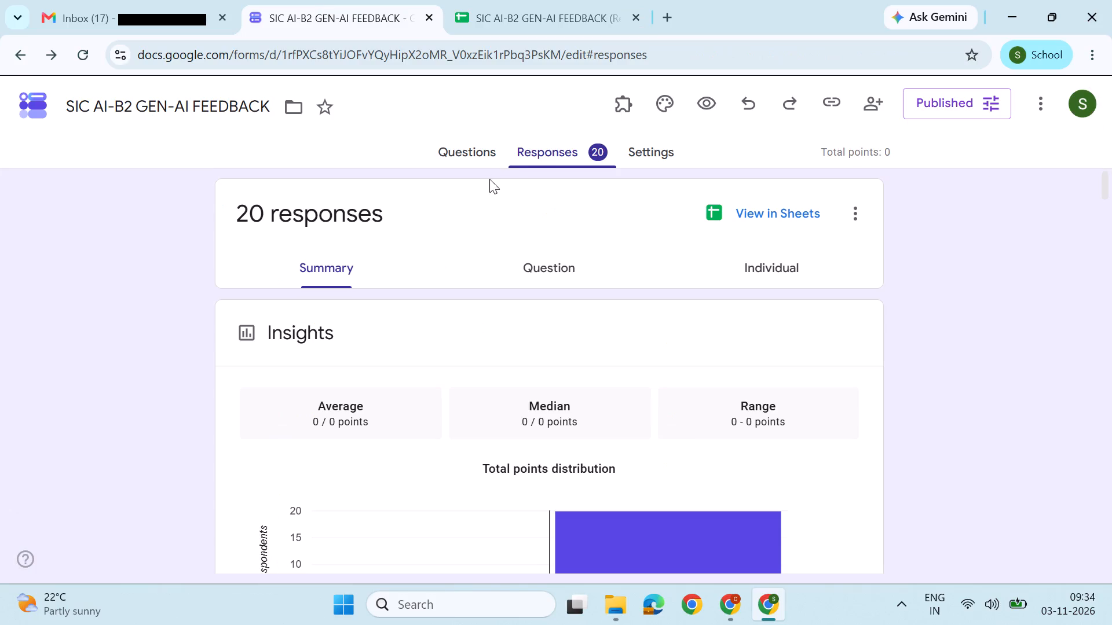
scroll(493, 309, down, 2)
scroll(493, 309, up, 4)
Switch to File Explorer and open the Student Satisfaction Survey(AI-B2) workbook from the AI-B2 folder in GEN AI FILES.
key(alt+Tab)
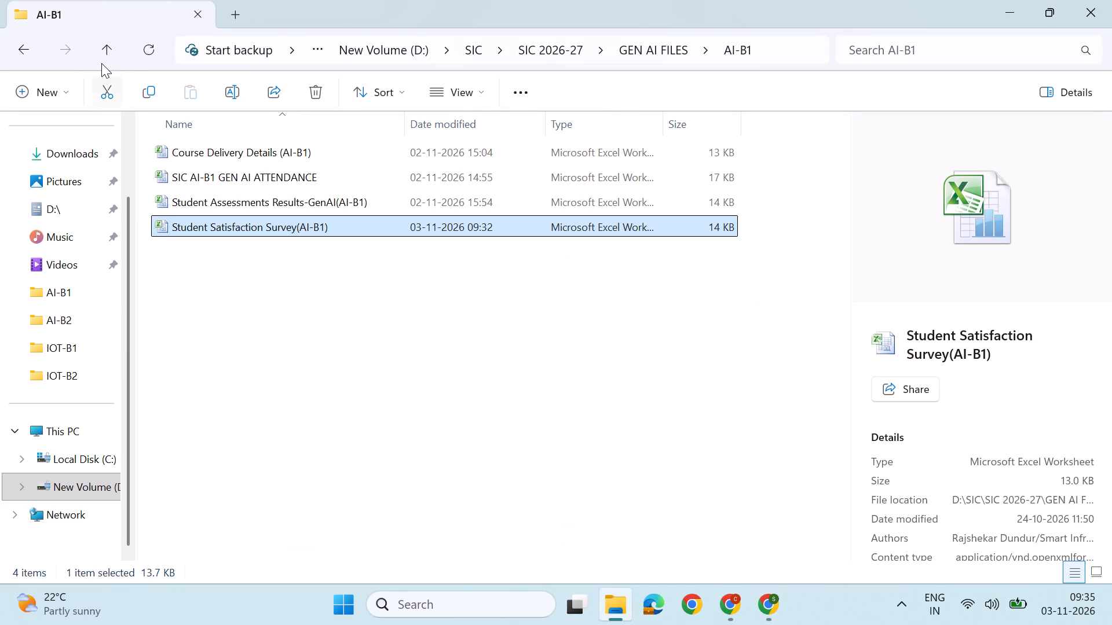
click(102, 61)
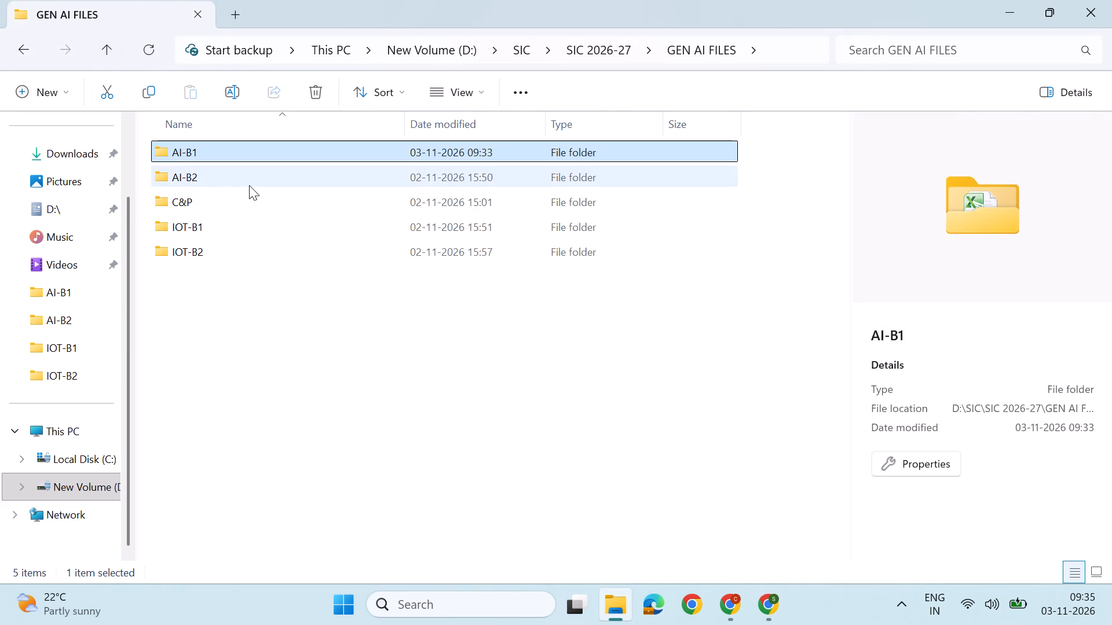
double_click(249, 185)
double_click(272, 225)
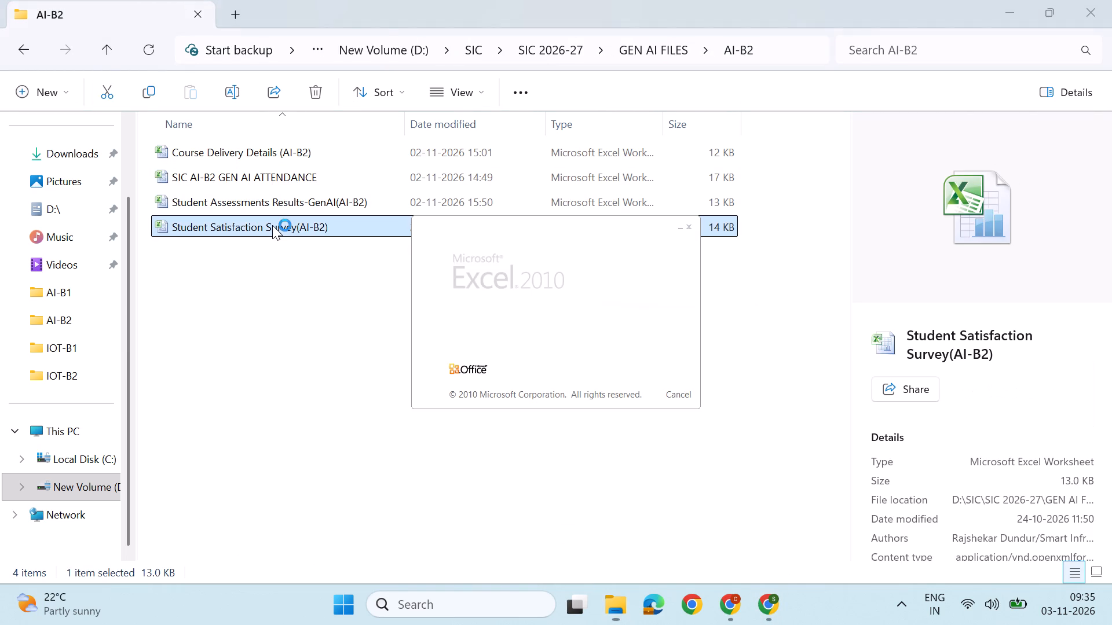
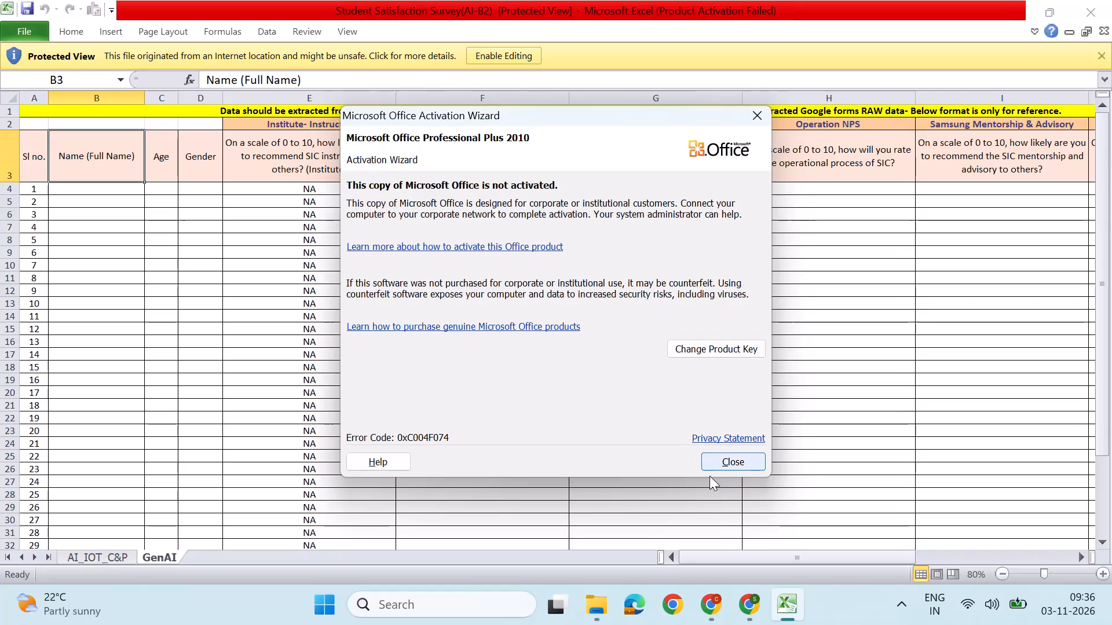
Dismiss the Microsoft Office Activation Wizard and enable editing of the Student Satisfaction Survey(AI-B2) workbook.
click(728, 471)
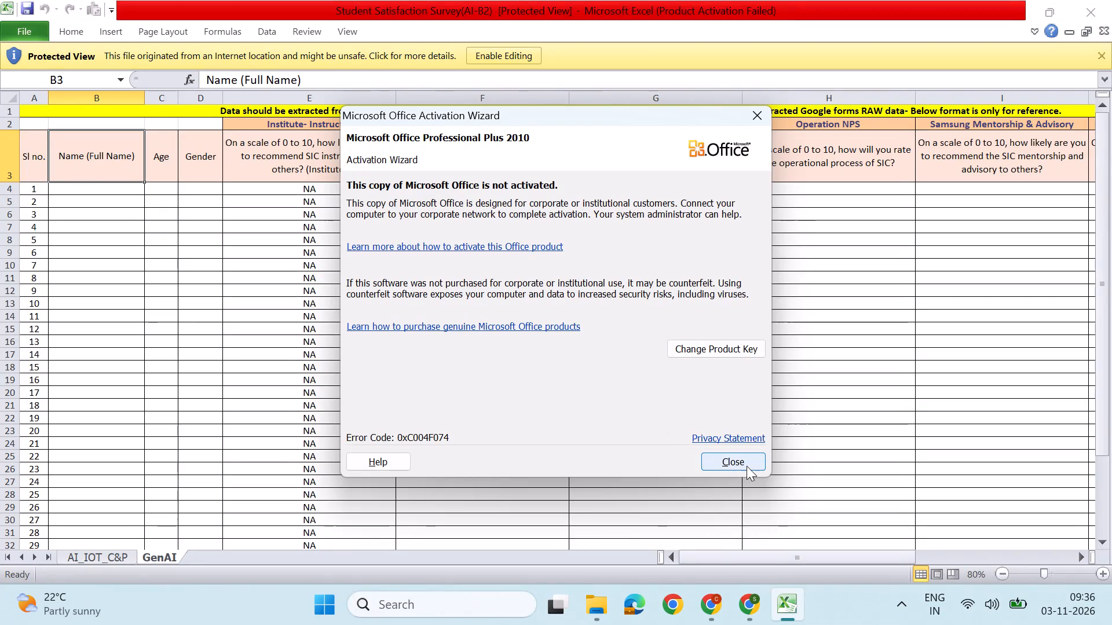
click(747, 466)
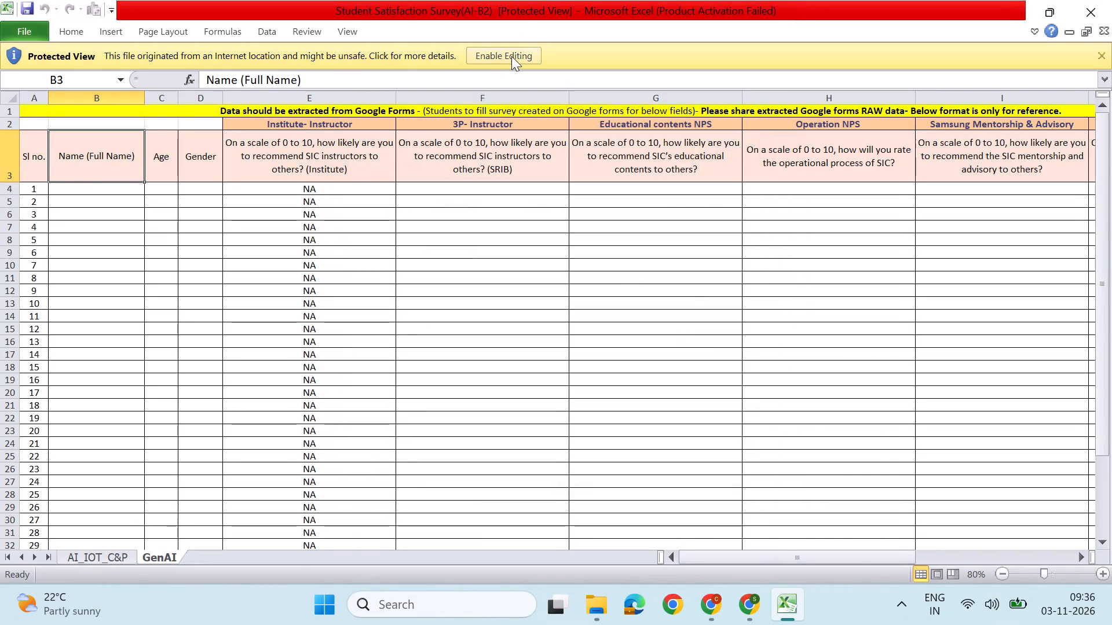
click(511, 56)
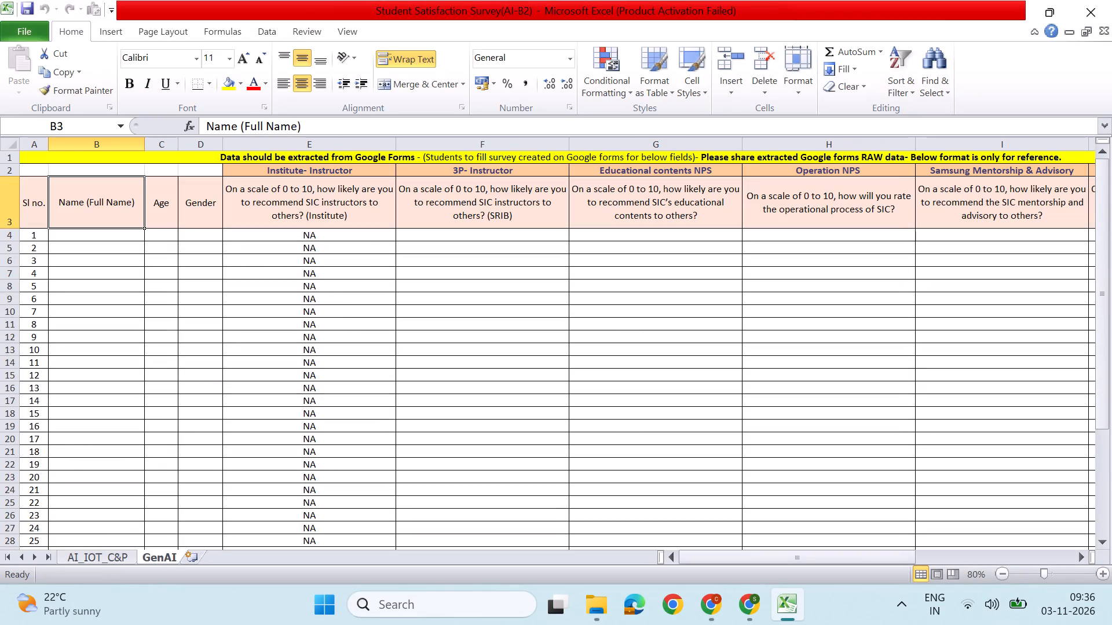
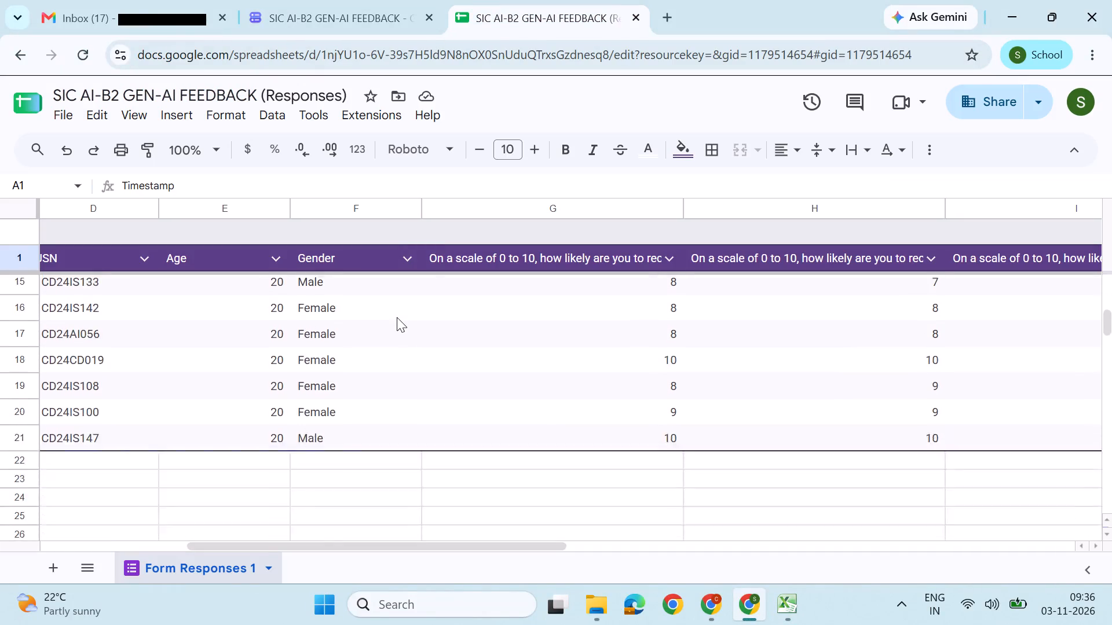
Look across the AI-B2 response sheet's name, USN, age, gender and rating columns through to the last question.
scroll(397, 317, up, 1)
scroll(554, 348, left, 3)
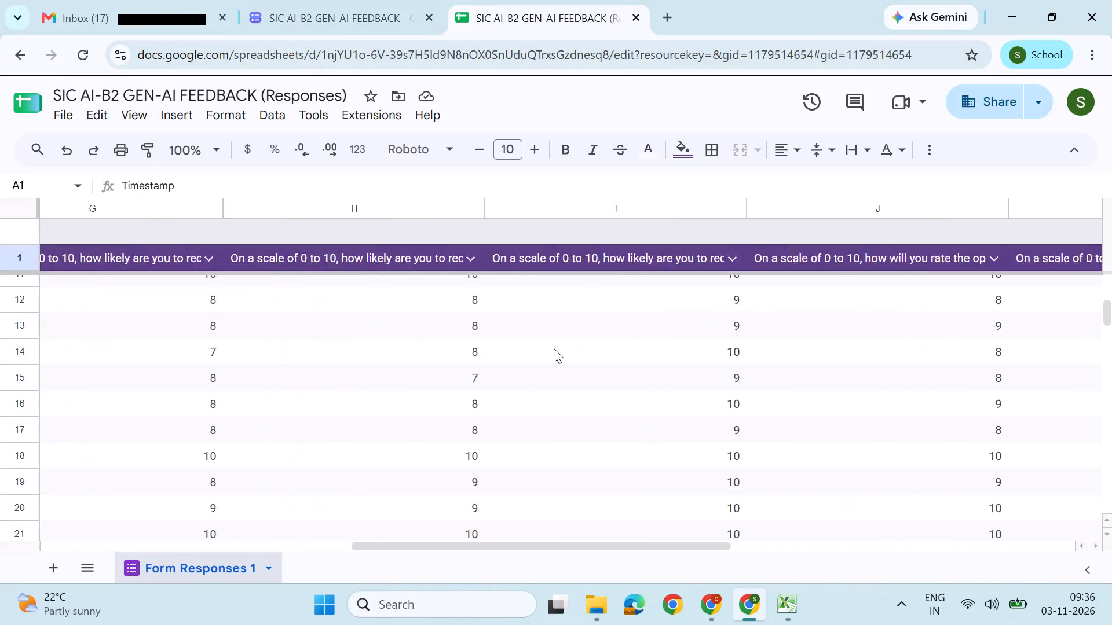
scroll(554, 348, left, 3)
scroll(611, 362, right, 4)
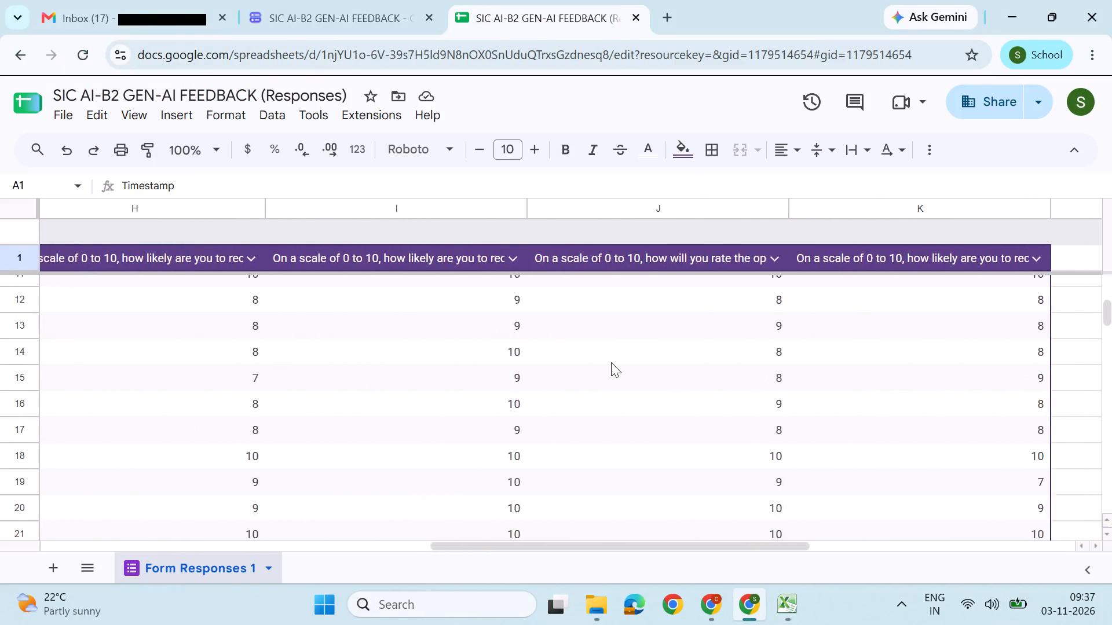
scroll(611, 362, right, 7)
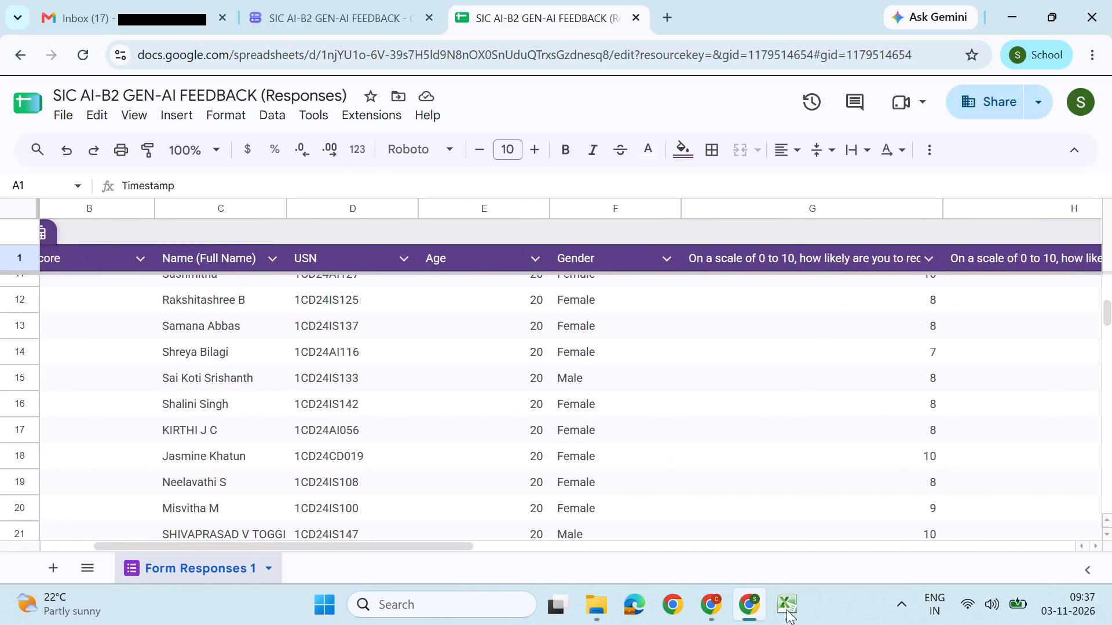
Switch to the Student Satisfaction Survey(AI-B2) workbook in Excel, showing the GenAI sheet.
click(766, 502)
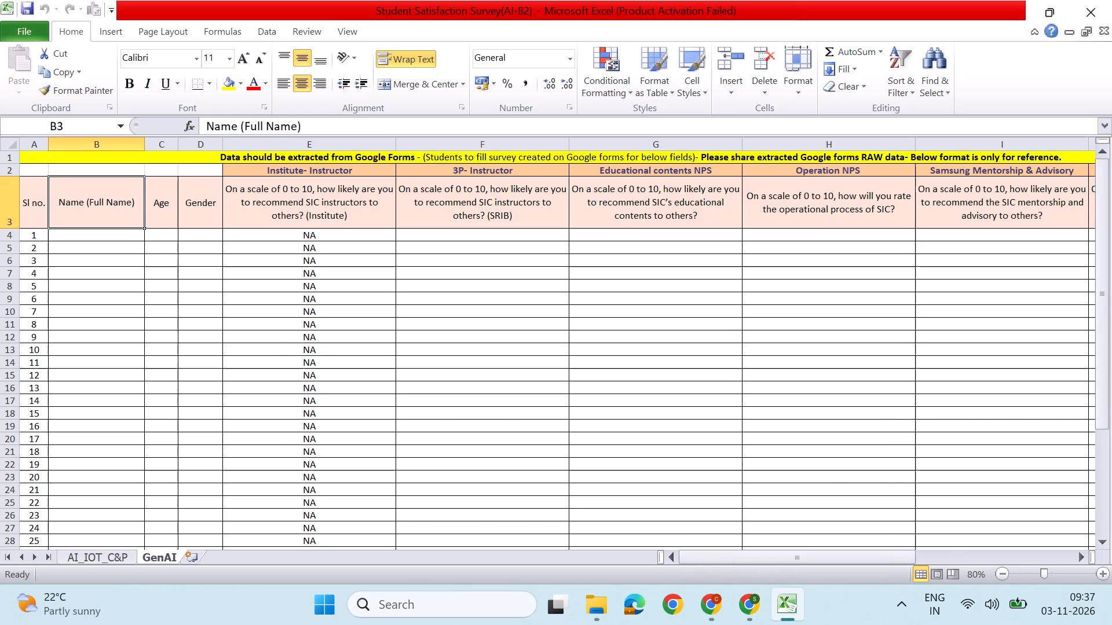
Look through the GenAI sheet's respondent detail and rating columns, and its rows, in the AI-B2 survey workbook.
scroll(694, 406, left, 3)
scroll(848, 409, left, 5)
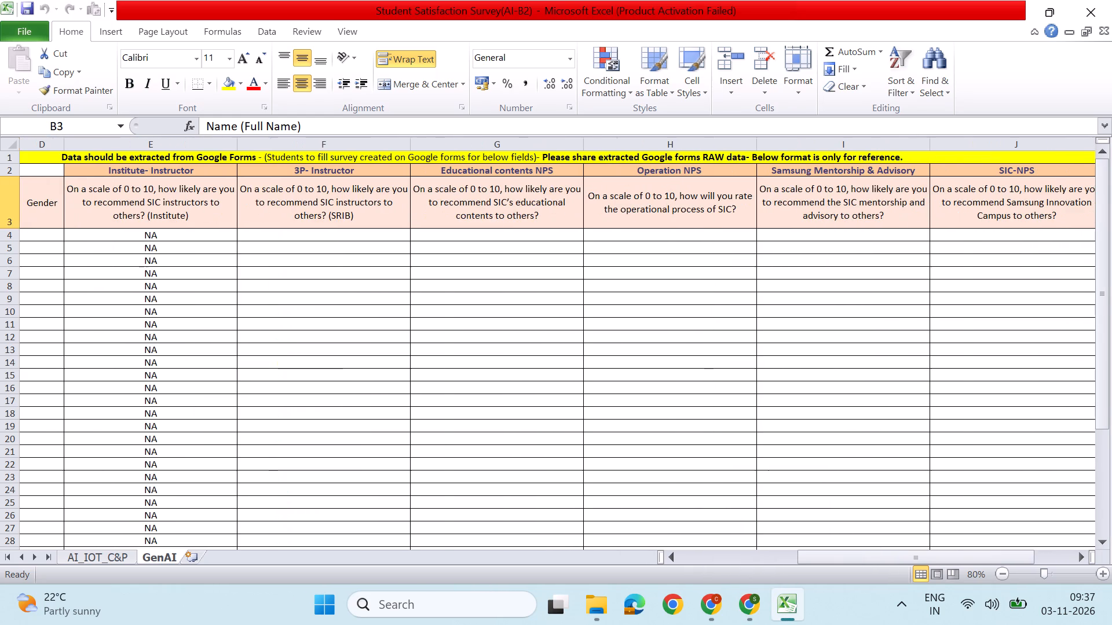
scroll(749, 381, right, 3)
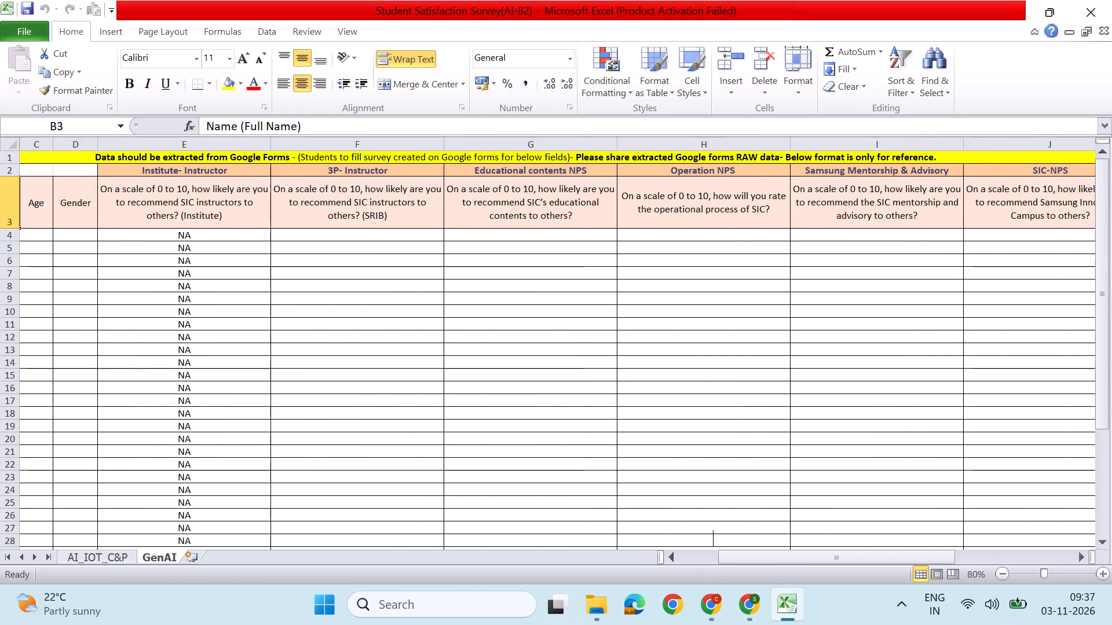
scroll(749, 381, left, 3)
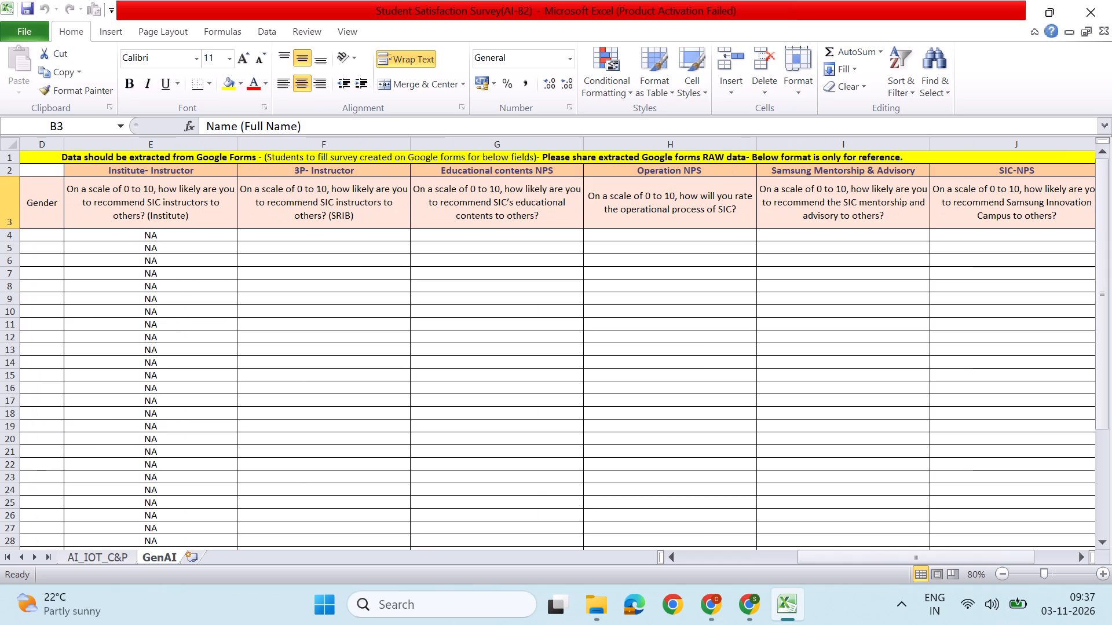
scroll(749, 381, down, 1)
scroll(749, 381, right, 4)
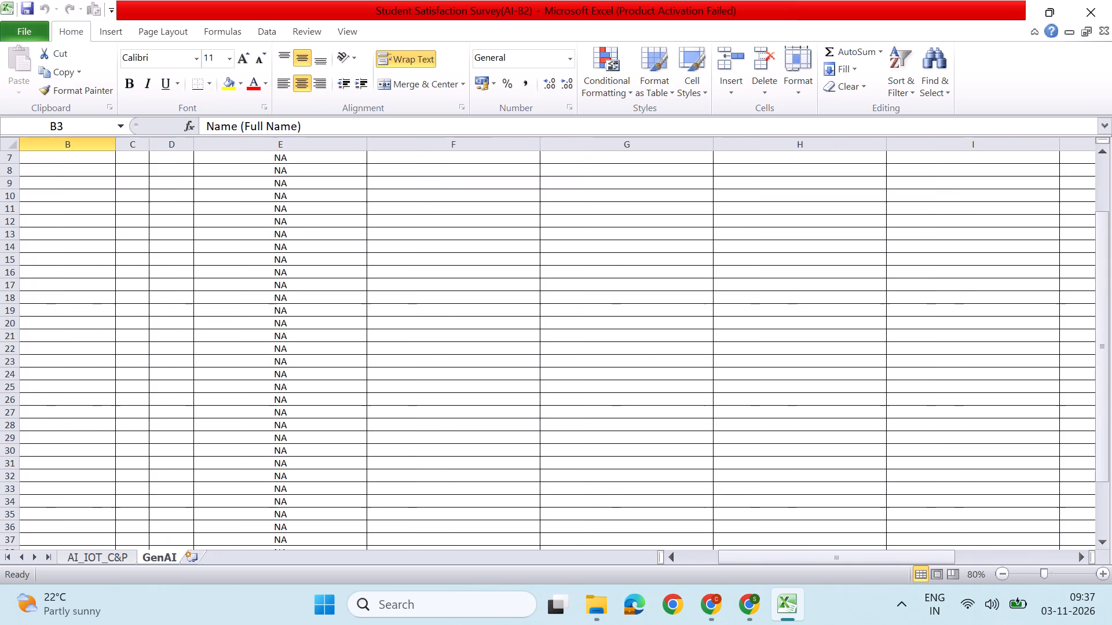
scroll(749, 381, right, 1)
scroll(749, 381, up, 3)
scroll(749, 381, right, 3)
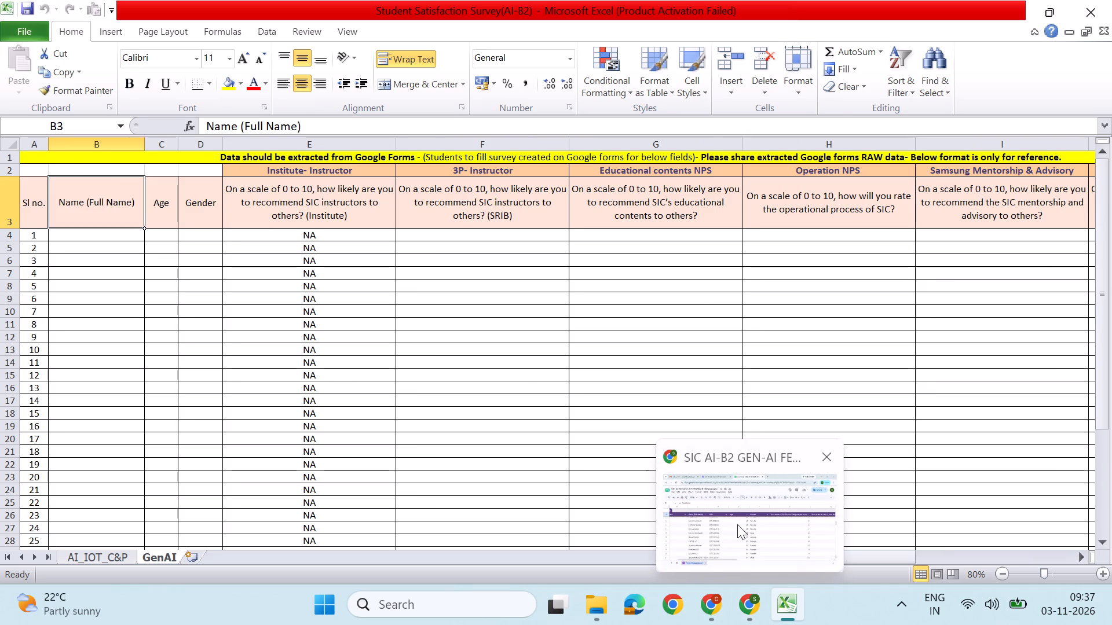
Switch to Chrome, copy all names from the SIC AI-B2 GEN-AI FEEDBACK responses, and paste them into Excel's GenAI sheet from B4.
click(731, 532)
scroll(382, 469, up, 5)
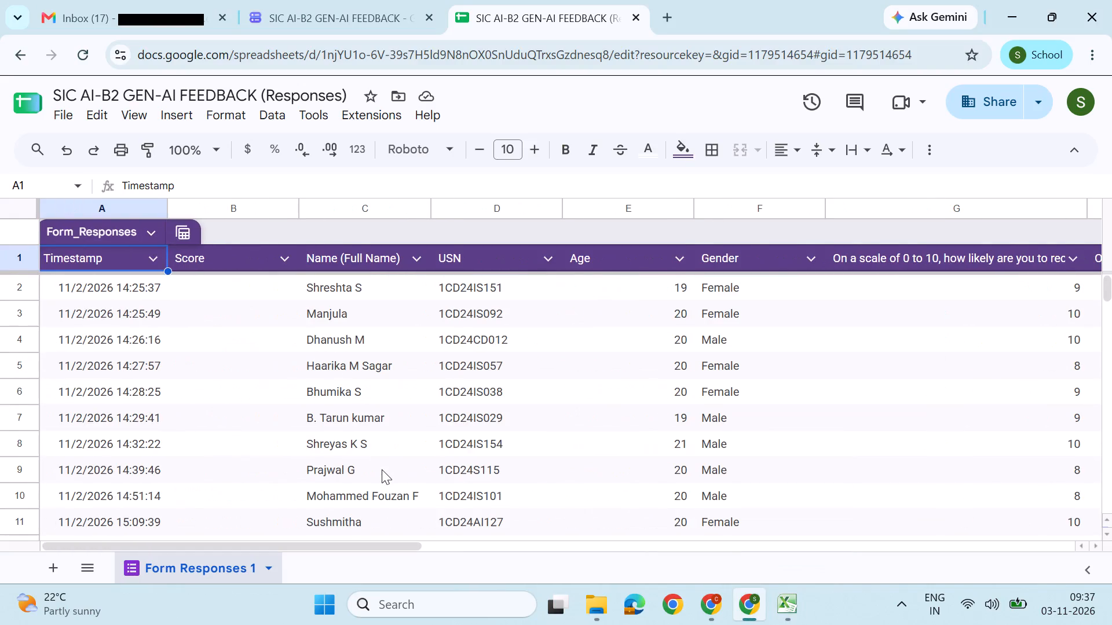
scroll(382, 469, up, 2)
scroll(349, 367, up, 3)
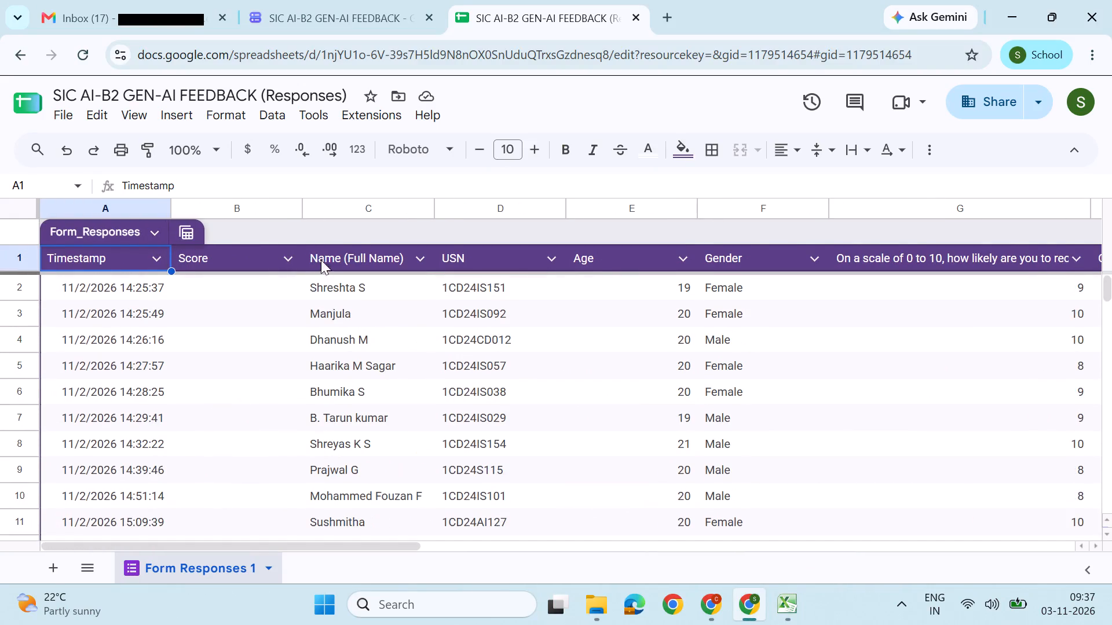
click(332, 282)
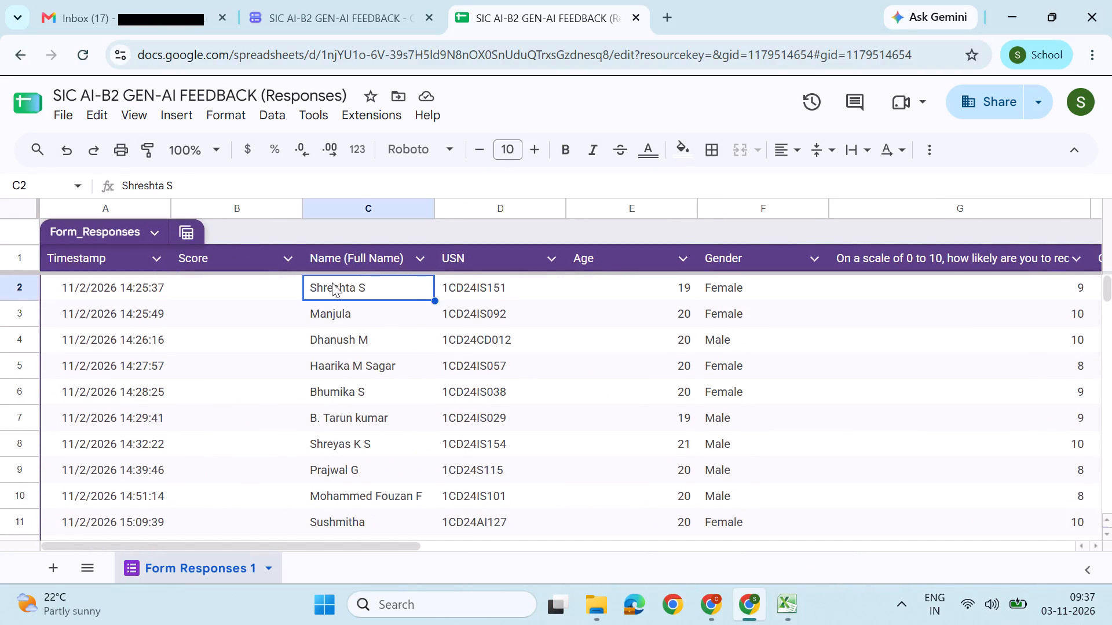
key(ctrl+shift+Down)
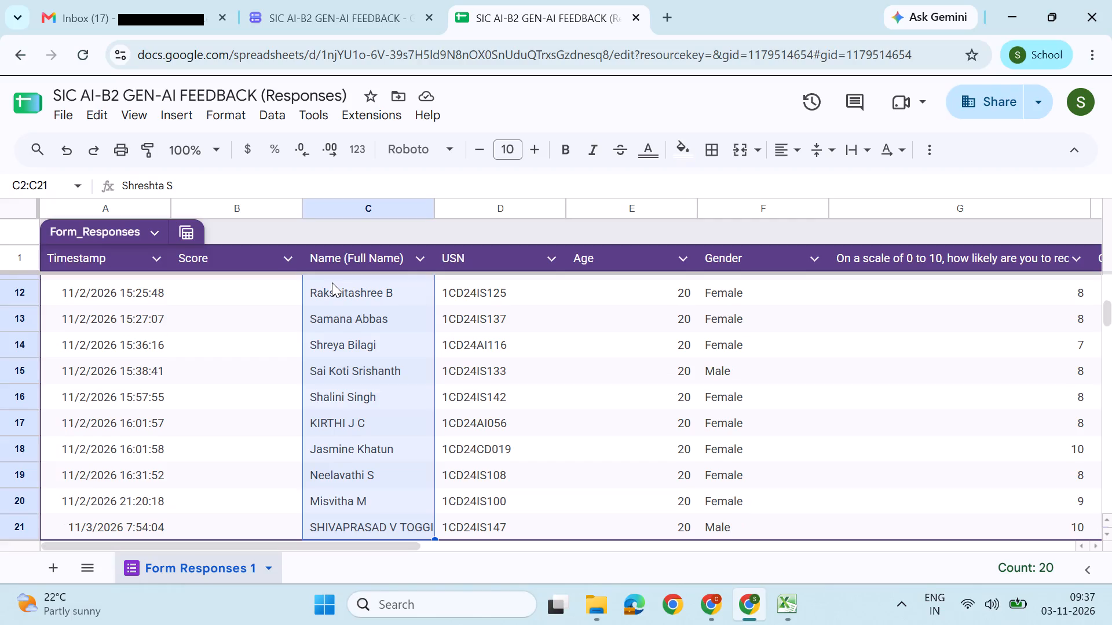
key(ctrl+c)
click(767, 539)
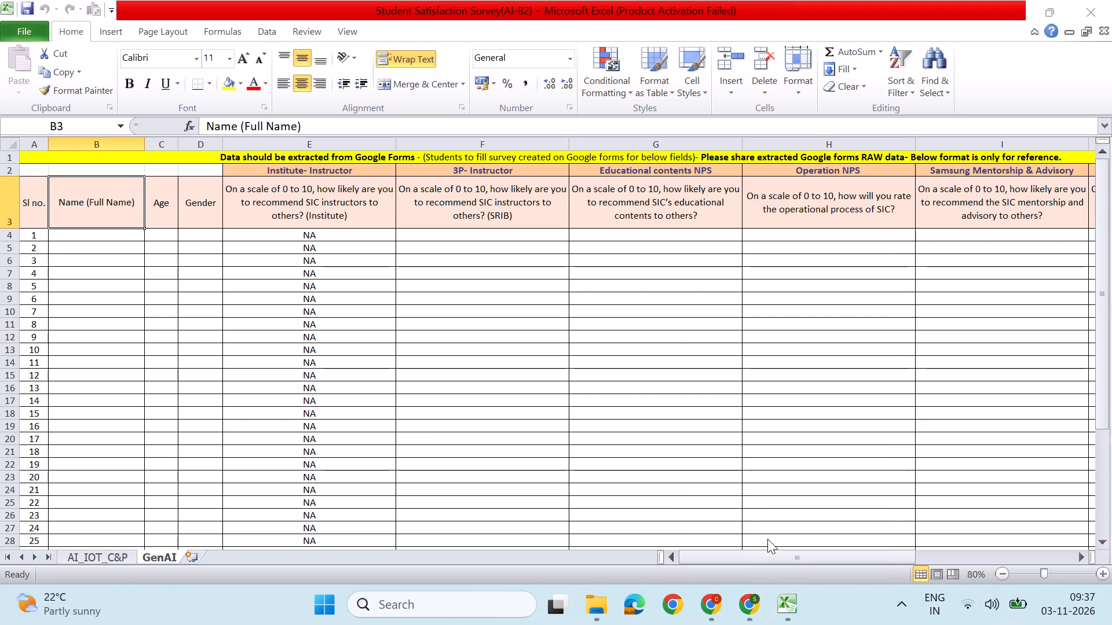
click(98, 242)
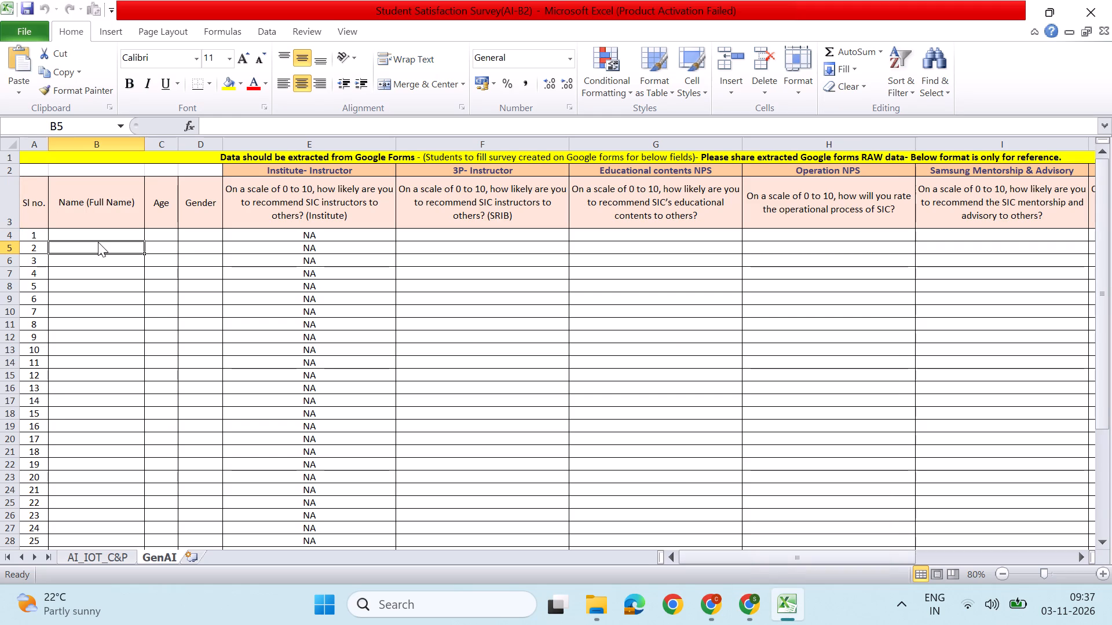
key(Up)
key(ctrl+v)
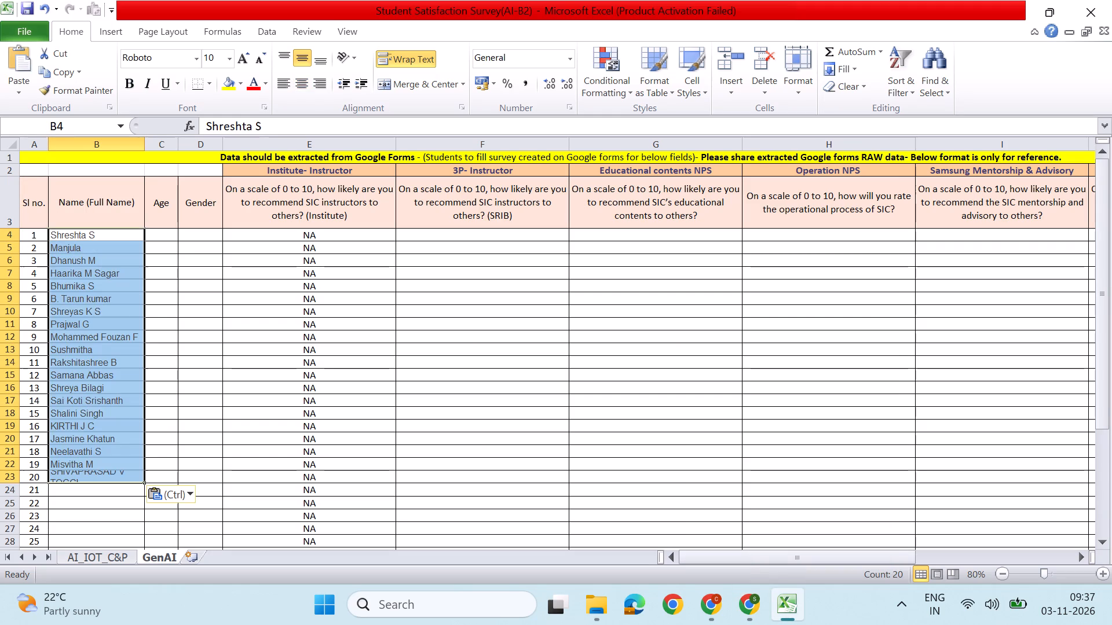
click(172, 363)
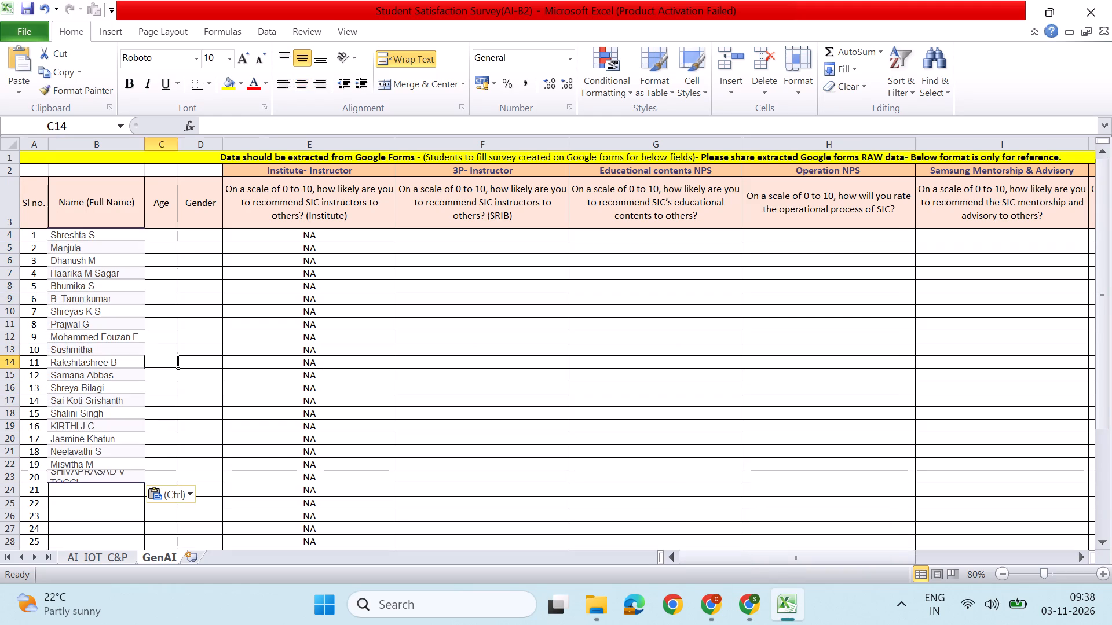
Auto-fit the height of row 23 to the wrapped name of respondent 20.
double_click(18, 481)
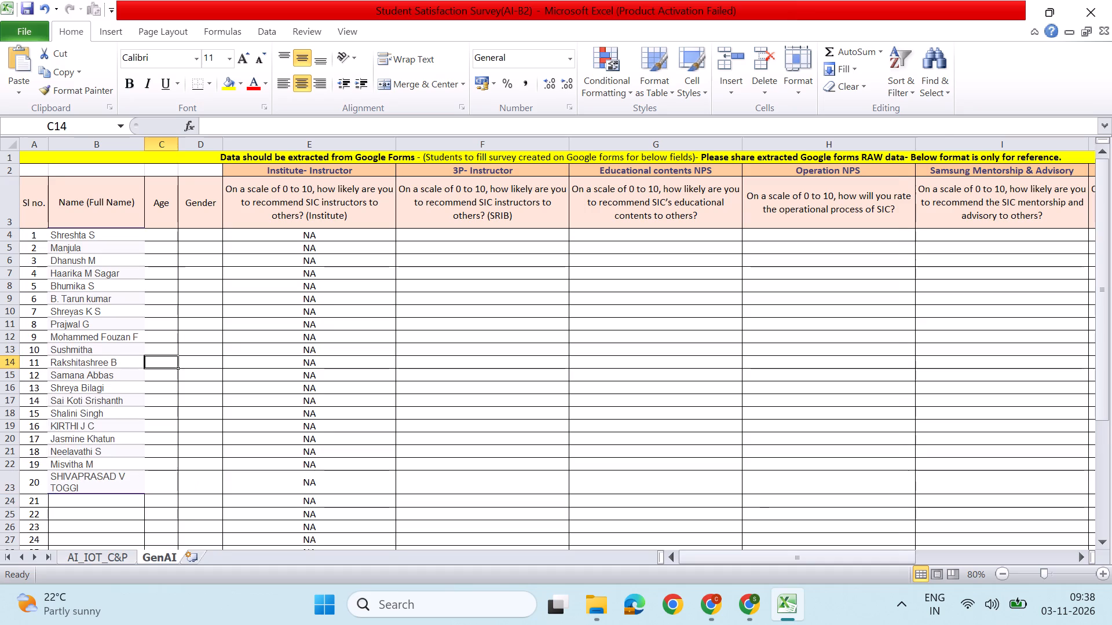
click(194, 490)
click(170, 523)
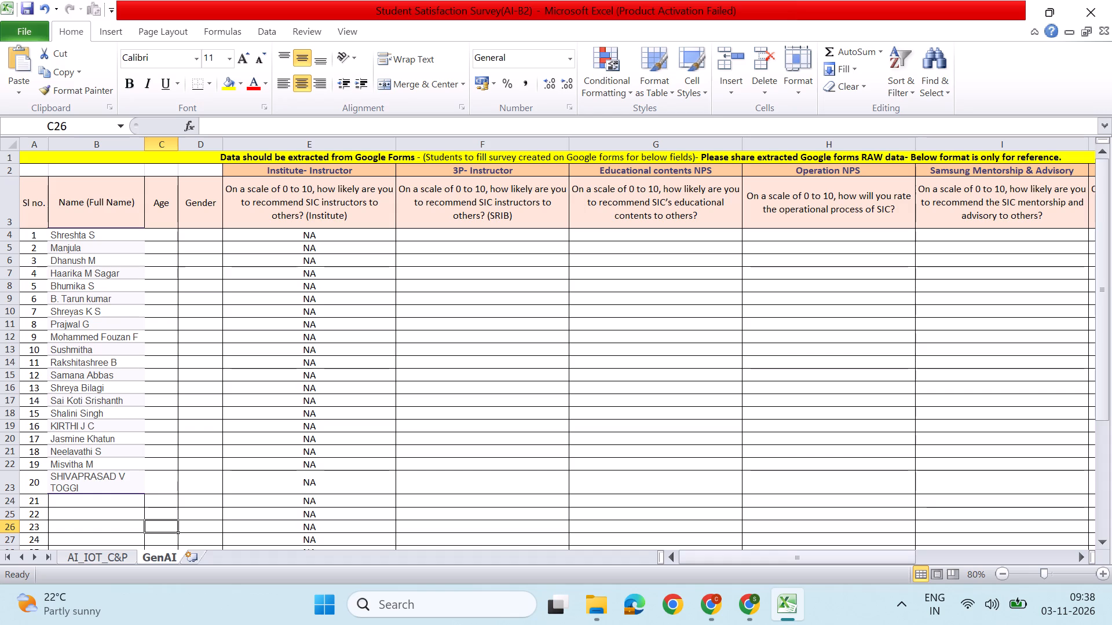
Copy the Age, Gender and all rating columns (E2:K21) from the responses in Chrome and paste them into the Excel GenAI sheet from C4.
key(alt+Tab)
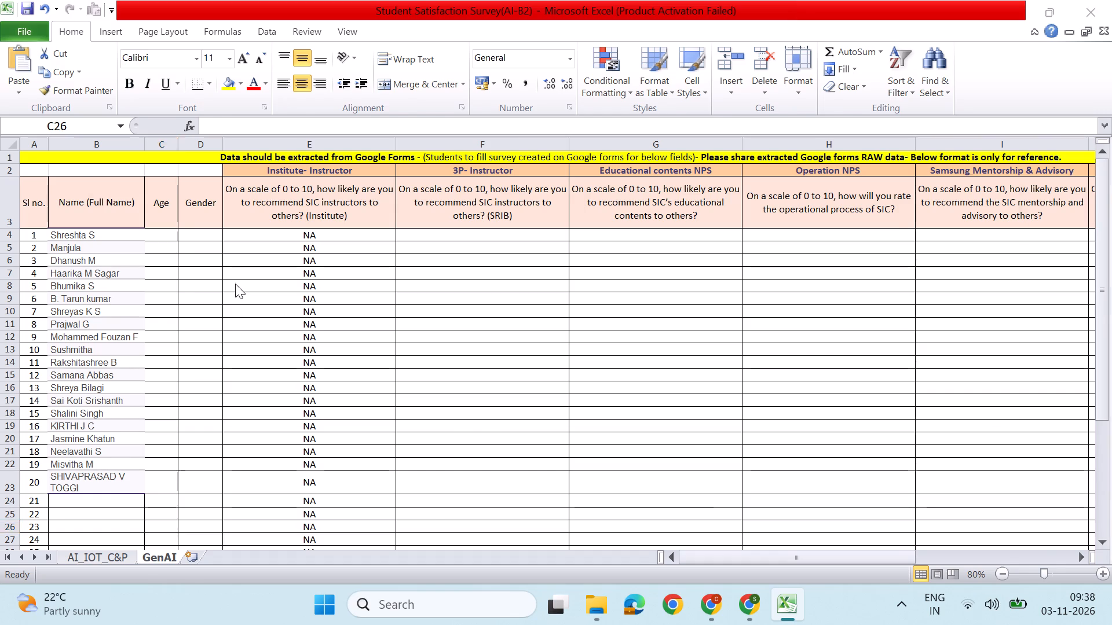
scroll(475, 331, up, 5)
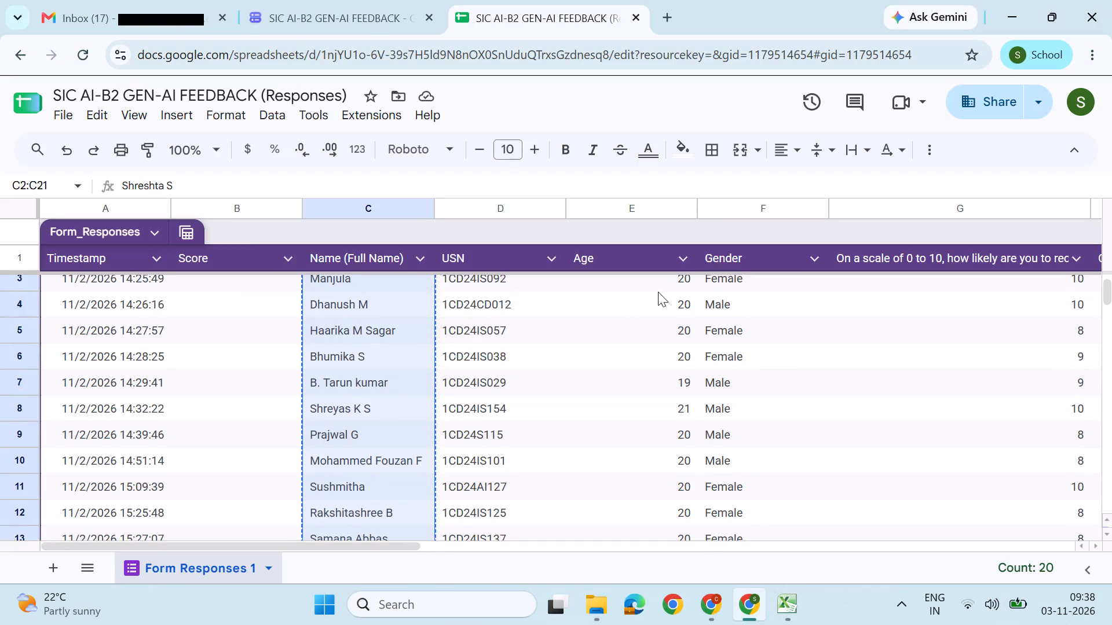
click(657, 290)
key(ctrl+shift+Down)
key(ctrl+shift+Right)
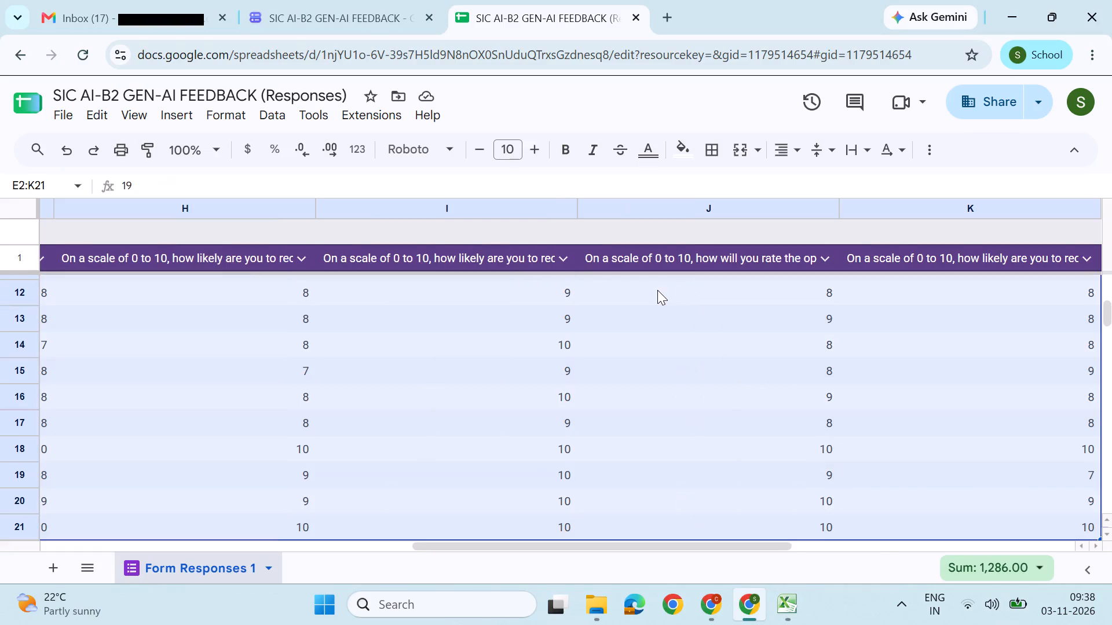
key(ctrl+c)
key(alt+Tab)
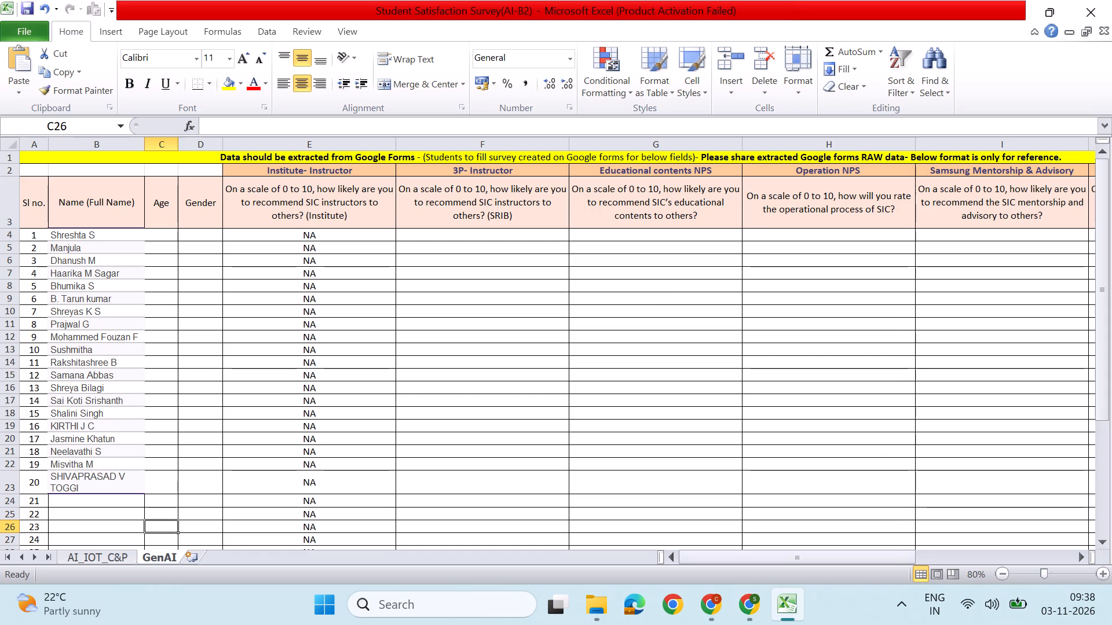
click(149, 236)
key(ctrl+v)
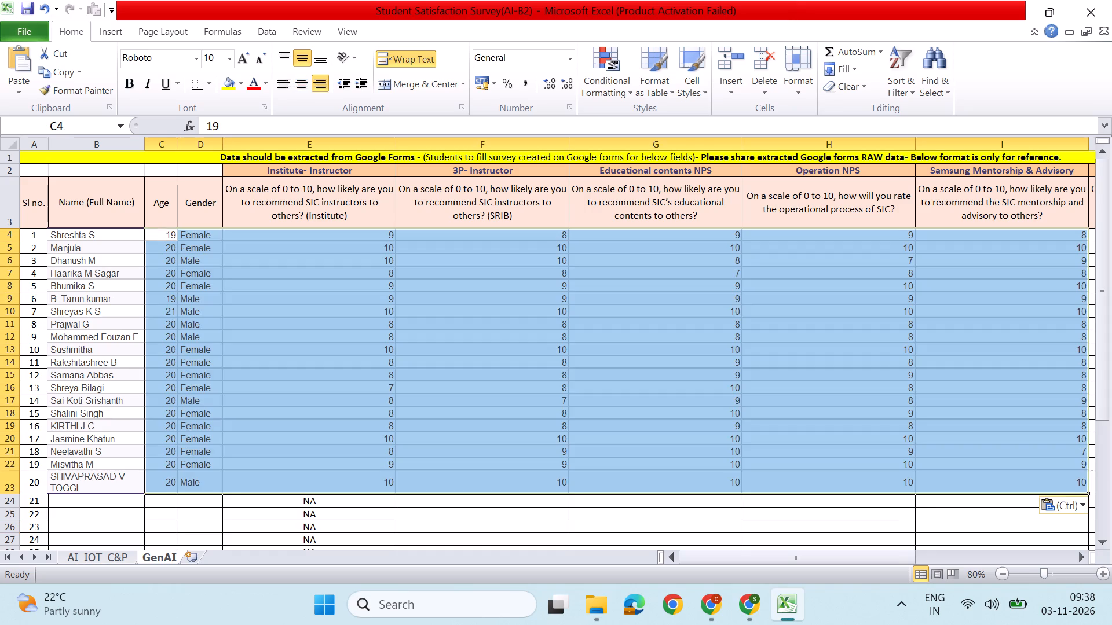
Apply All Borders to the whole table on the GenAI sheet.
click(291, 367)
key(ctrl+a)
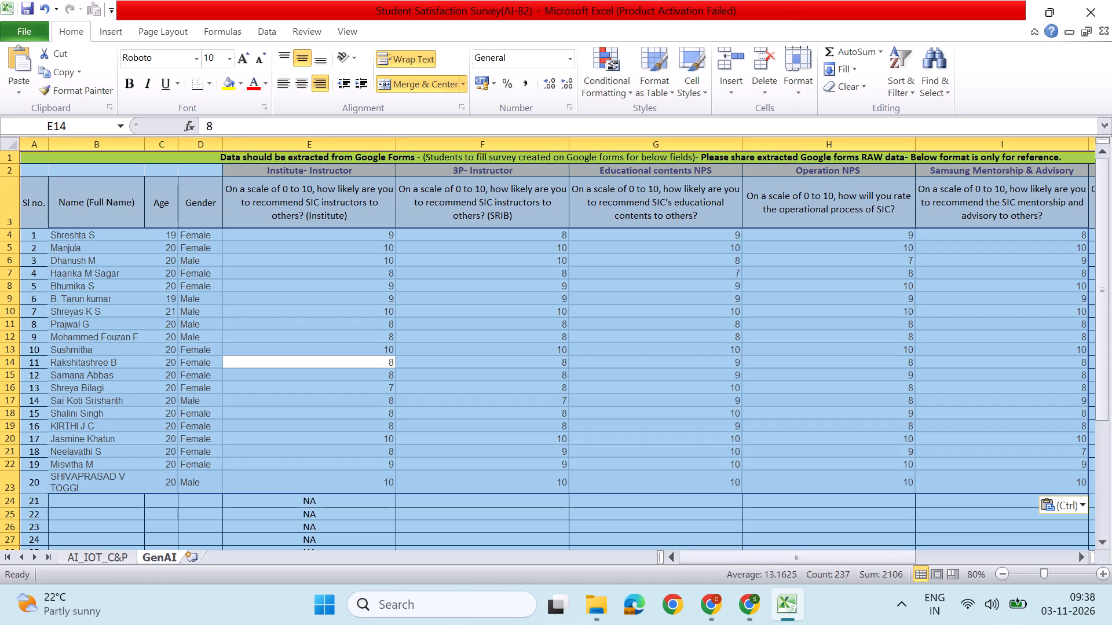
click(208, 86)
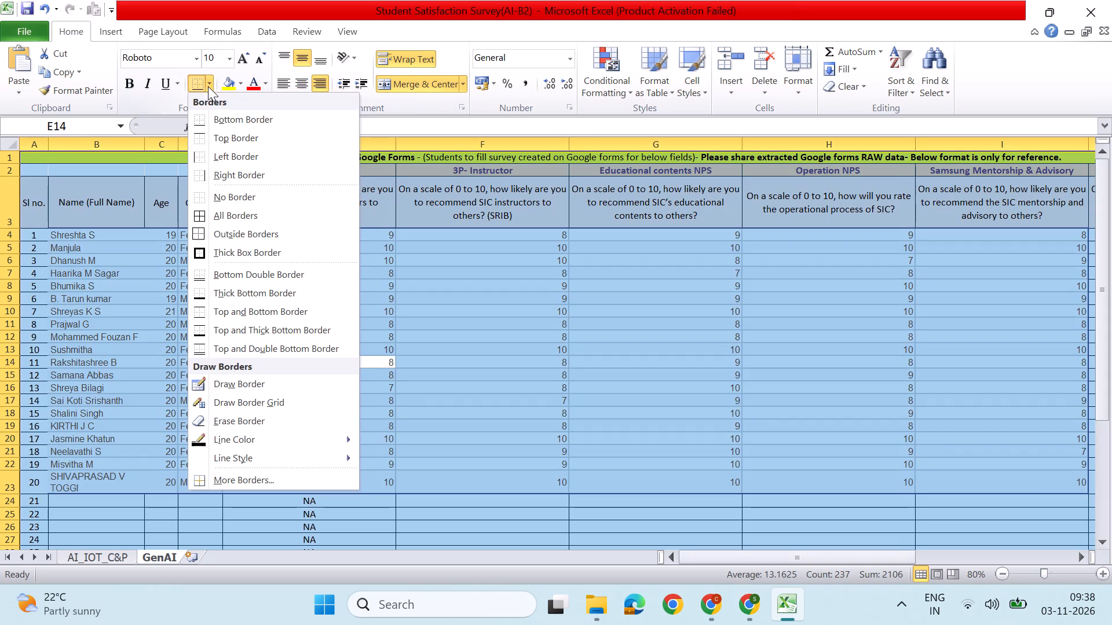
click(243, 222)
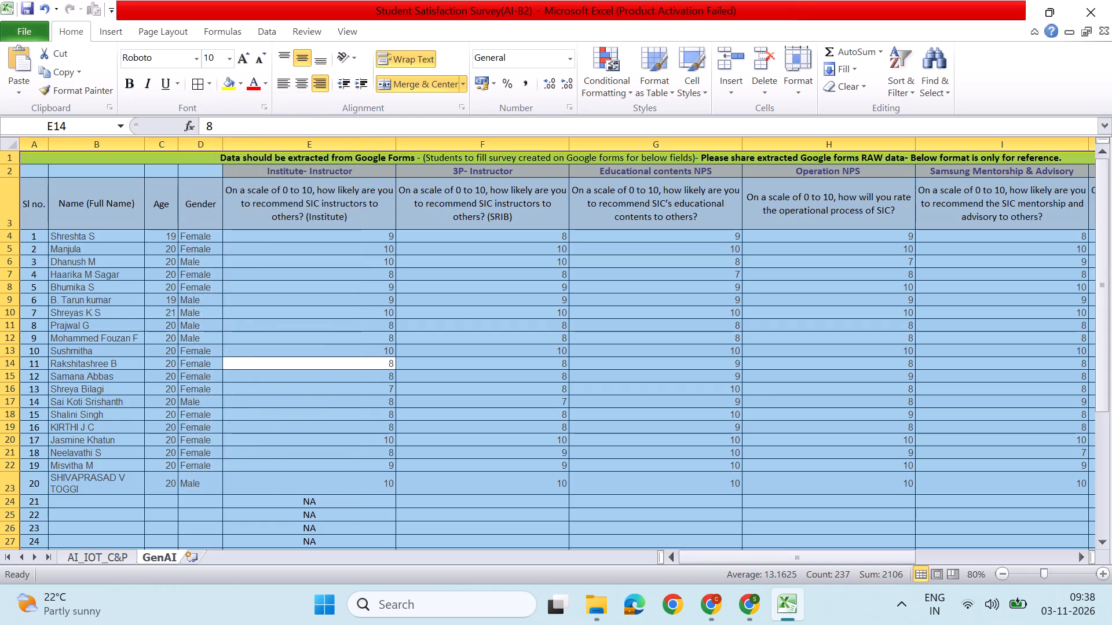
click(317, 377)
Clear the leftover NA entries in the Institute-Instructor column below respondent 20, from E24 down to row 43.
scroll(317, 377, down, 1)
click(313, 345)
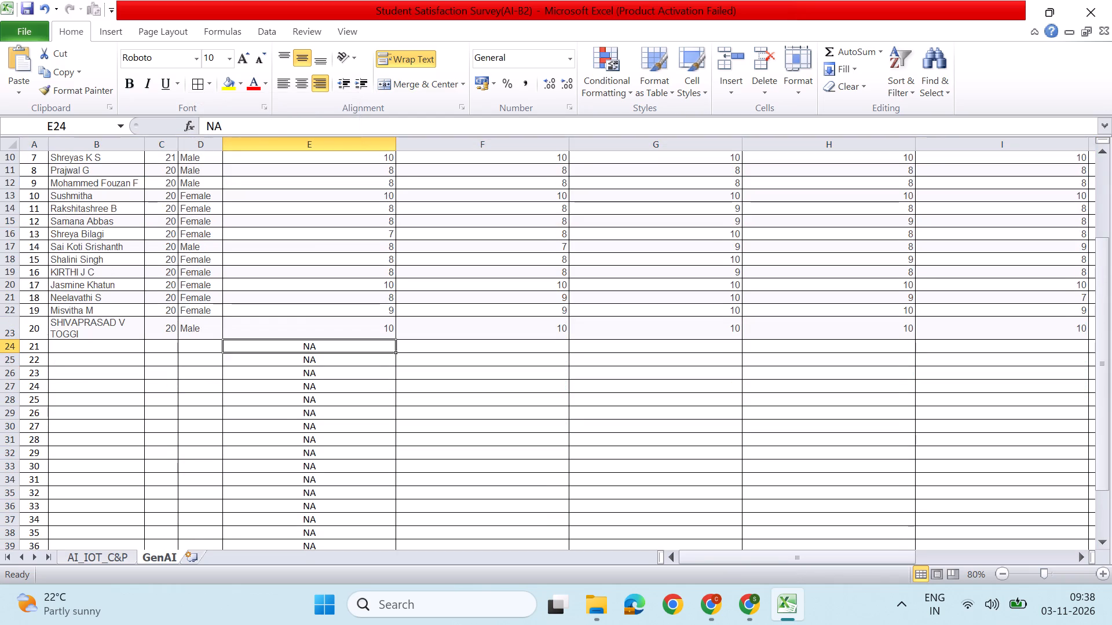
key(ctrl+shift+Down)
key(Delete)
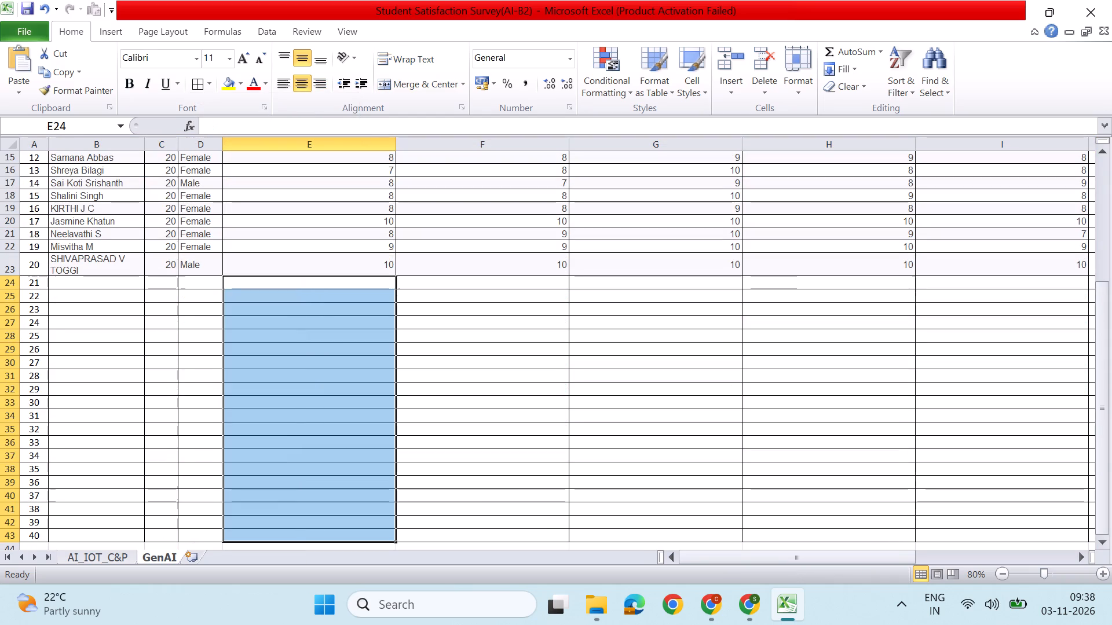
scroll(313, 345, up, 2)
click(440, 411)
Check the pasted ratings against the column headings across to SIC-NPS.
scroll(440, 411, left, 3)
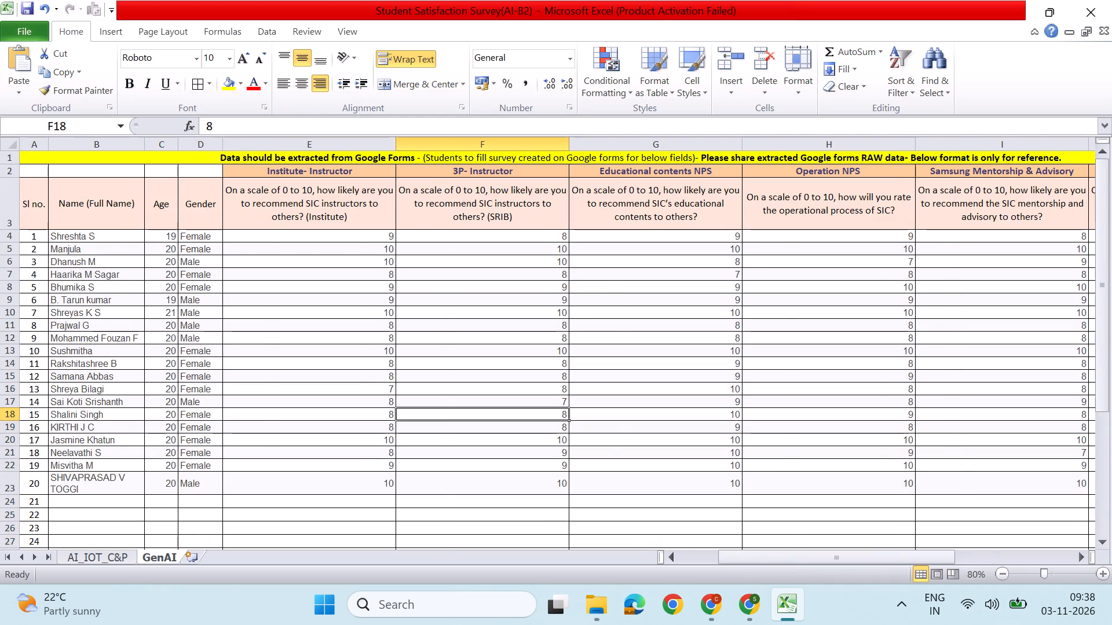
scroll(440, 411, left, 3)
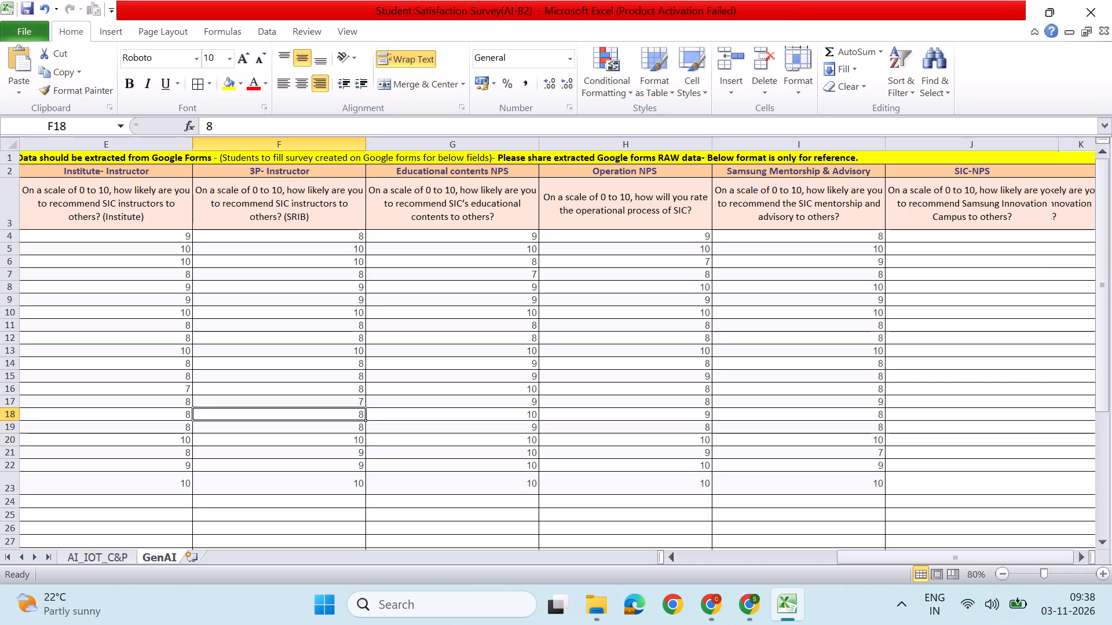
Copy the Educational contents NPS ratings (G4:G23) into the SIC-NPS column from J4.
click(465, 240)
key(ctrl+shift+Down)
key(ctrl+c)
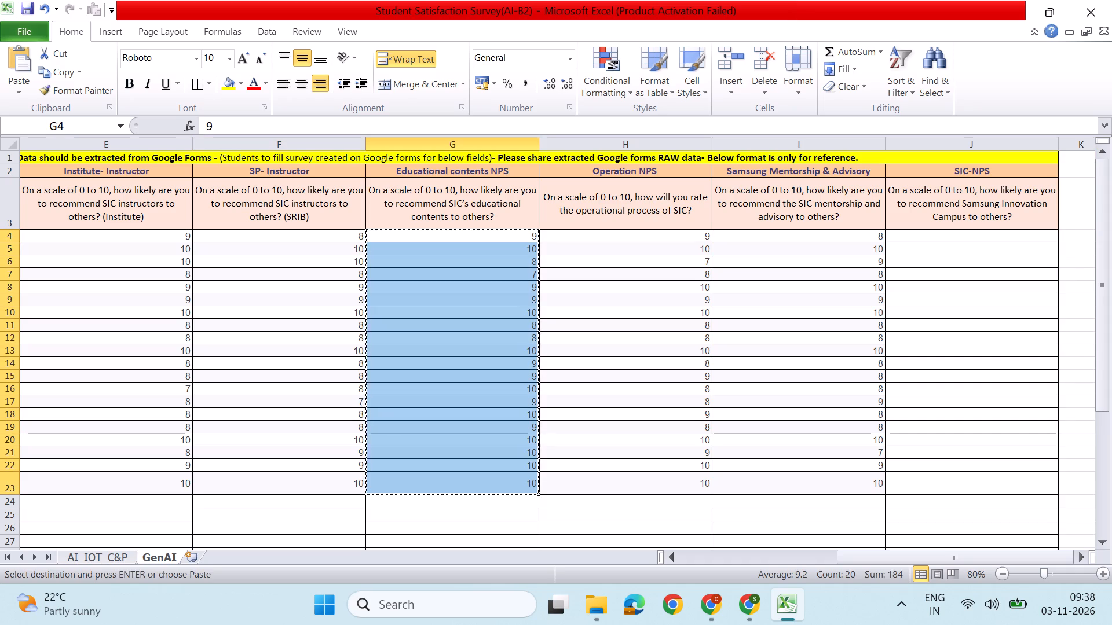
click(963, 235)
key(ctrl+v)
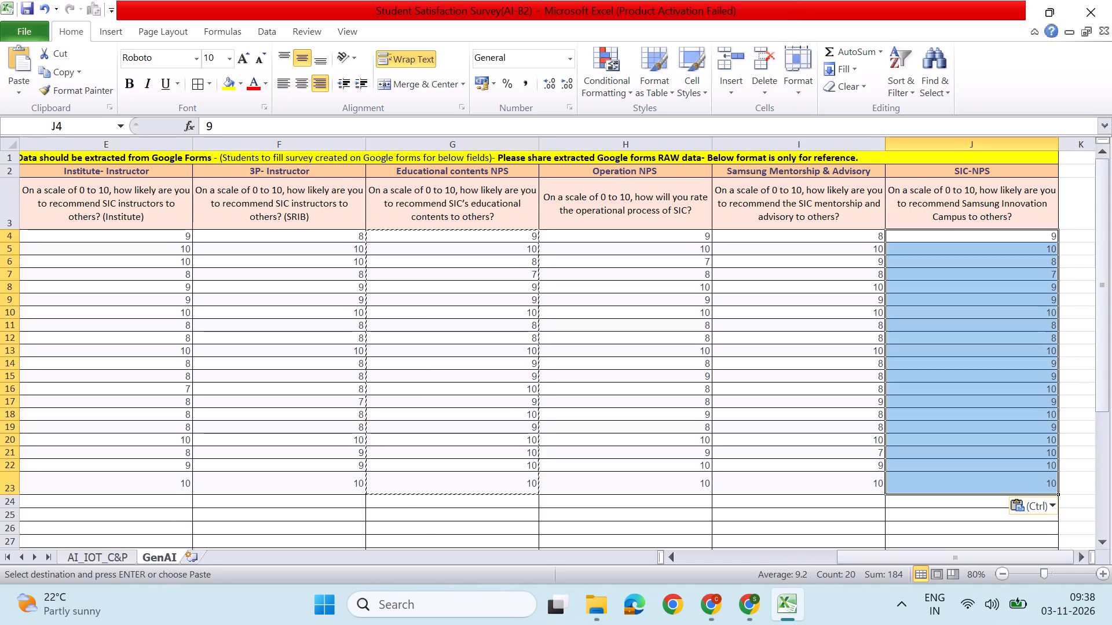
click(763, 456)
Save the AI-B2 Student Satisfaction Survey workbook and close it.
scroll(763, 456, right, 3)
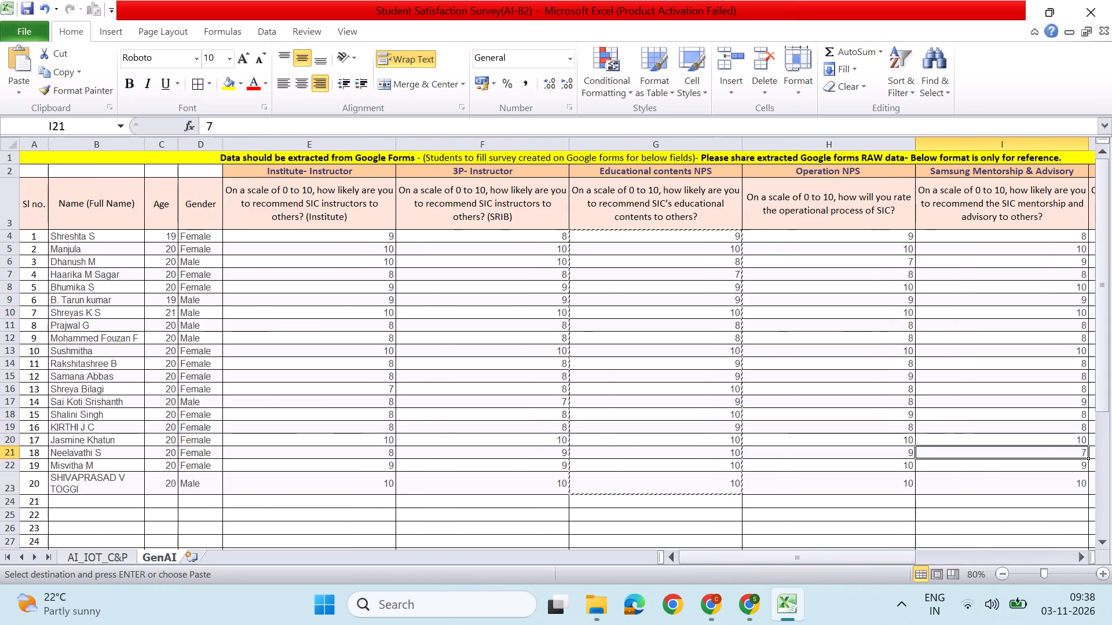
key(ctrl+s)
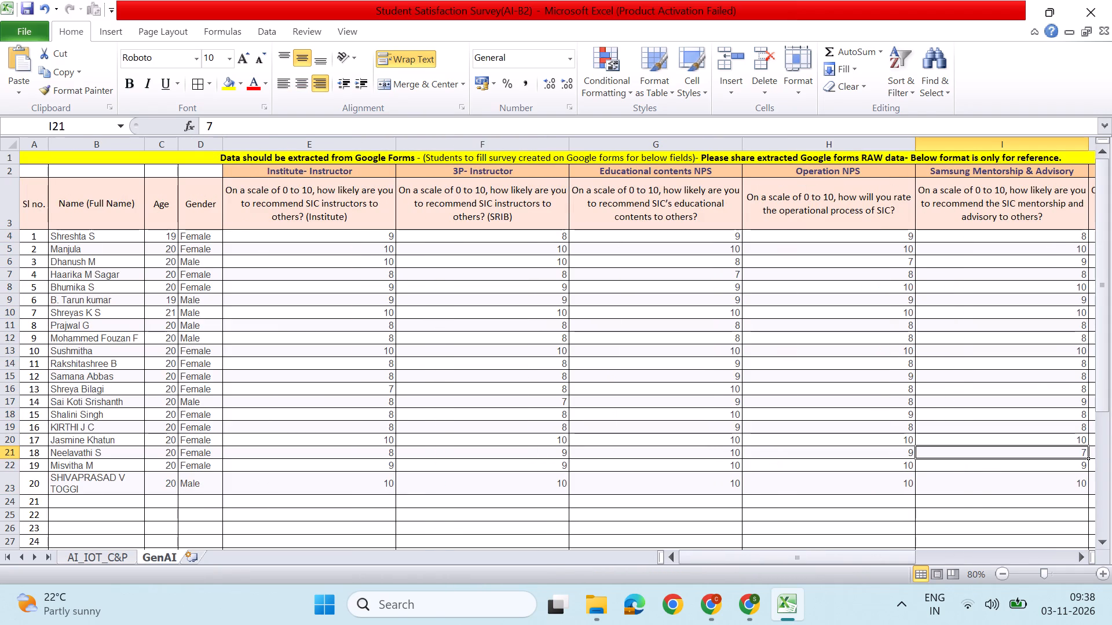
scroll(887, 459, up, 2)
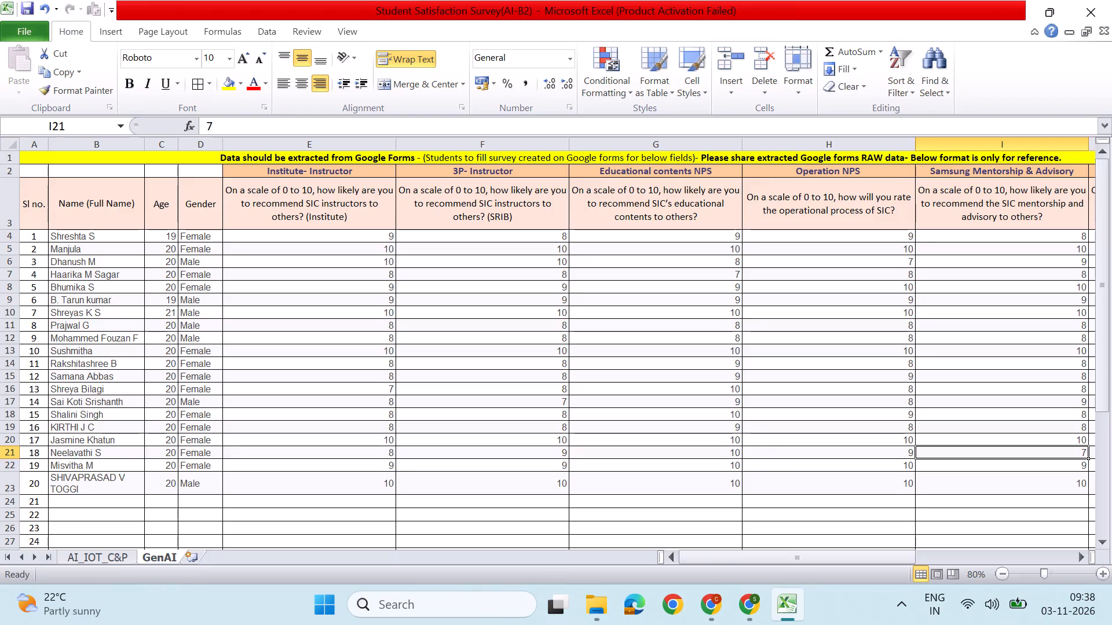
click(1111, 0)
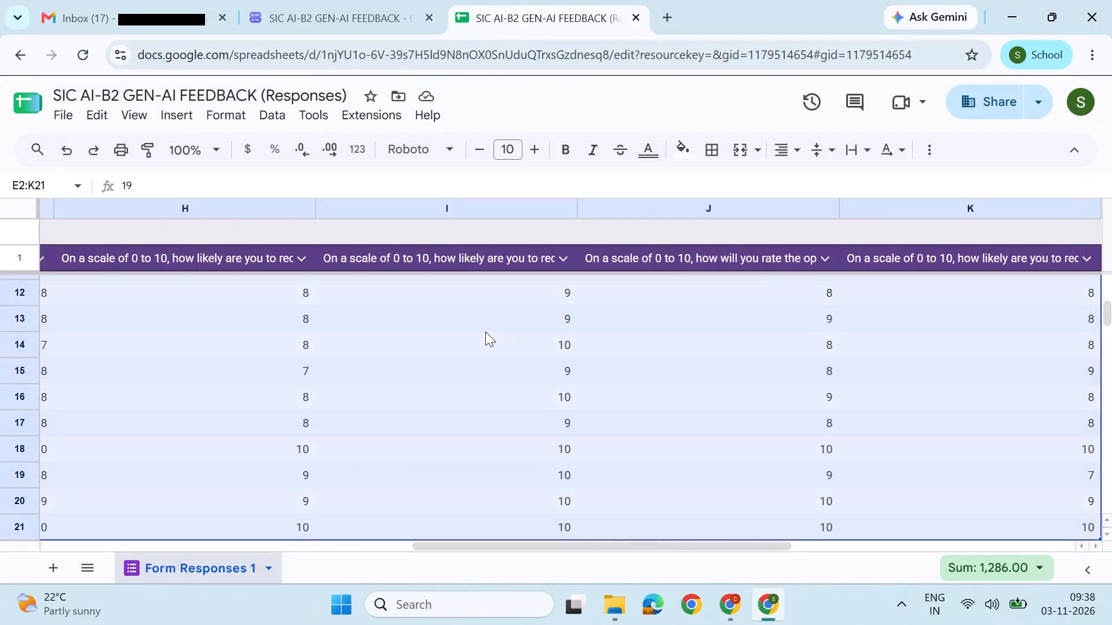
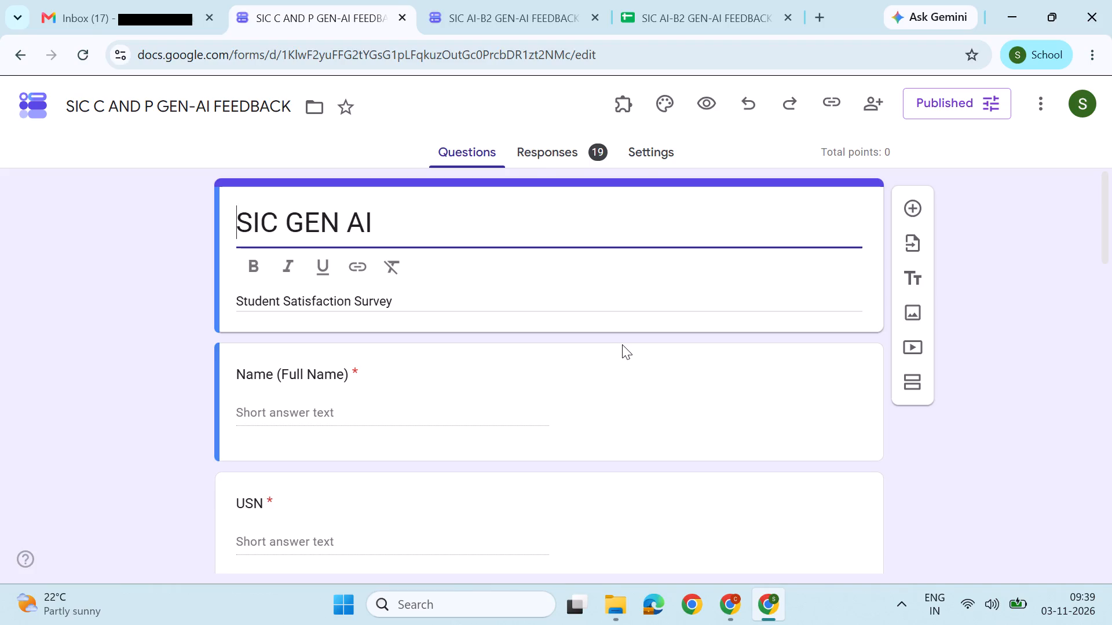
Open the destination choice for linking the SIC C AND P GEN-AI FEEDBACK form's responses to a spreadsheet.
click(555, 159)
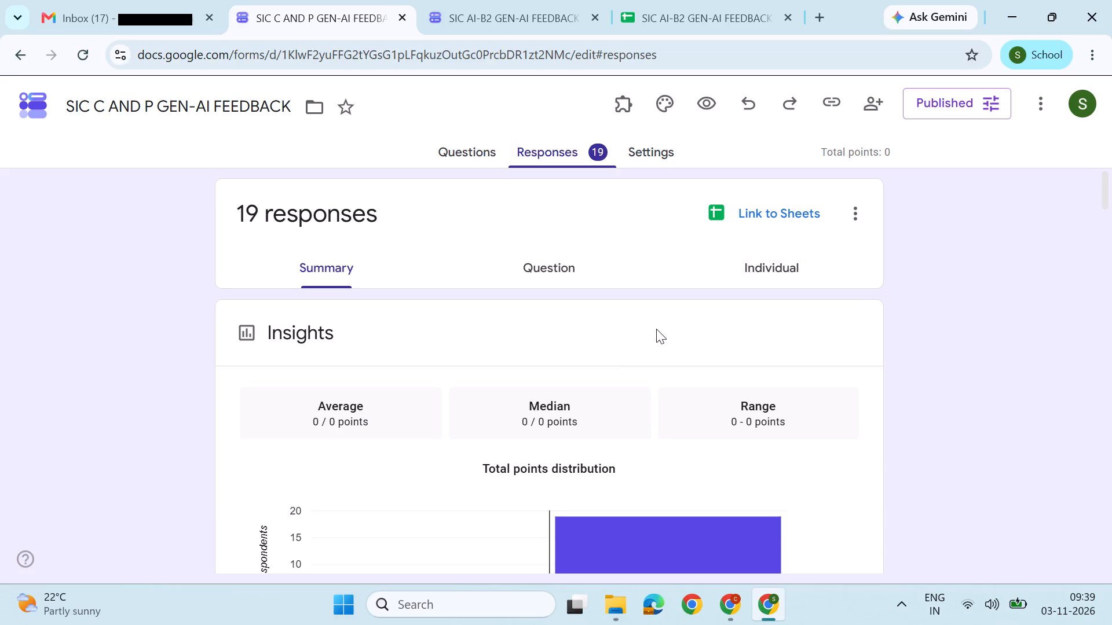
click(733, 222)
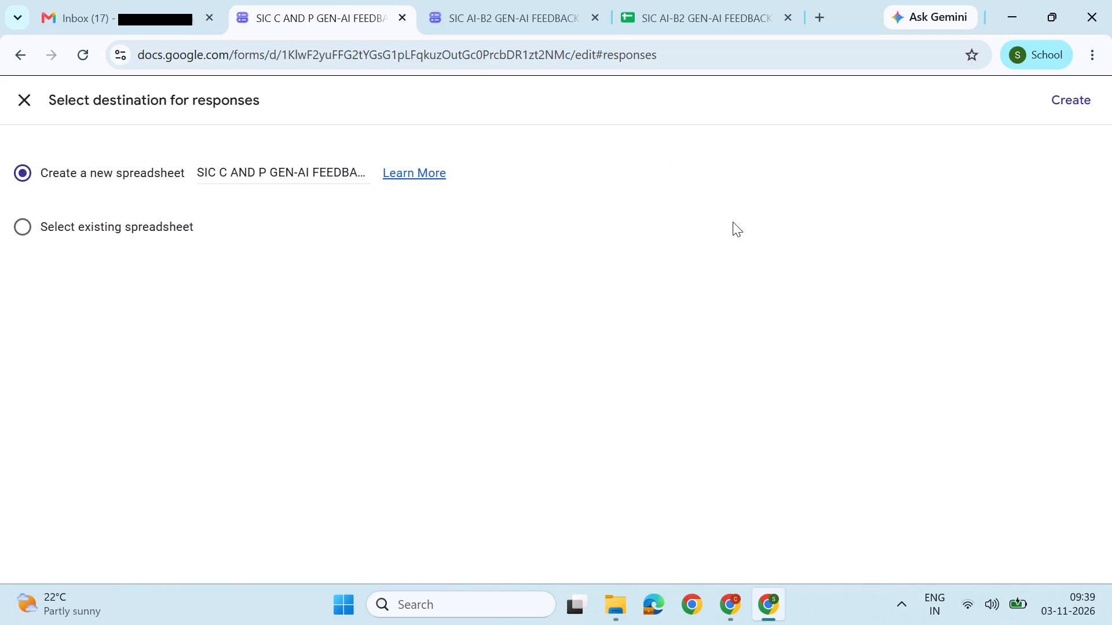
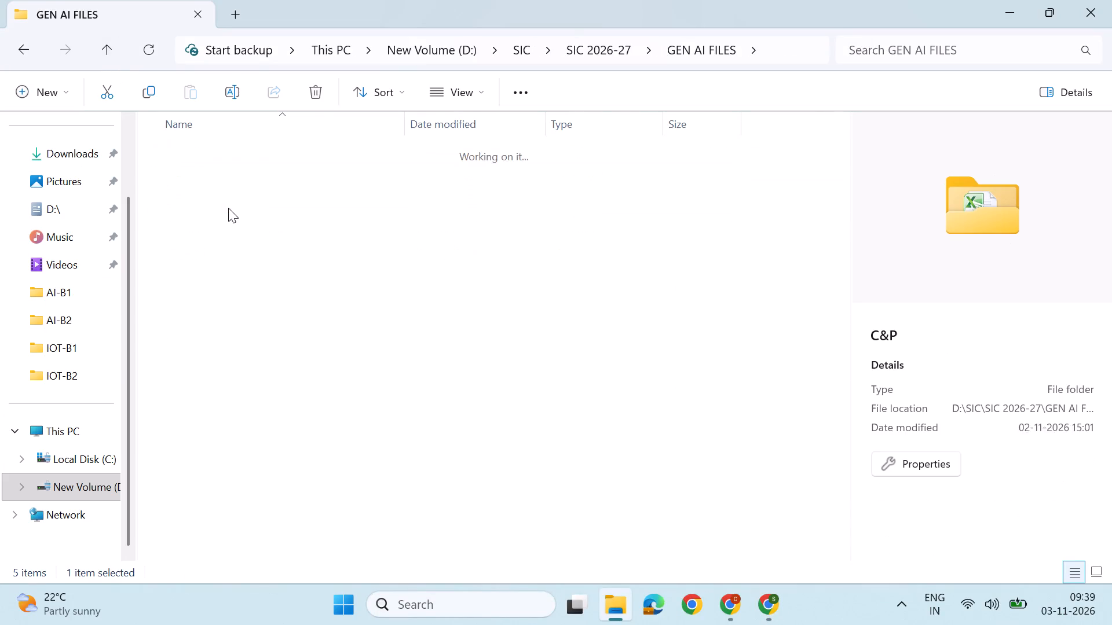
Open the Student Satisfaction Survey(C&P) workbook from the C&P folder and enable editing.
double_click(265, 225)
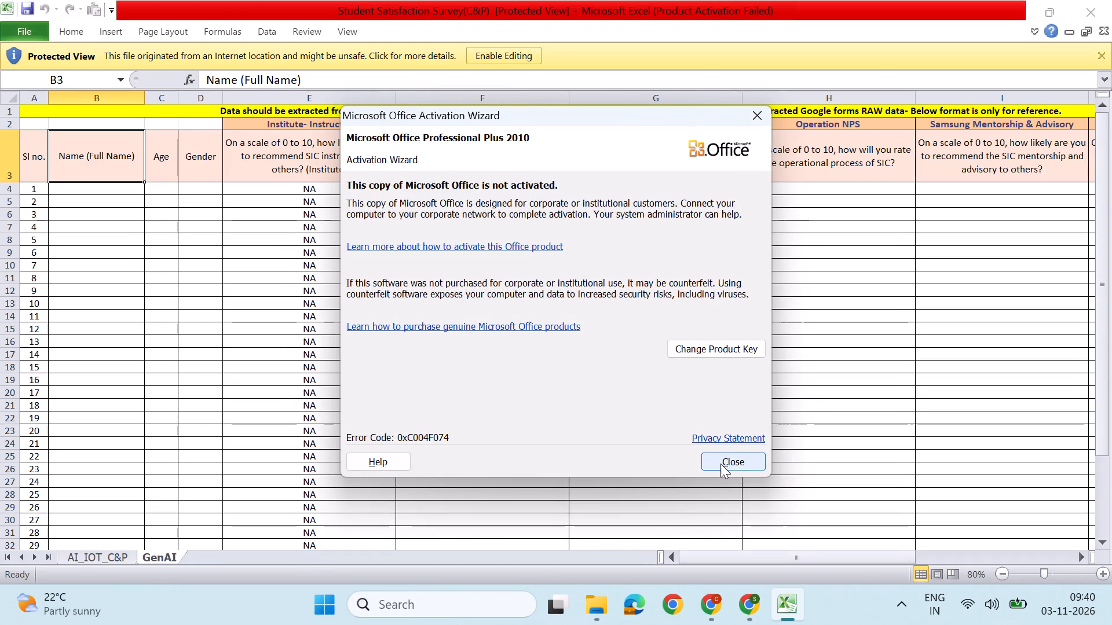
click(720, 464)
click(515, 59)
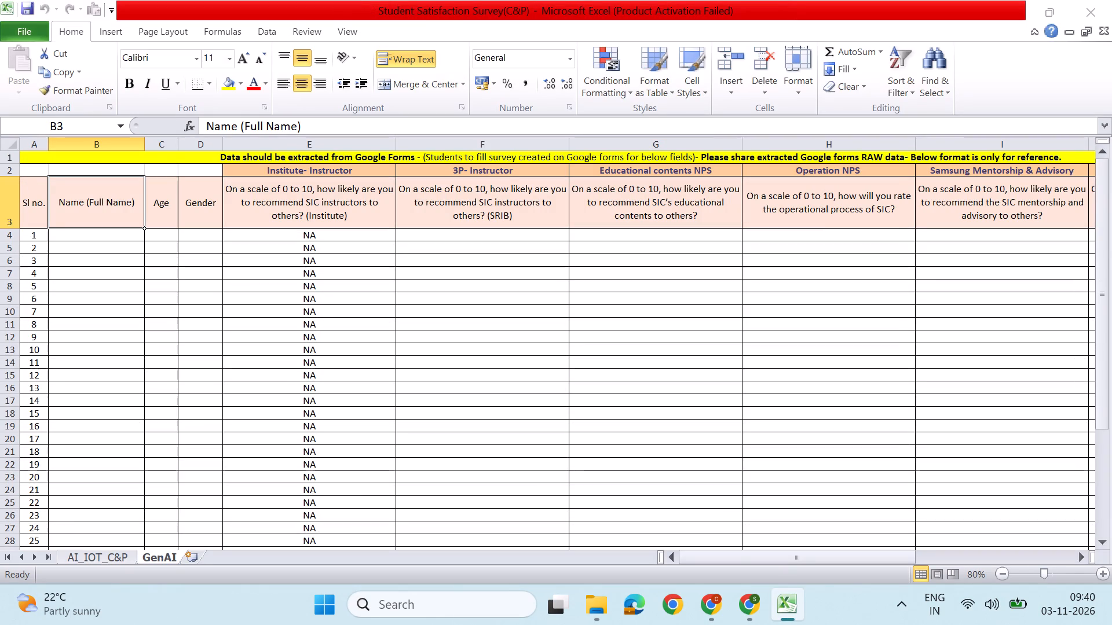
Copy all names from the C AND P responses sheet into the GenAI sheet's Name column, starting at B4.
click(95, 235)
key(alt+Tab)
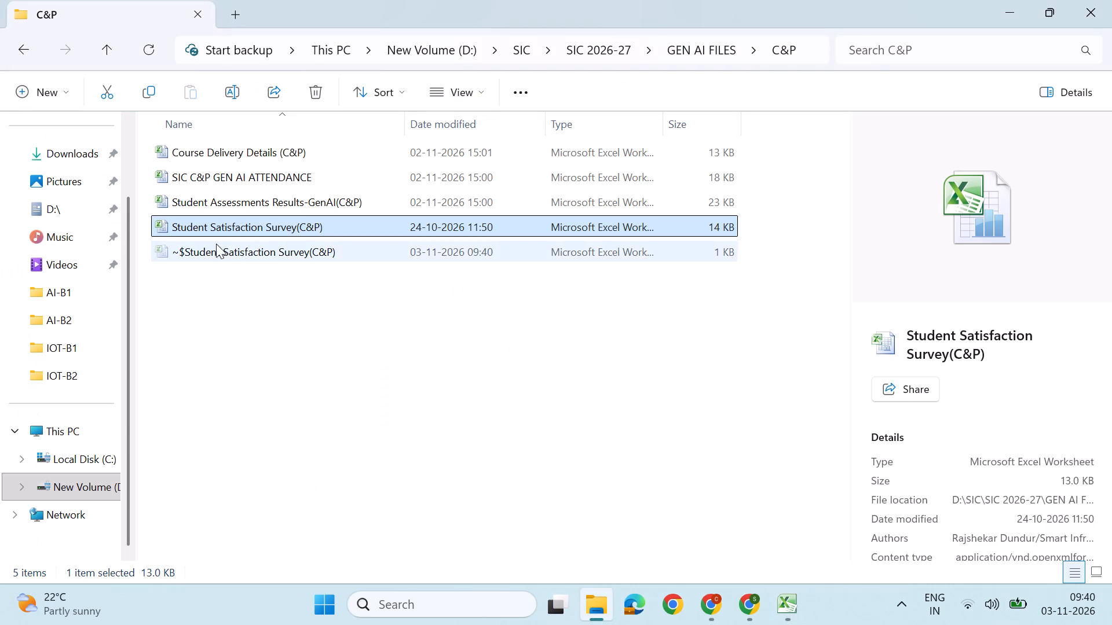
key(alt+Tab)
key(alt+Tab)
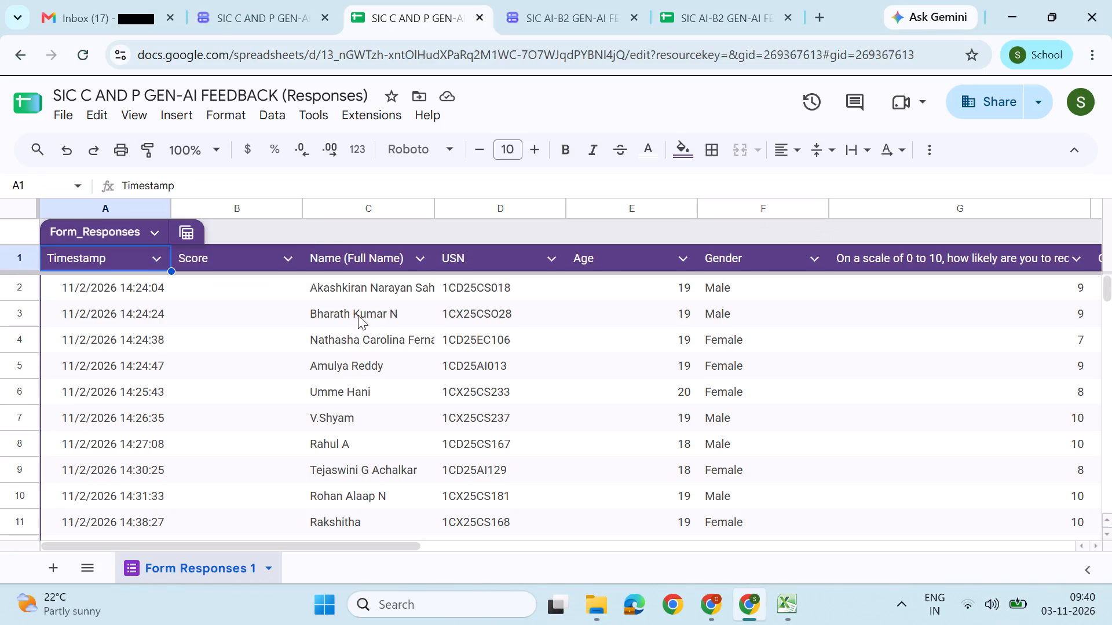
click(334, 290)
key(ctrl+shift+Down)
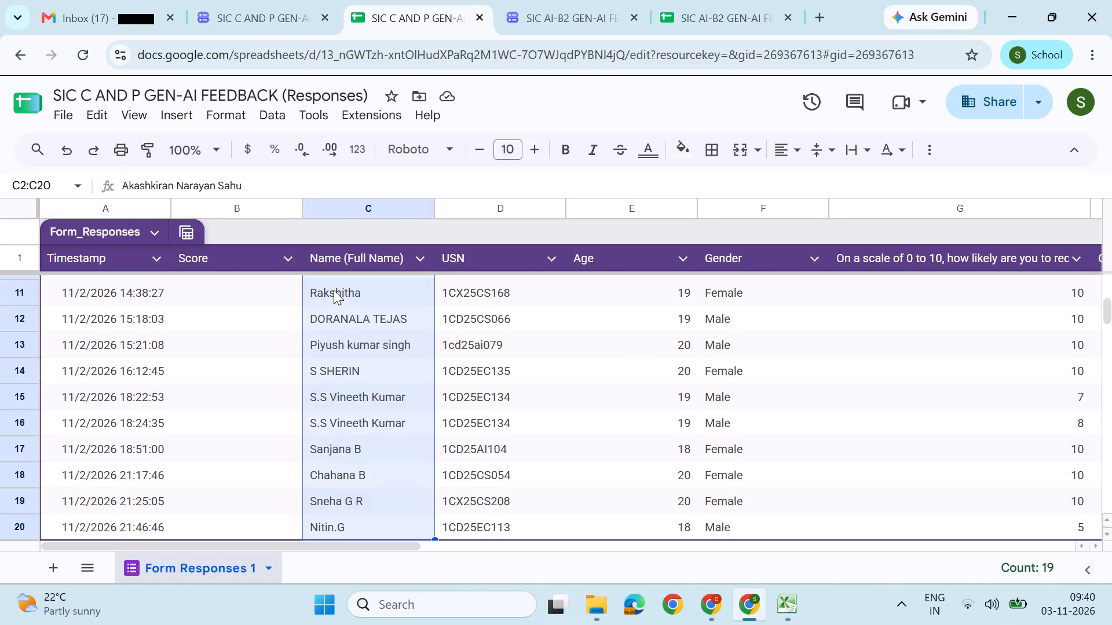
key(ctrl+c)
key(alt+Tab)
key(alt+Tab)
key(alt+Tab)
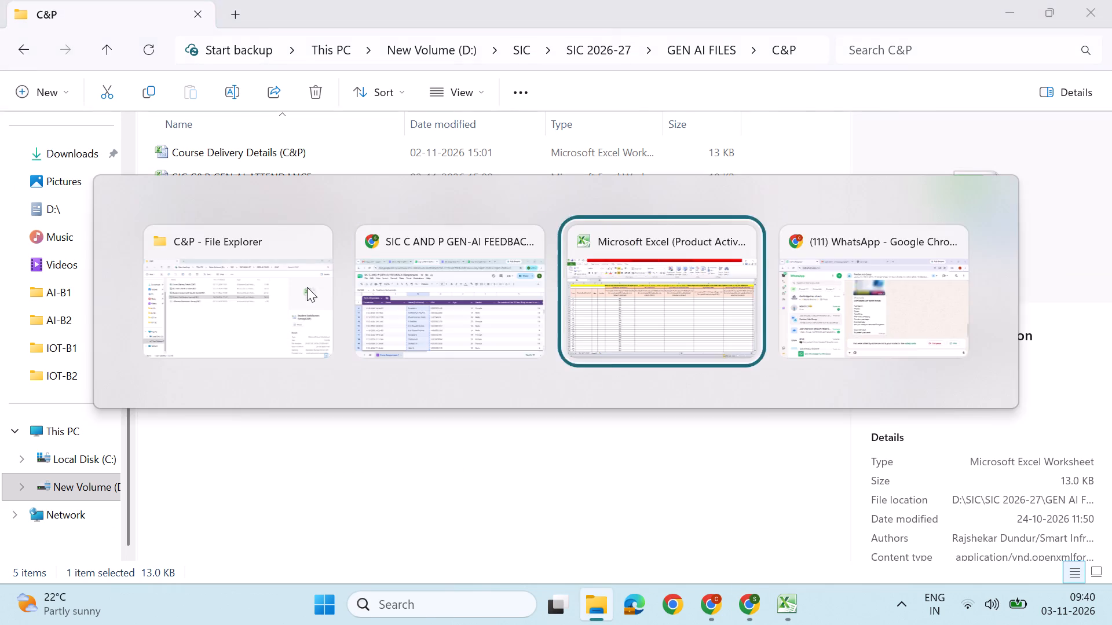
key(ctrl+v)
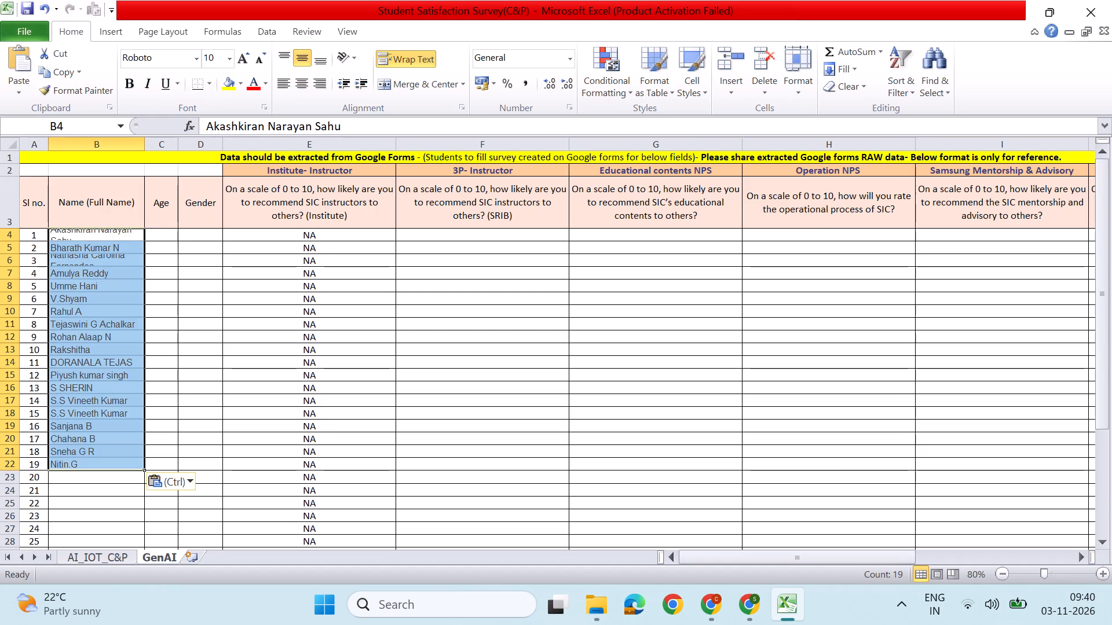
Copy the age, gender and rating responses (E2:K20) from the C AND P responses sheet into the GenAI sheet, starting at C4.
scroll(147, 388, up, 1)
click(164, 238)
key(alt+Tab)
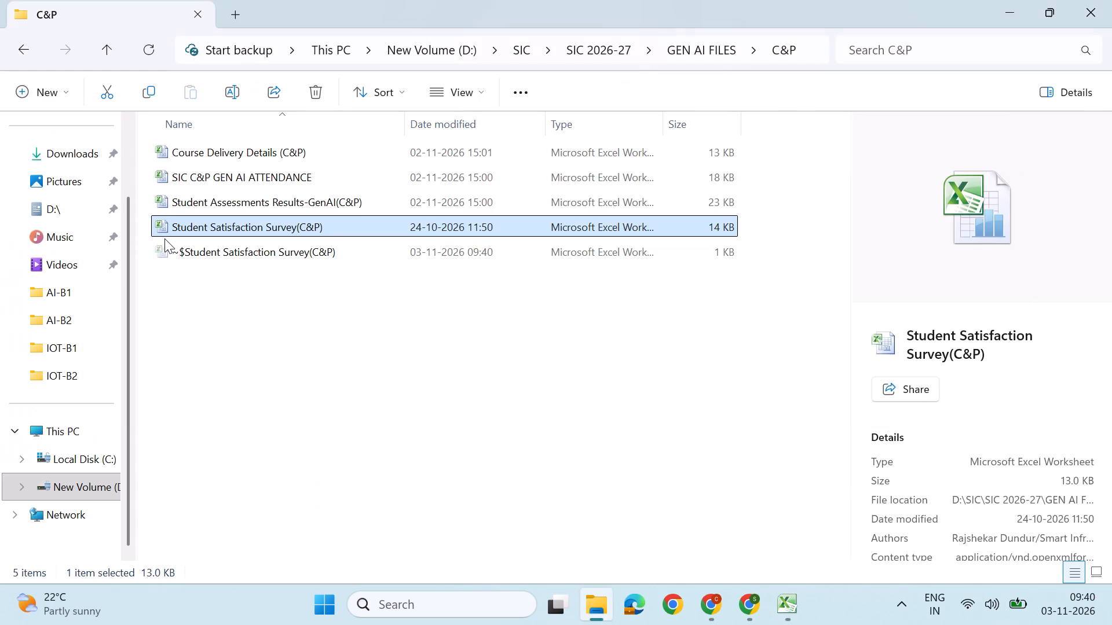
key(alt+Tab)
key(alt+Tab)
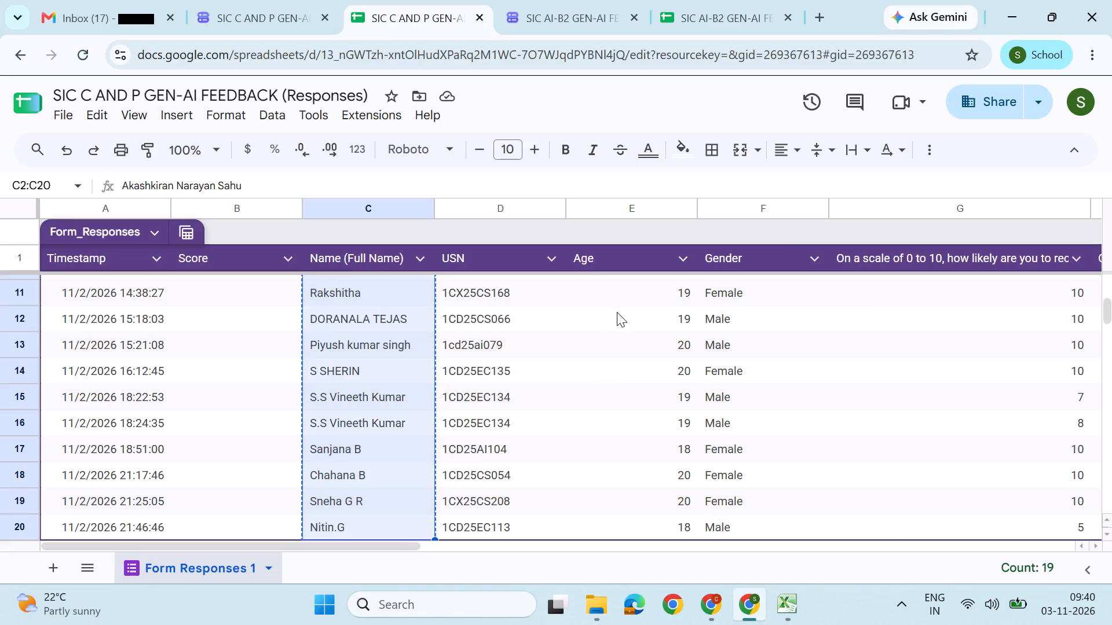
click(639, 288)
scroll(639, 288, up, 9)
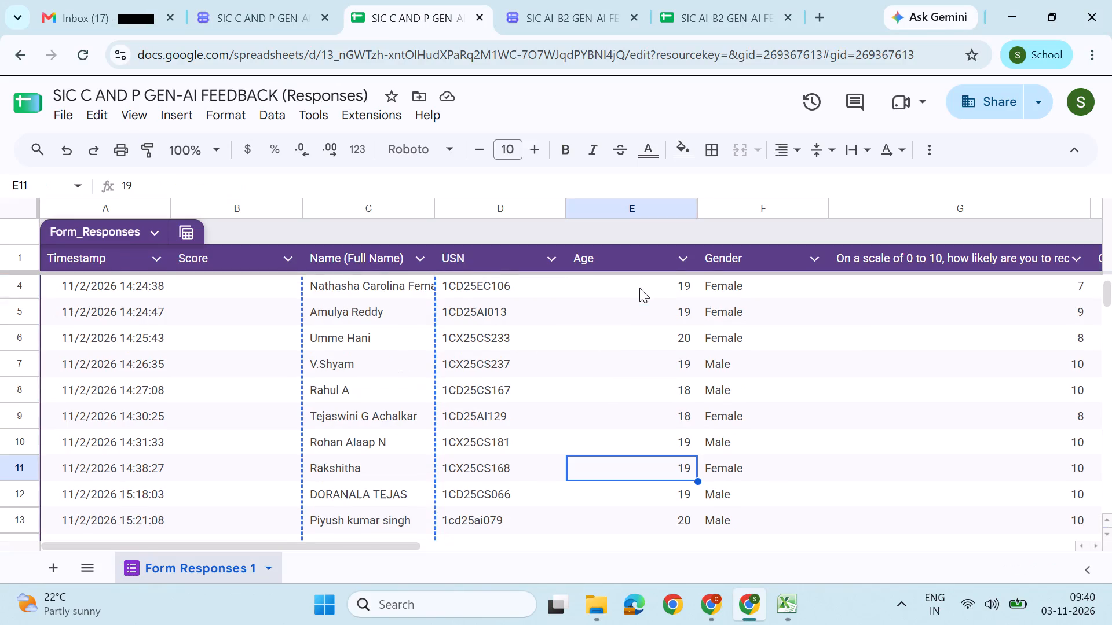
click(633, 288)
scroll(633, 288, up, 6)
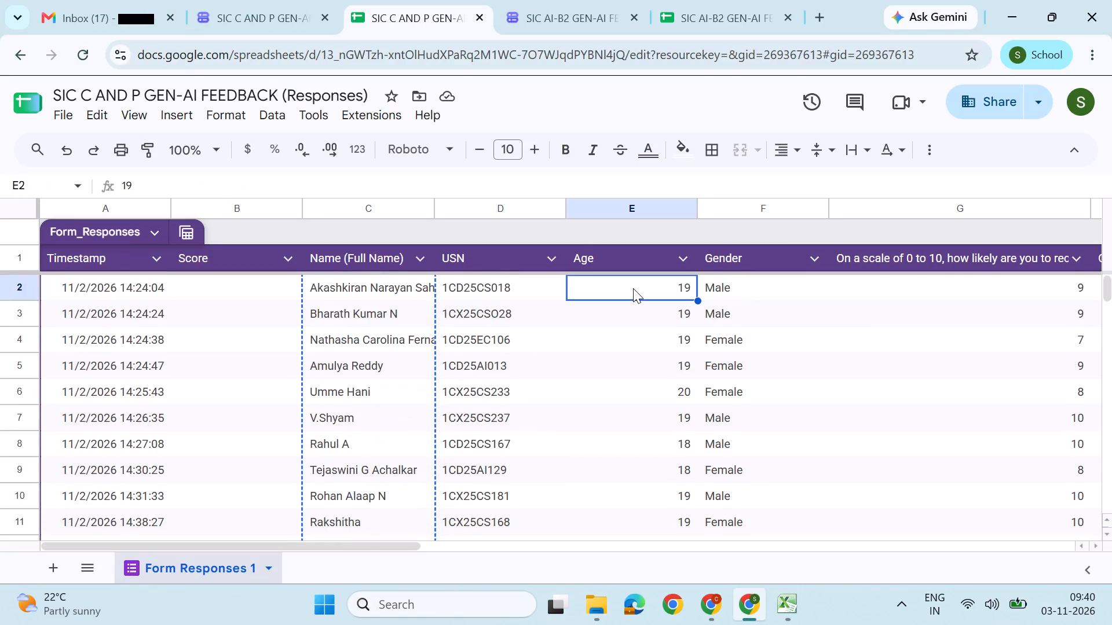
key(ctrl+shift+Down)
key(ctrl+shift+Right)
key(ctrl+c)
key(alt+Tab)
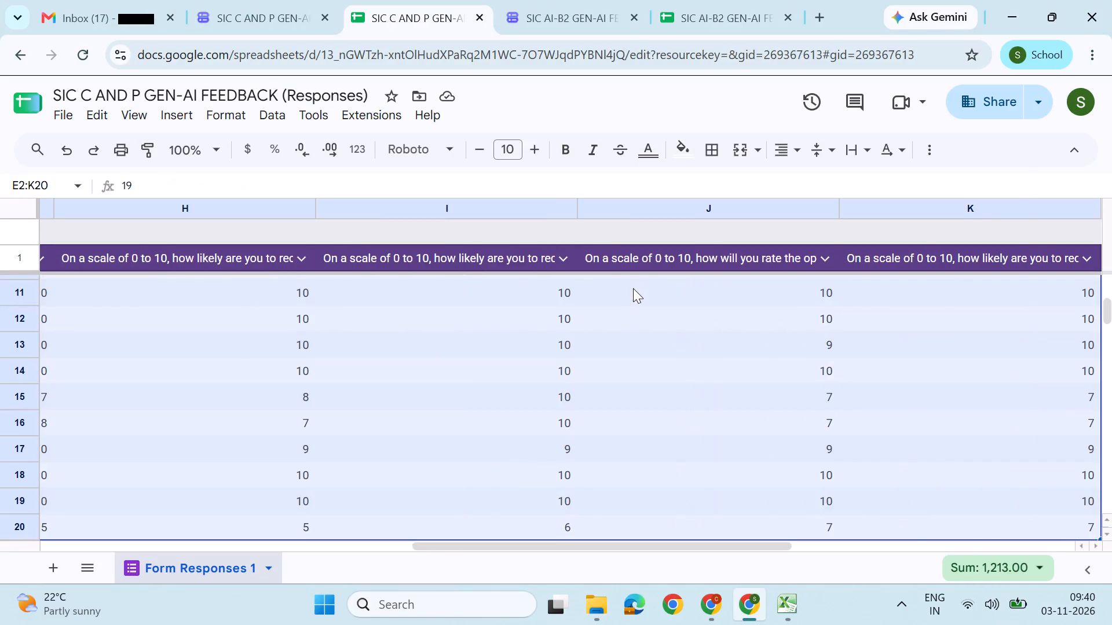
key(alt+Tab)
key(alt+Tab)
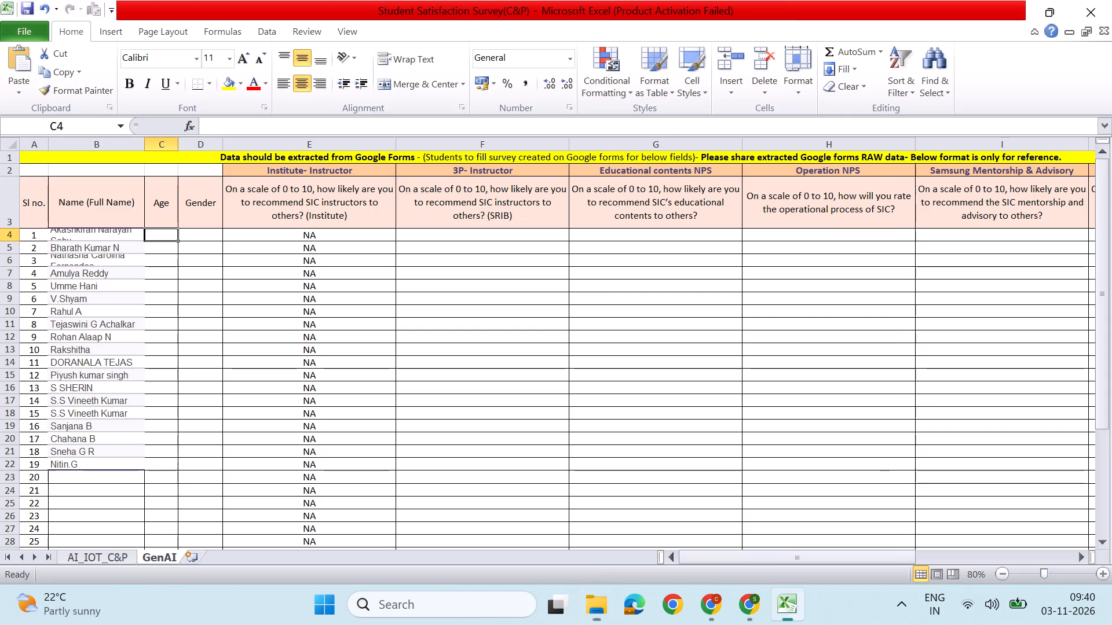
key(ctrl+v)
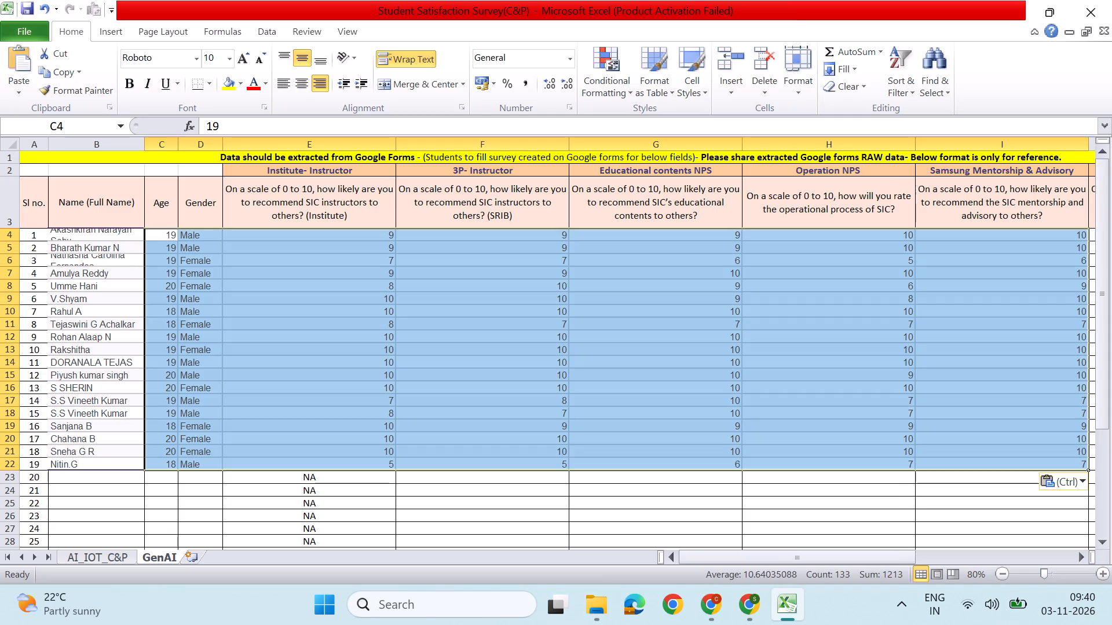
Apply All Borders to the whole GenAI table.
click(269, 402)
key(ctrl+a)
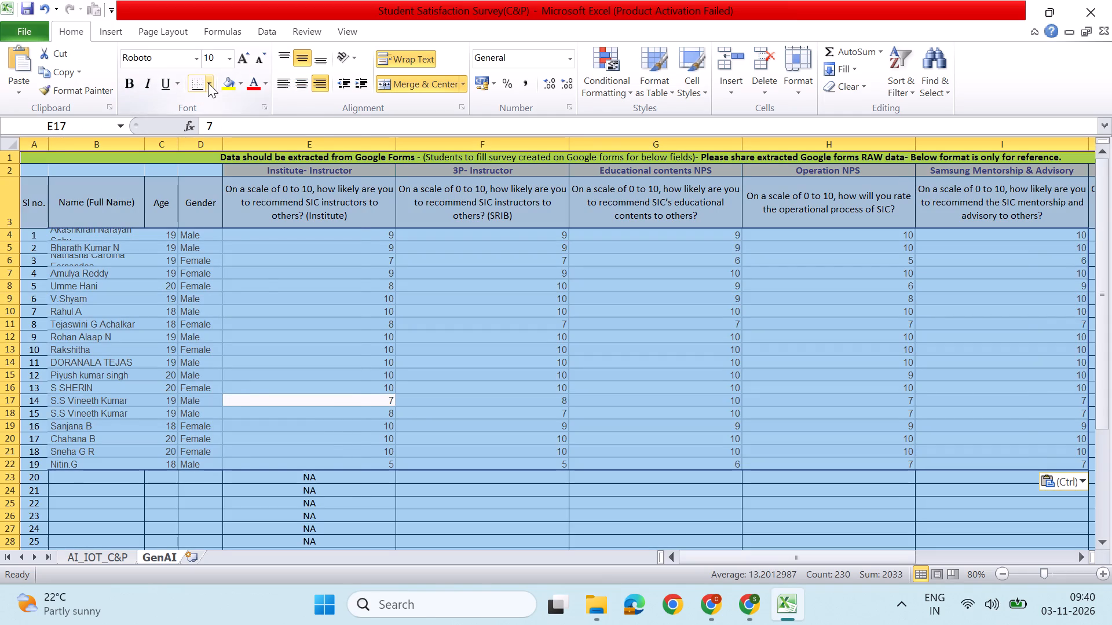
click(208, 83)
click(237, 209)
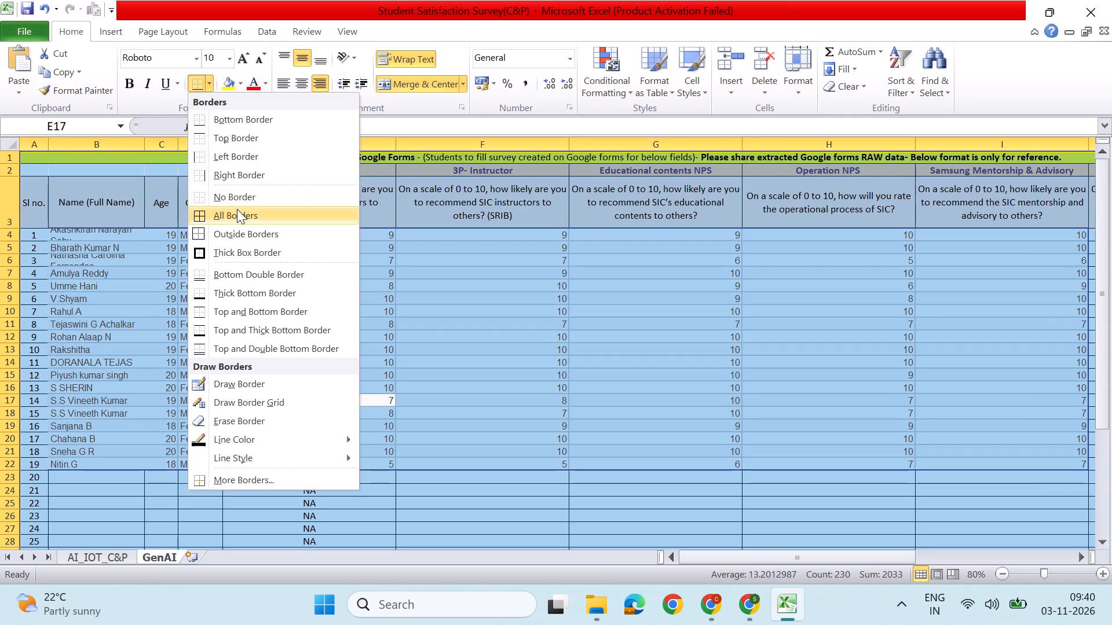
click(324, 390)
Delete the leftover NA entries in the Institute- Instructor column below the pasted responses, from E23 down.
scroll(324, 390, down, 2)
scroll(317, 315, up, 2)
click(346, 478)
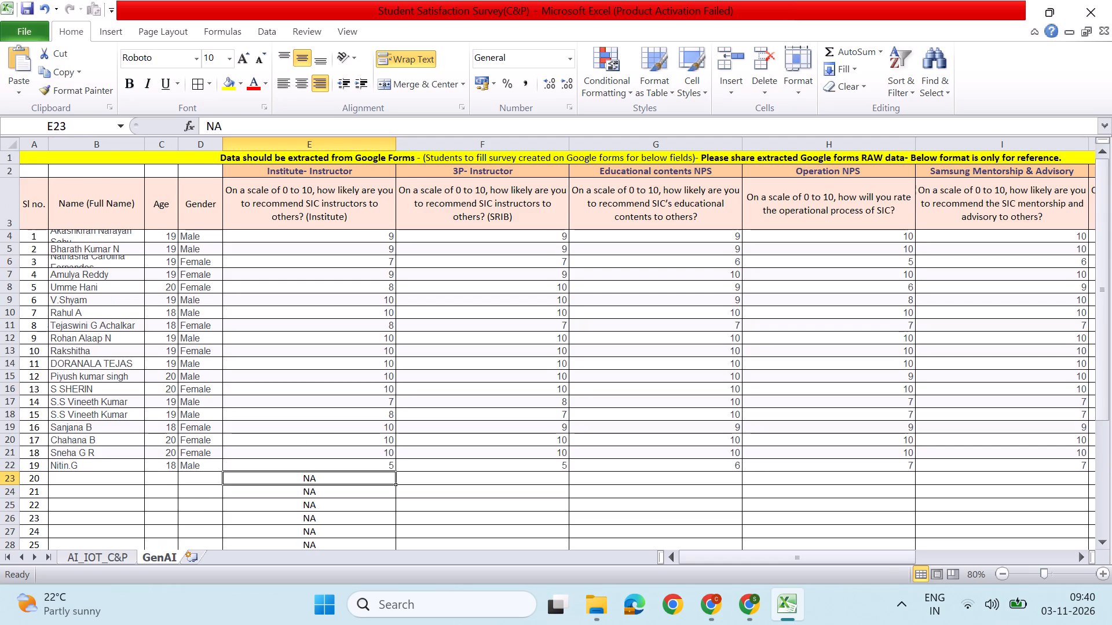
key(ctrl+shift+Down)
key(Delete)
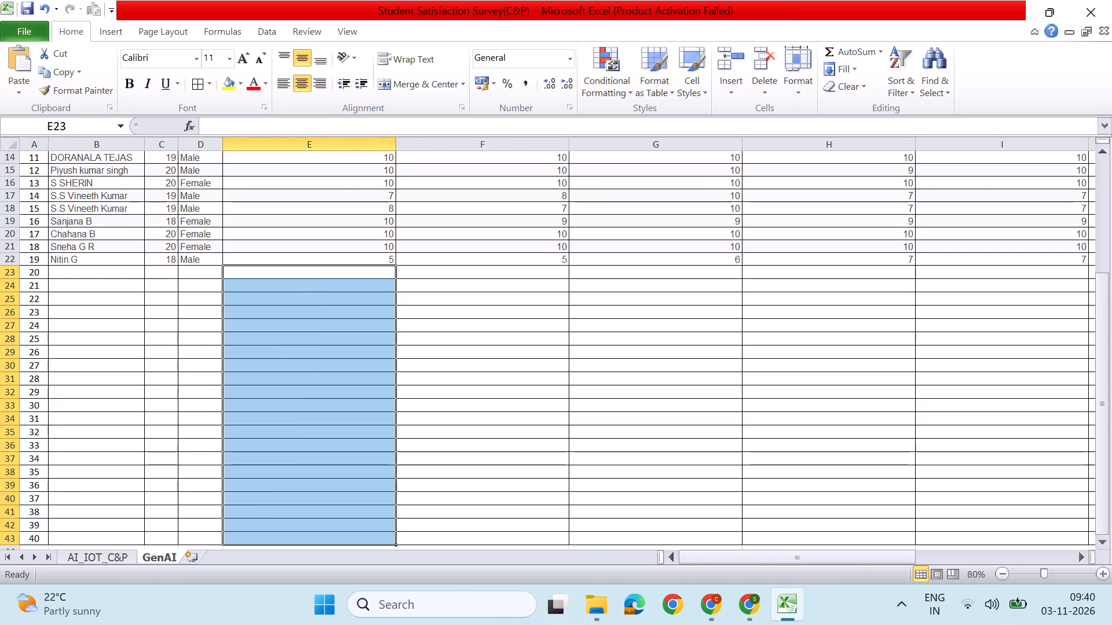
scroll(346, 478, up, 1)
click(543, 487)
Copy the Institute- Instructor ratings from E4 to E22 into the SIC-NPS column, starting at J4.
scroll(543, 487, left, 2)
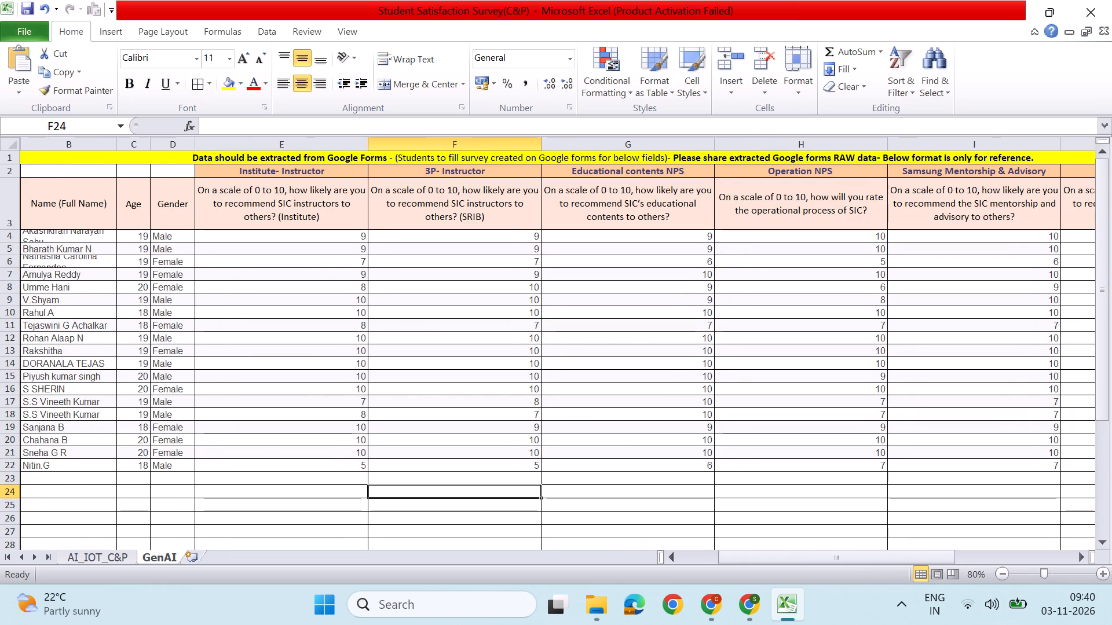
click(351, 235)
key(shift+Down)
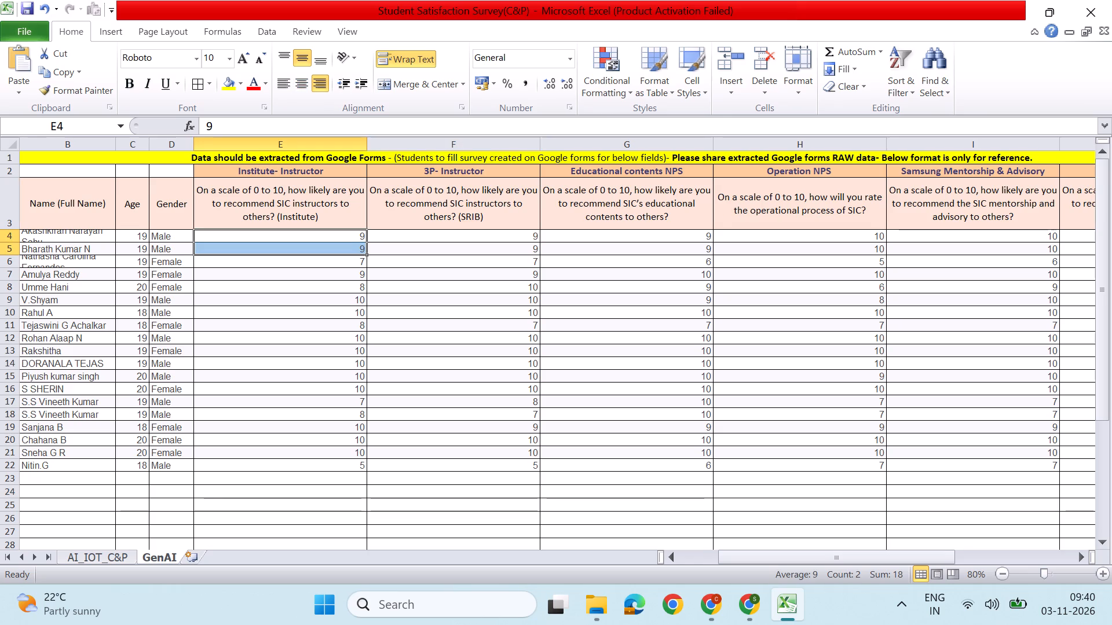
key(ctrl+shift+Down)
key(ctrl+c)
scroll(351, 235, left, 7)
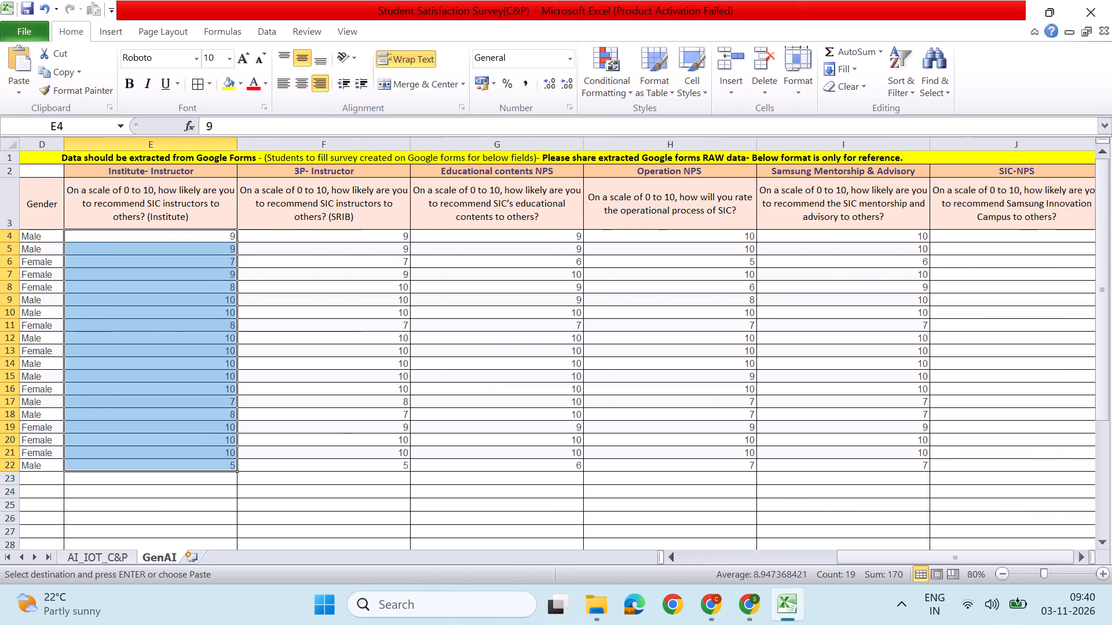
click(937, 237)
key(ctrl+v)
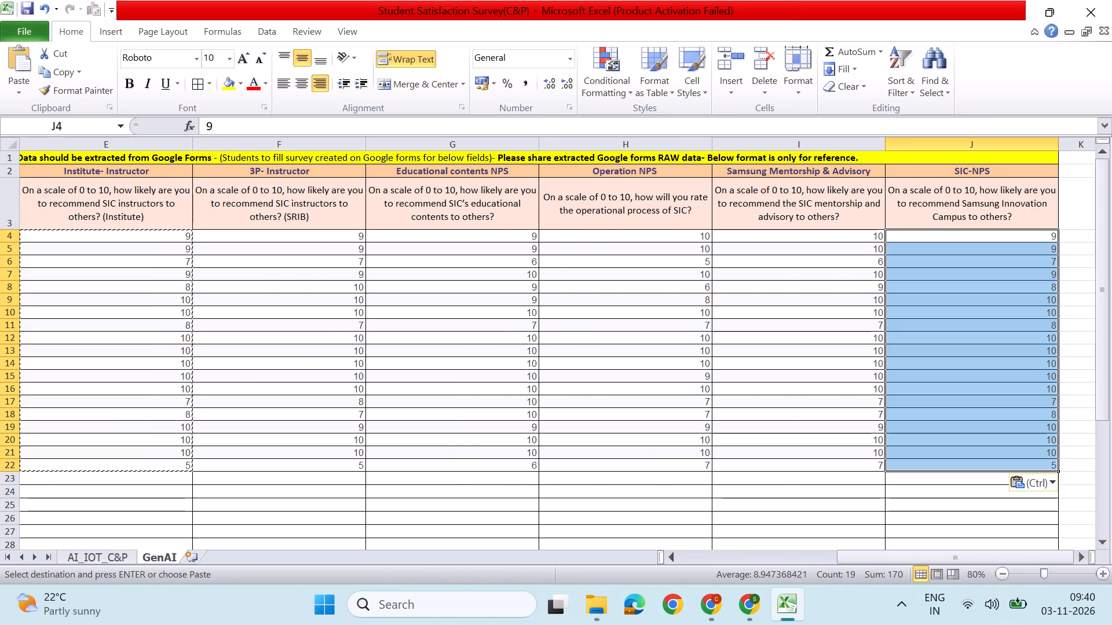
Set the last SIC-NPS rating, in cell J22, to 9.
click(1020, 465)
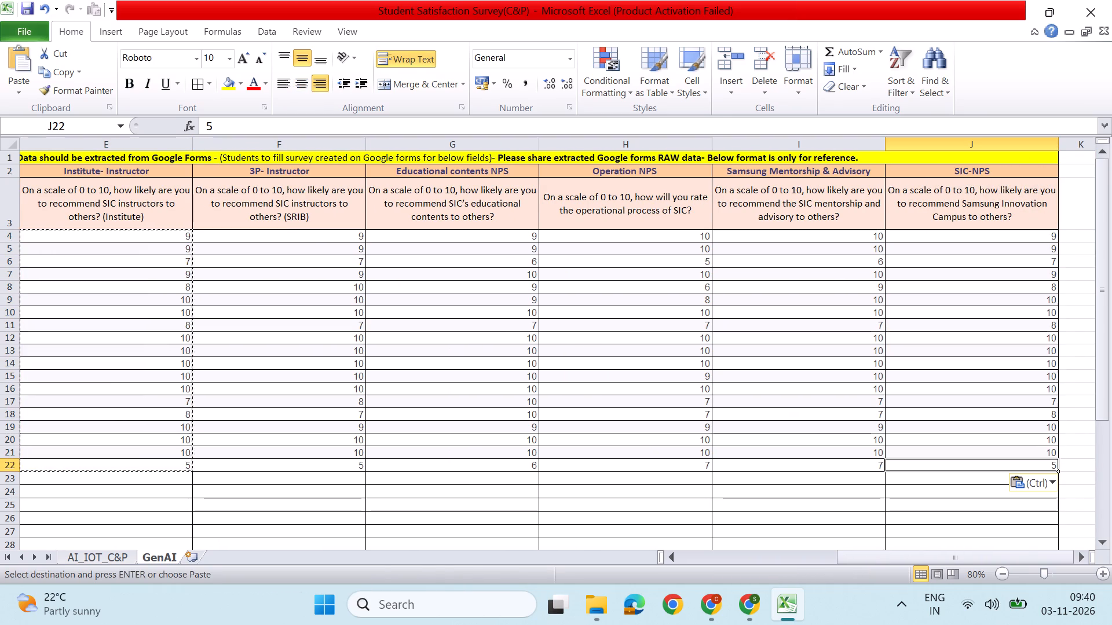
key(9)
key(Return)
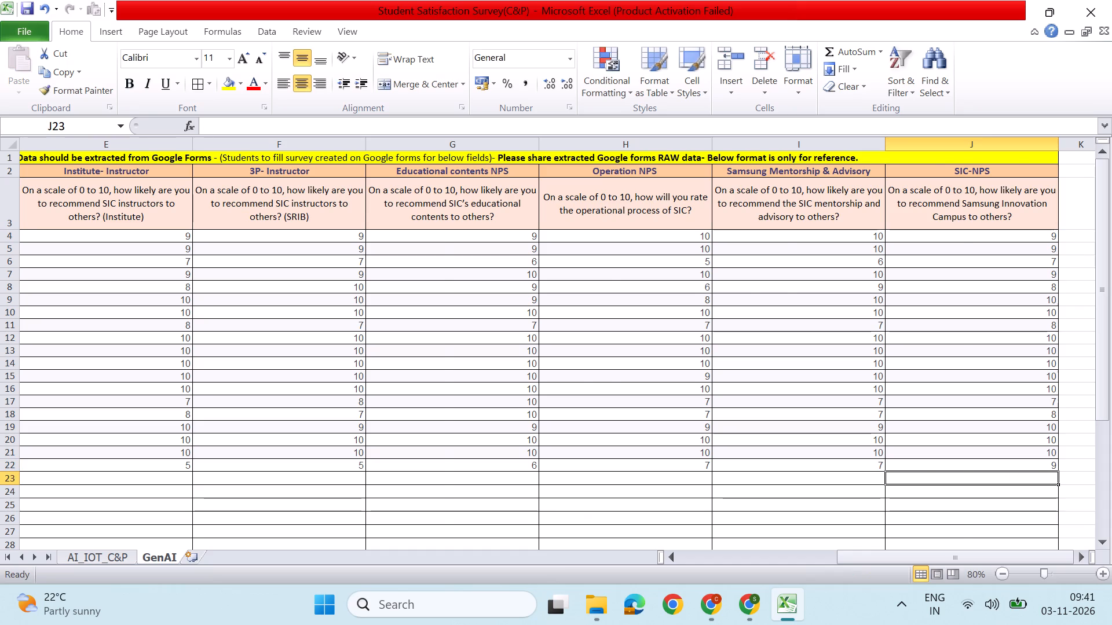
Check the completed GenAI sheet, save the C&P survey workbook and close it.
scroll(766, 461, right, 6)
scroll(766, 461, down, 1)
scroll(766, 461, up, 1)
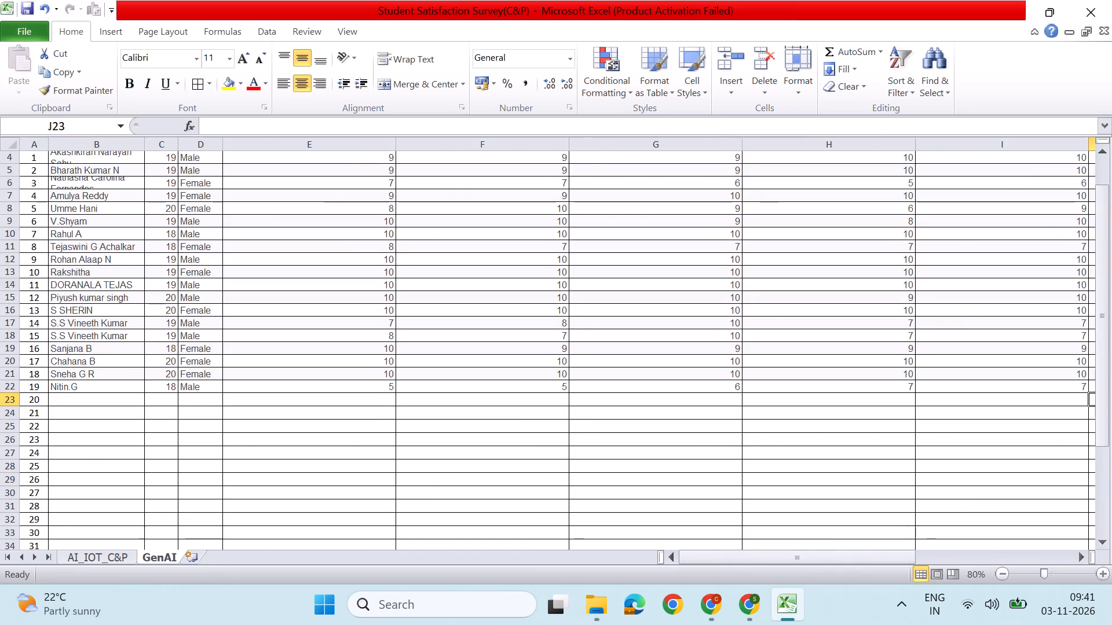
scroll(766, 461, left, 5)
scroll(766, 461, up, 2)
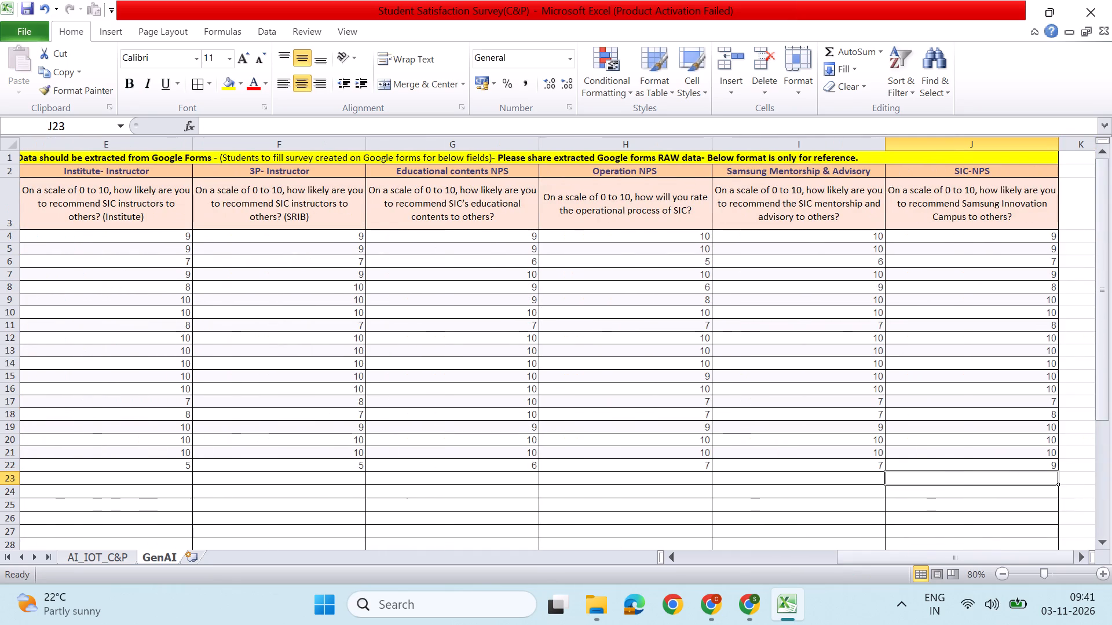
scroll(766, 461, right, 4)
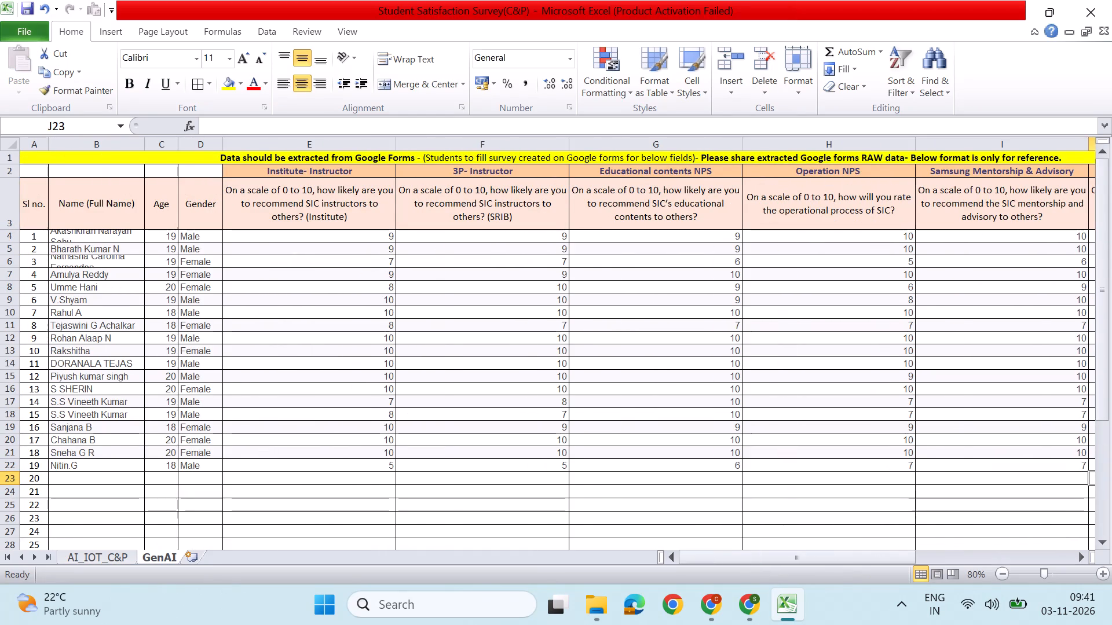
key(ctrl+s)
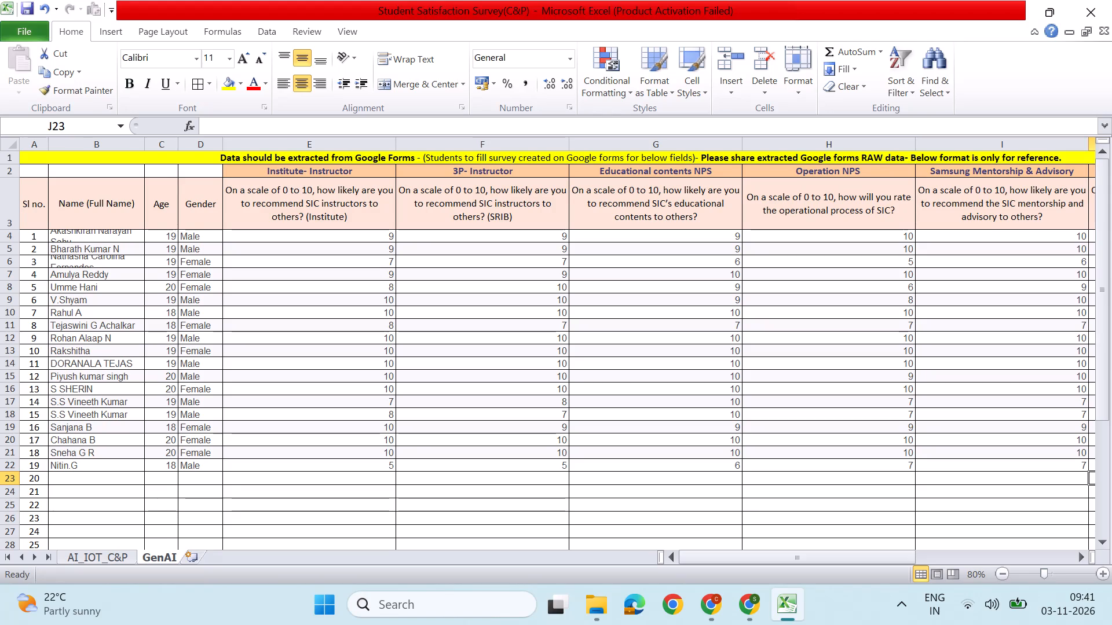
click(1111, 0)
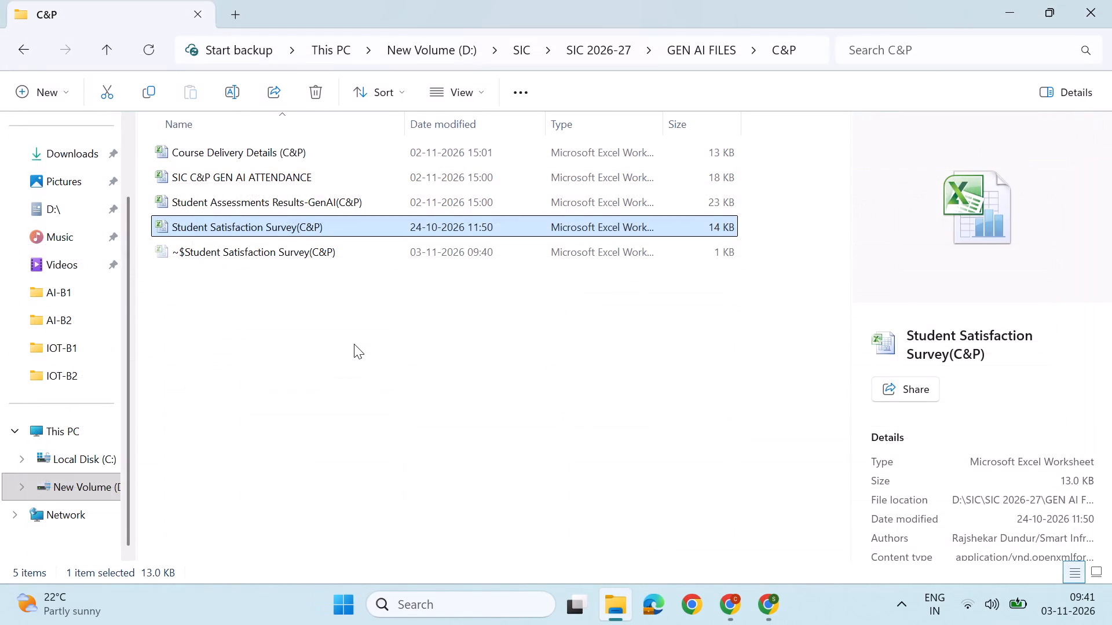
Switch to the browser and close the C AND P responses sheet, the AI-B2 feedback form and the AI-B2 responses sheet.
key(alt+Tab)
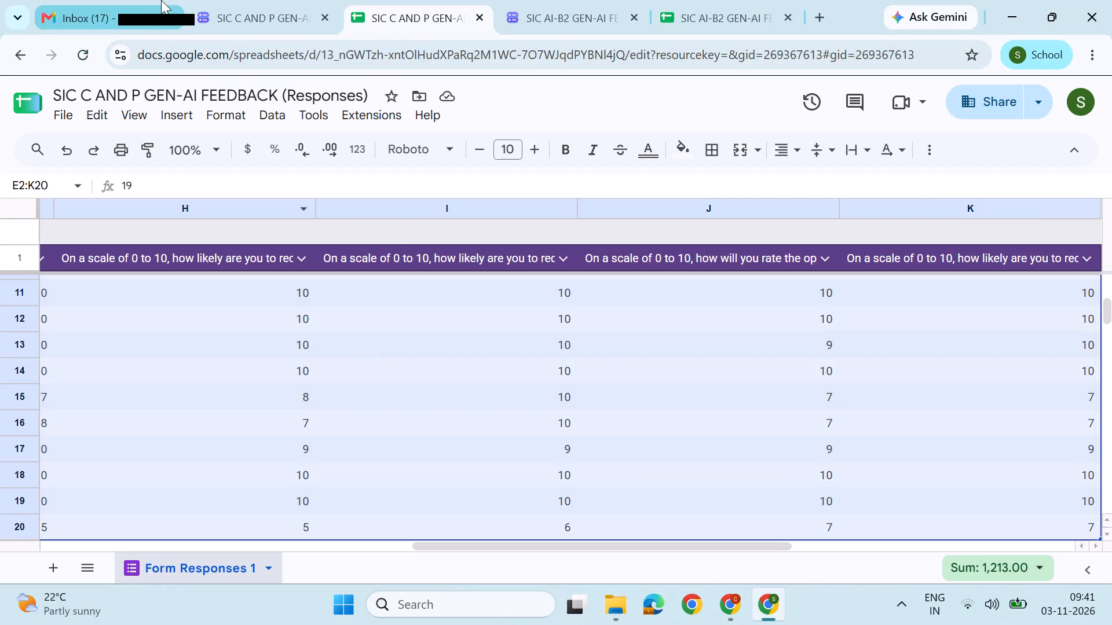
click(477, 19)
click(477, 19)
click(477, 19)
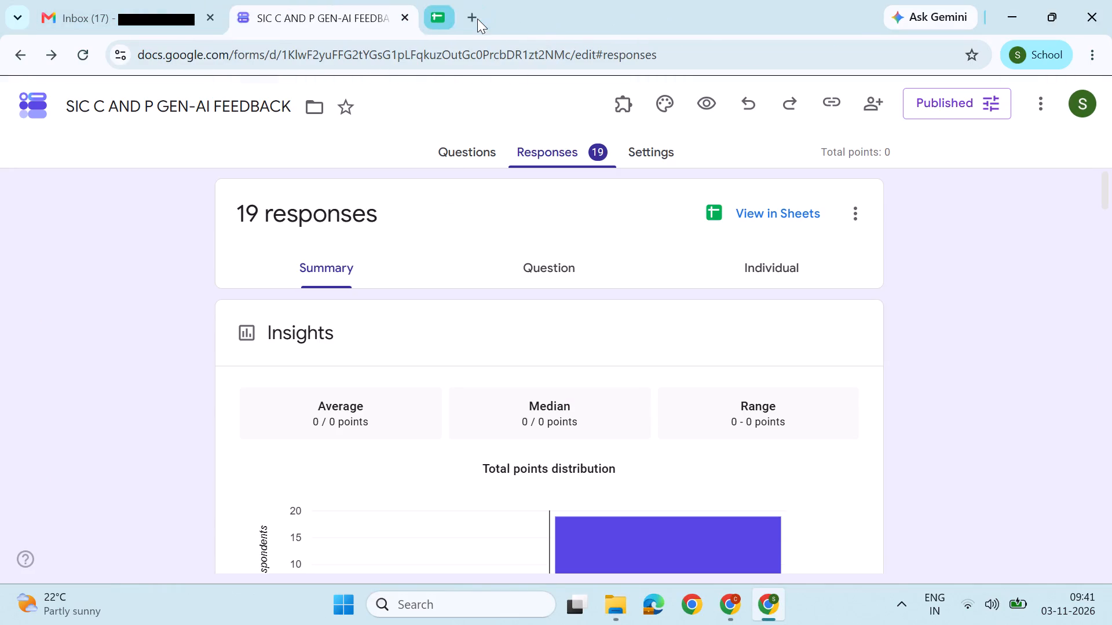
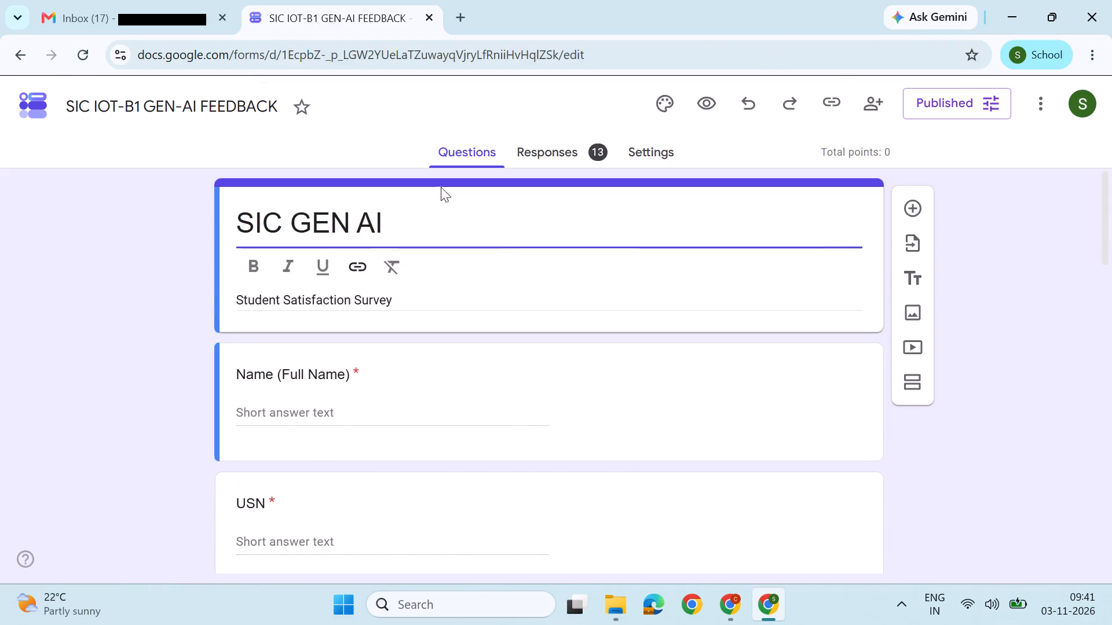
Link the SIC IOT-B1 GEN-AI FEEDBACK form's responses to a new spreadsheet.
click(569, 149)
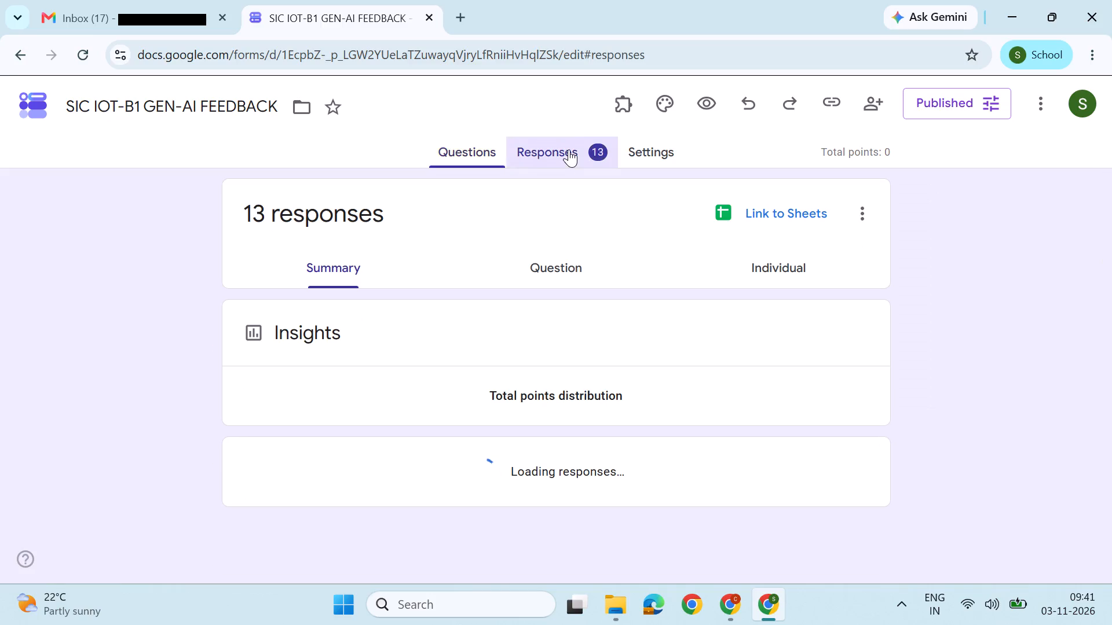
click(745, 223)
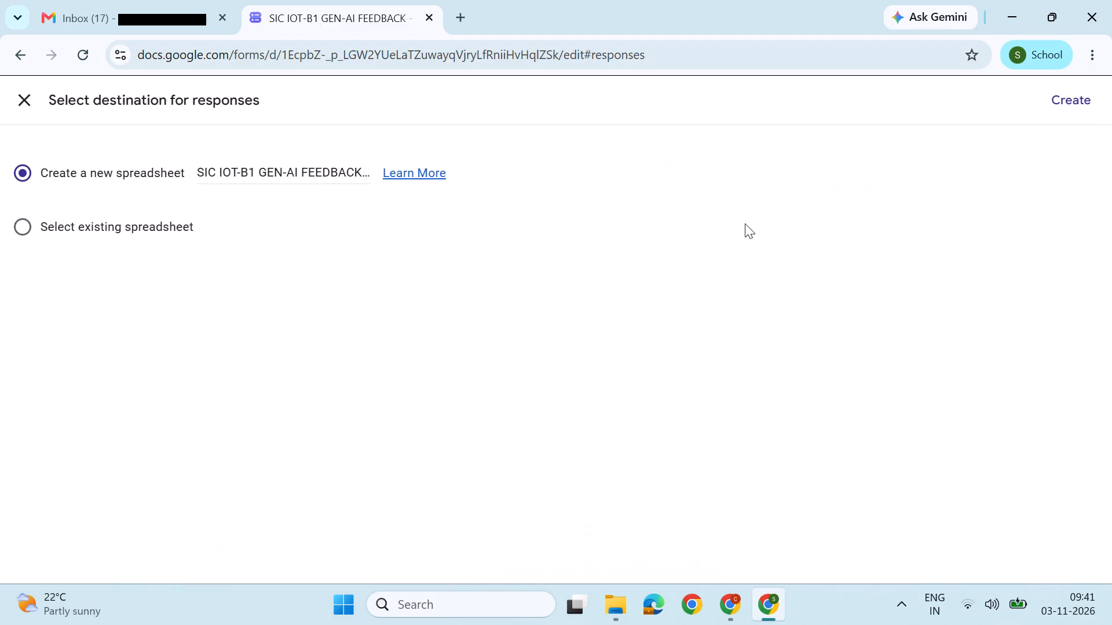
click(1073, 101)
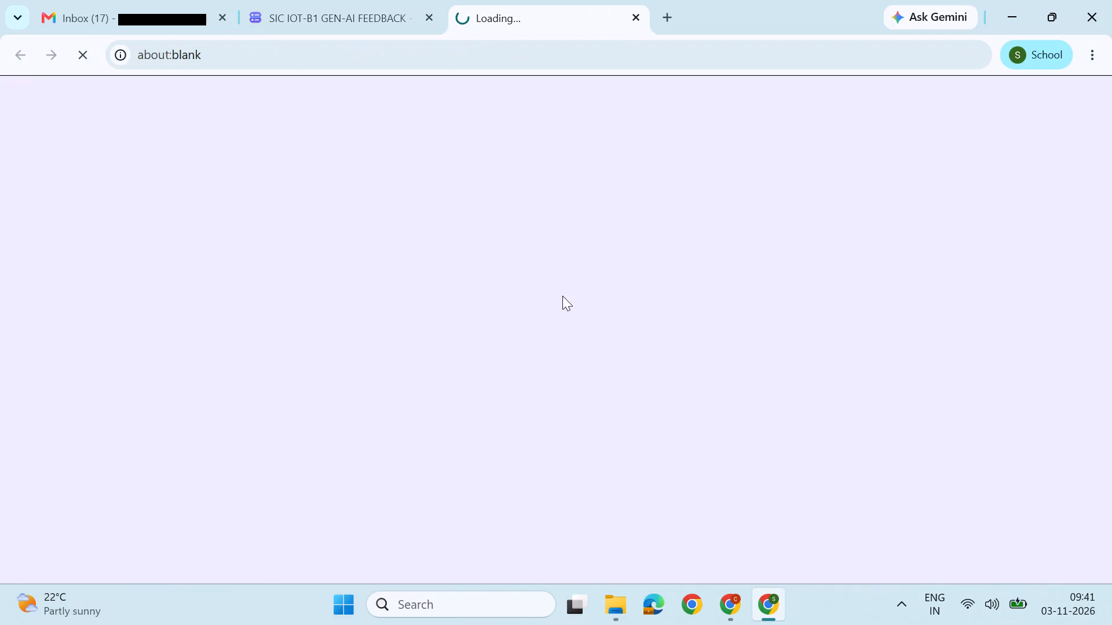
right_click(408, 279)
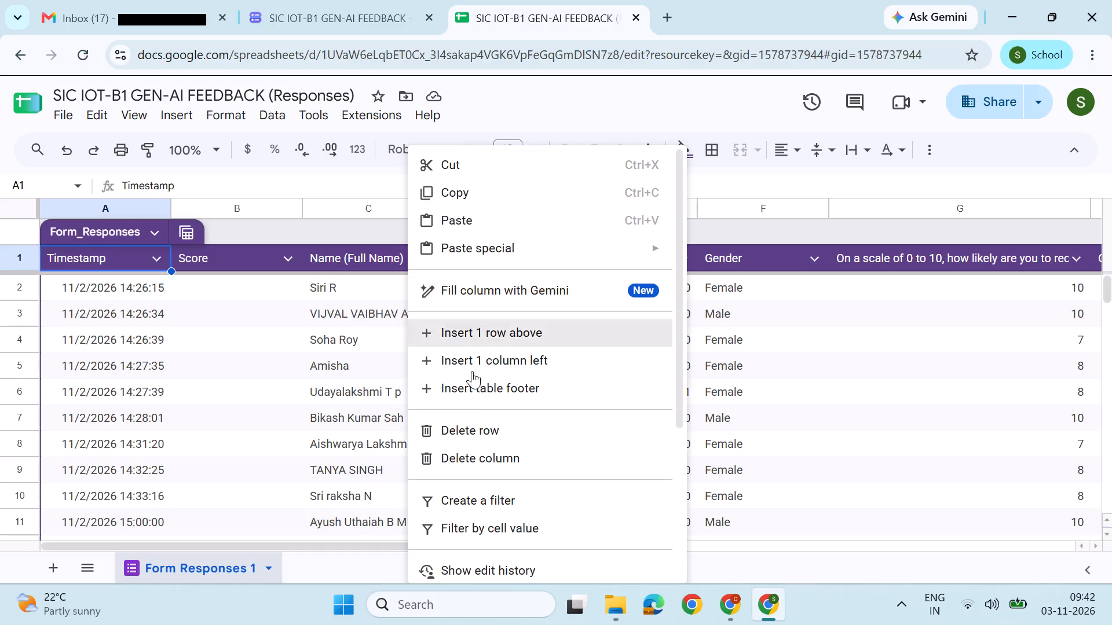
click(236, 395)
Look over the IOT-B1 responses sheet and copy all respondents' full names, from C2 to C14.
scroll(236, 395, down, 3)
scroll(236, 395, up, 4)
scroll(507, 396, left, 3)
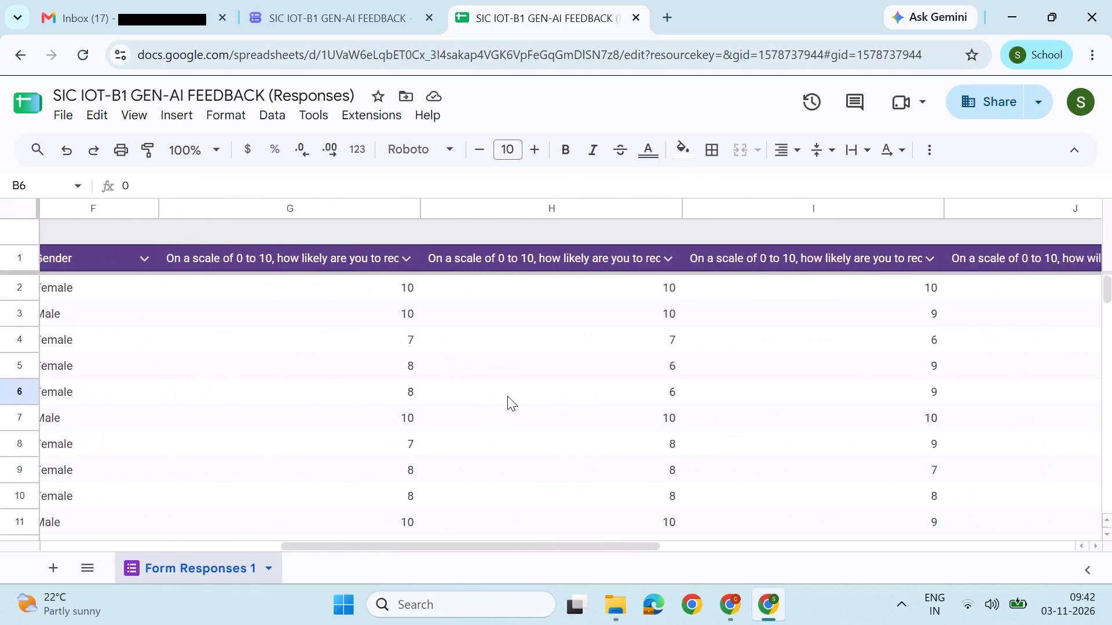
scroll(507, 396, left, 3)
scroll(507, 396, right, 6)
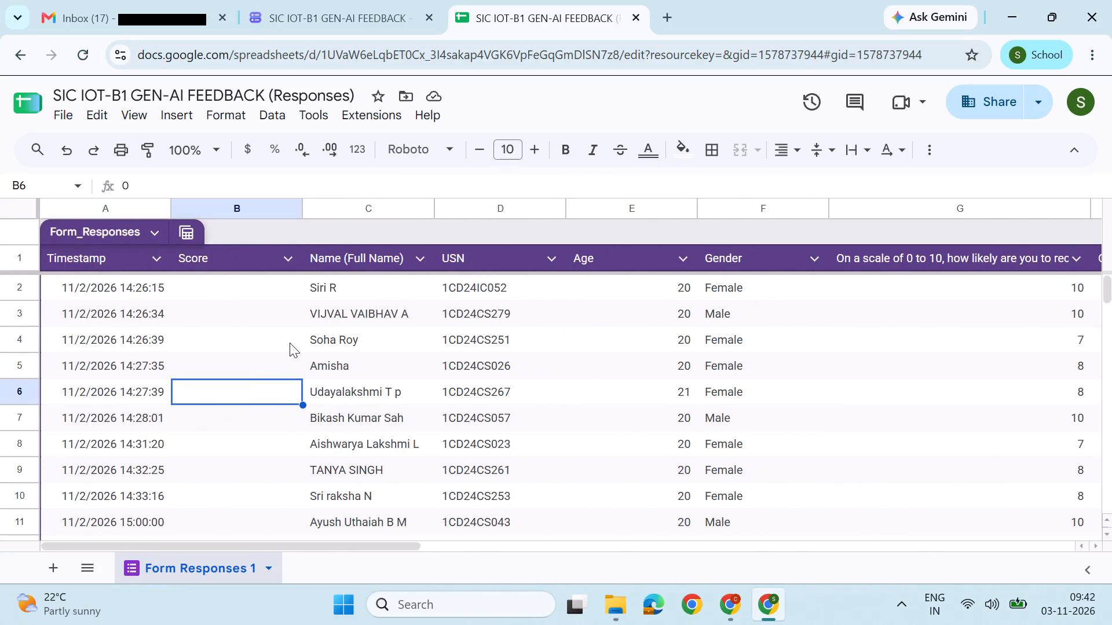
click(359, 280)
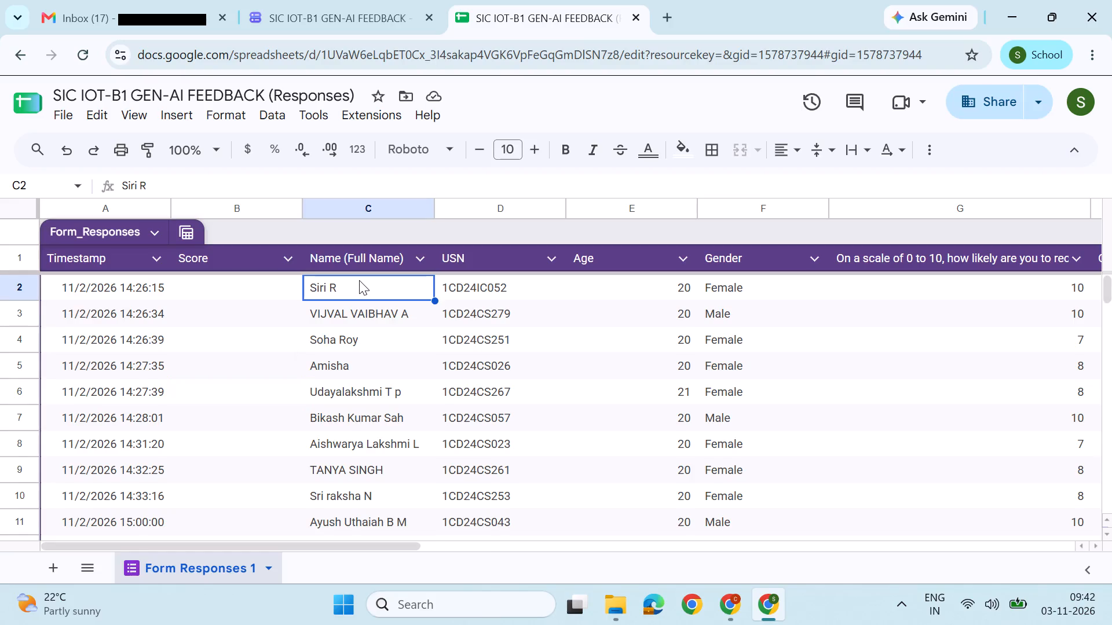
key(ctrl+shift+Down)
key(ctrl+c)
Switch to the file manager, open Student Satisfaction Survey(IOT-B1) from the IOT-B1 folder, and enable editing.
key(alt+Tab)
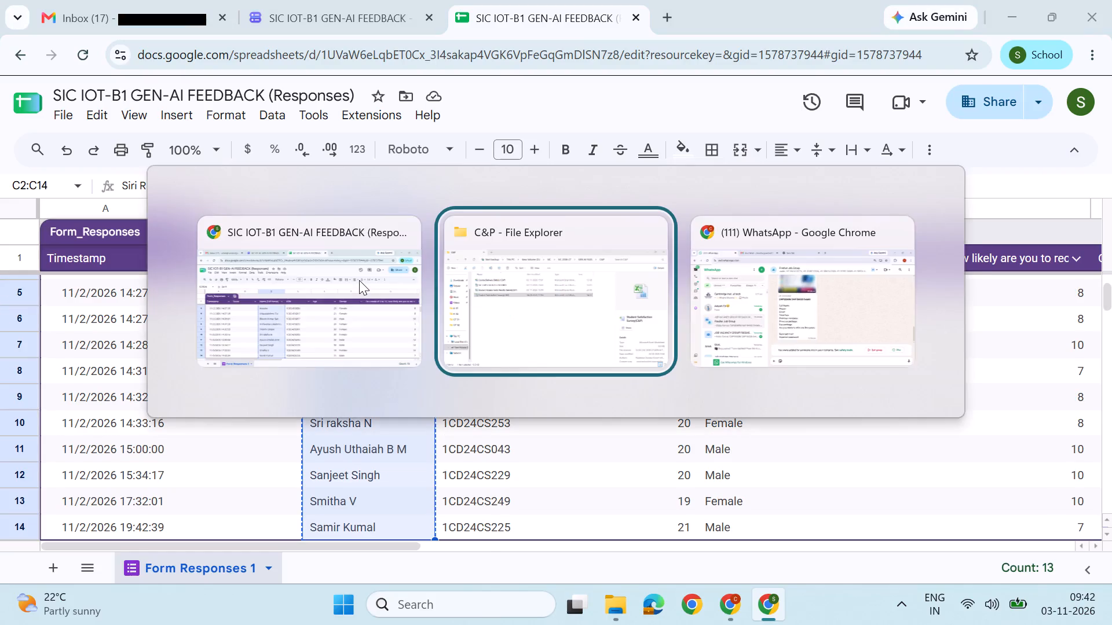
click(98, 39)
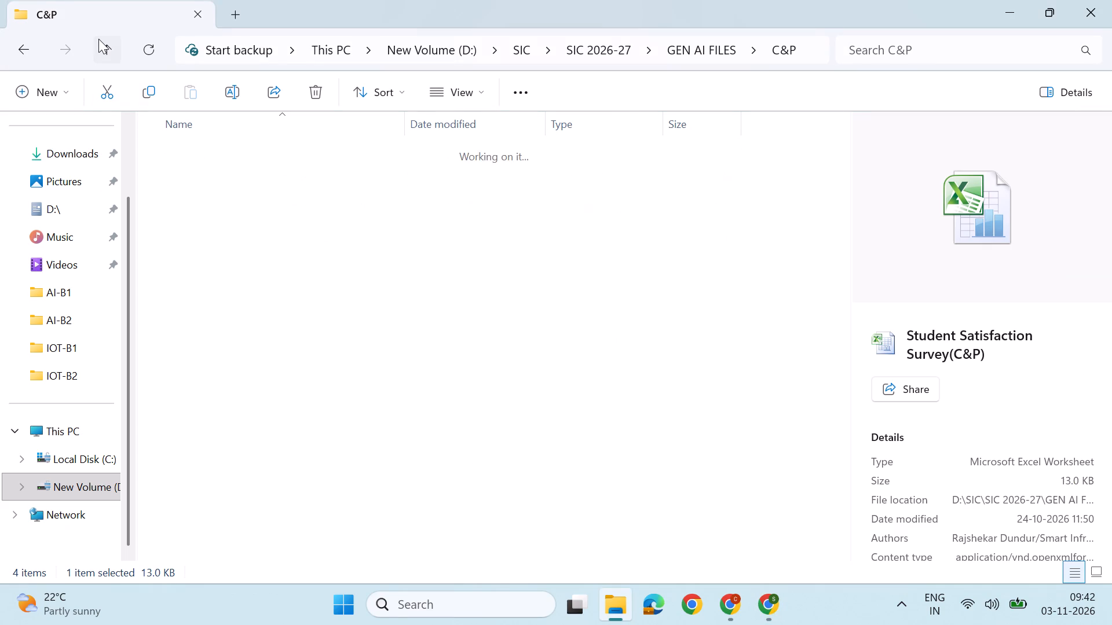
double_click(225, 222)
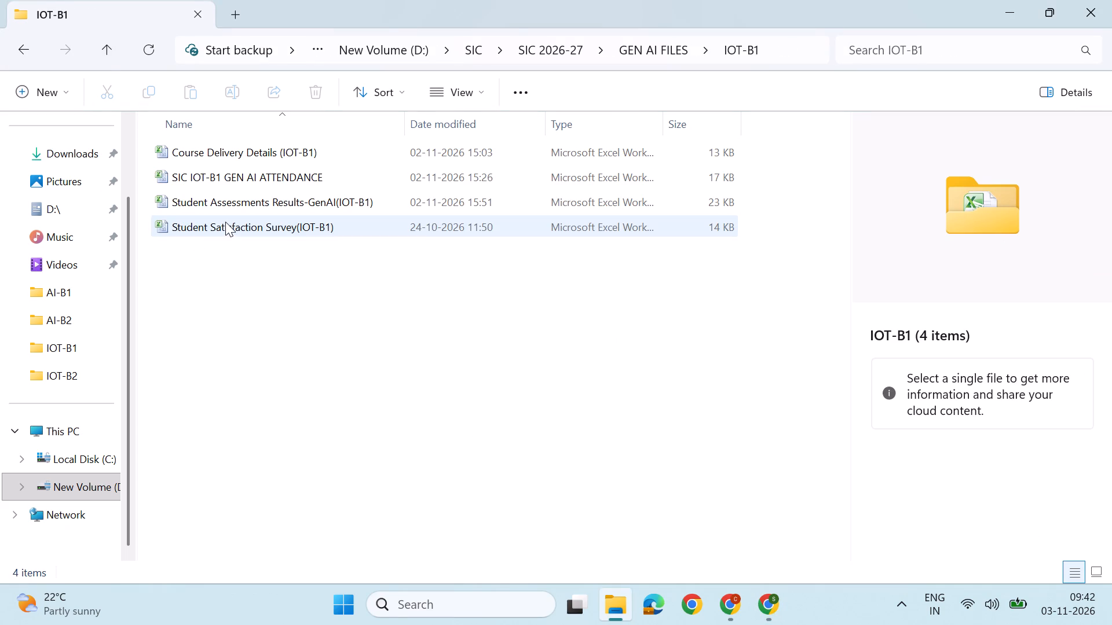
double_click(301, 218)
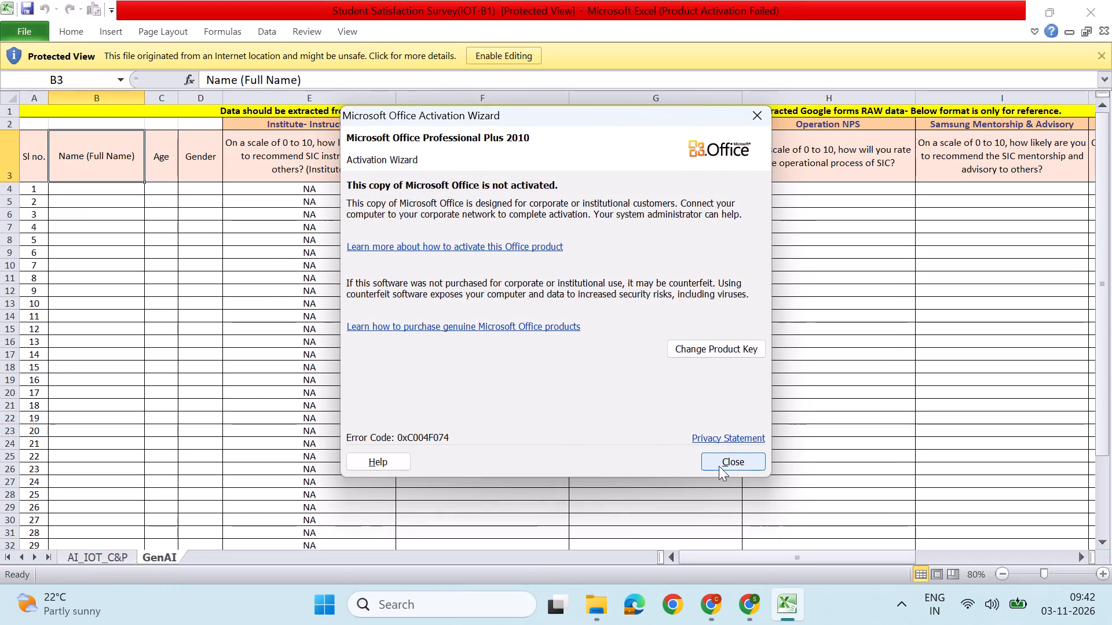
click(719, 466)
click(509, 63)
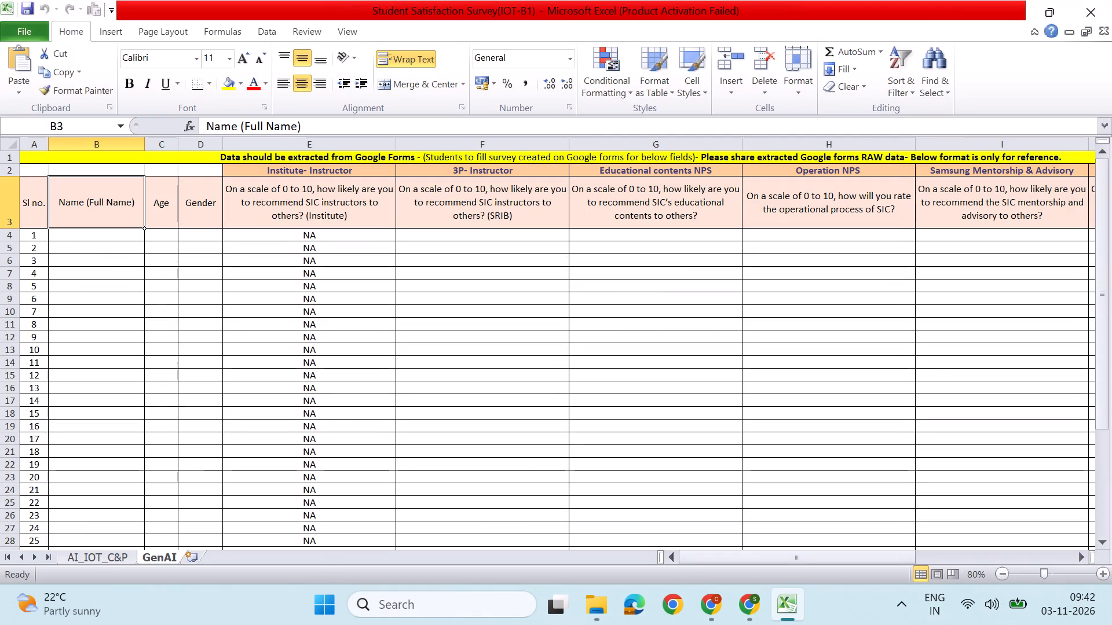
Paste the copied names into the GenAI sheet's Name column, starting at B4.
click(103, 239)
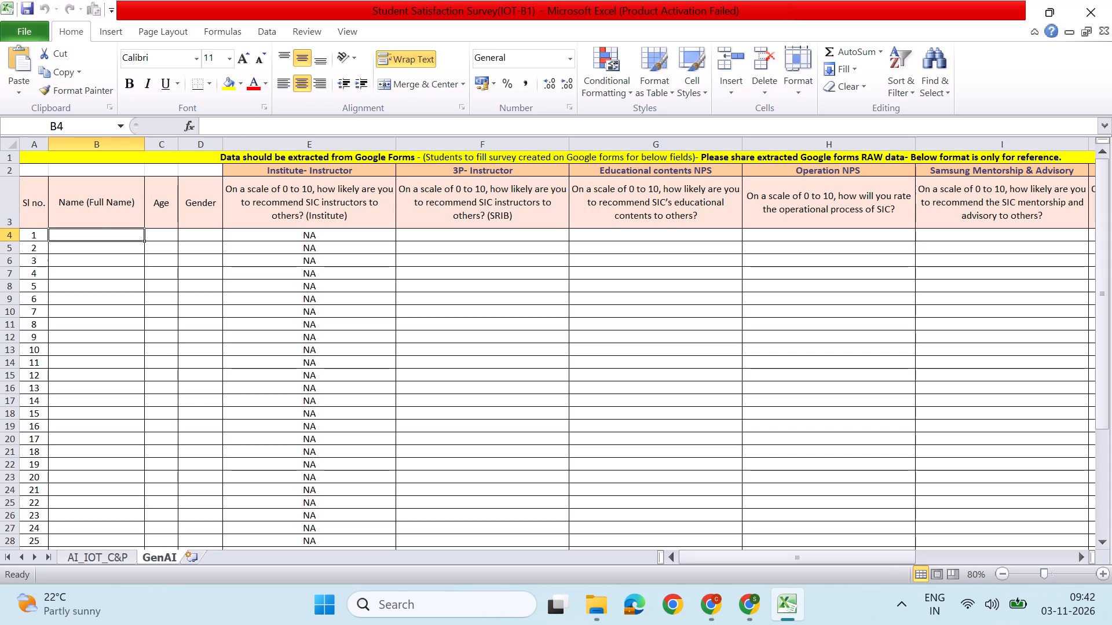
key(ctrl+v)
Copy the age, gender and rating responses E2:K14 from the browser's responses sheet into the GenAI sheet, starting at C4.
click(170, 235)
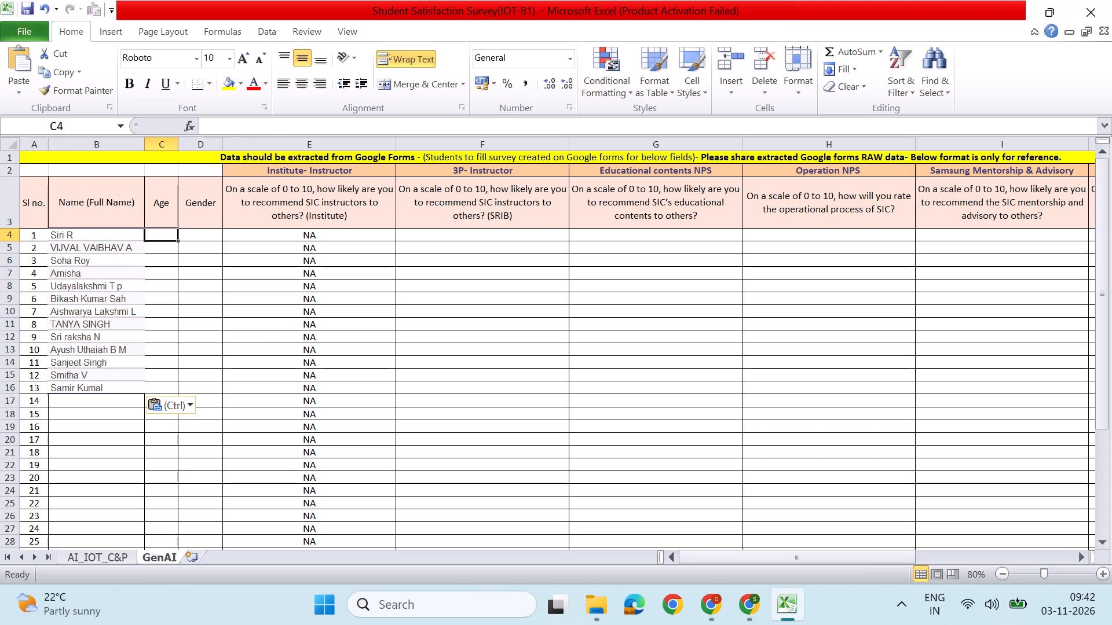
key(alt+Tab)
key(alt+Tab)
key(alt+Tab)
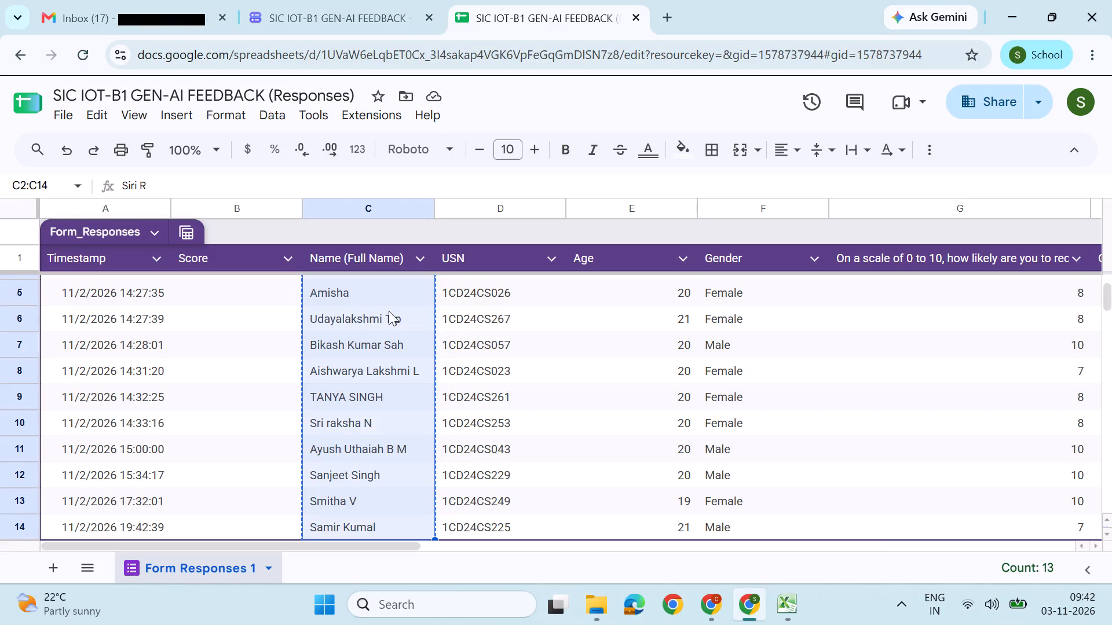
scroll(605, 286, up, 7)
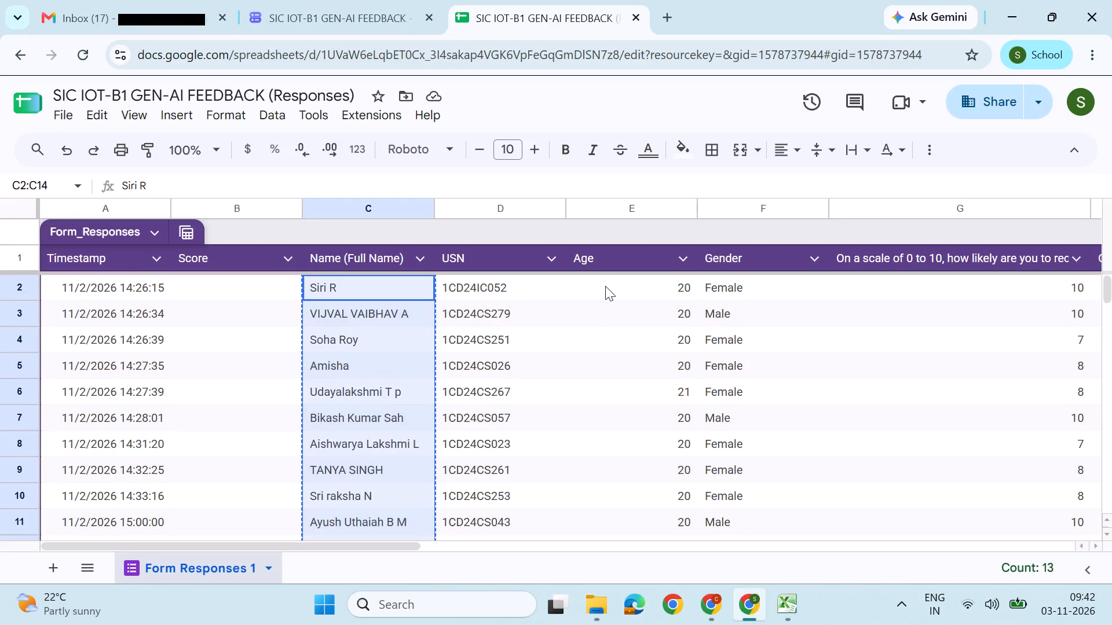
click(605, 286)
key(Up)
key(Up)
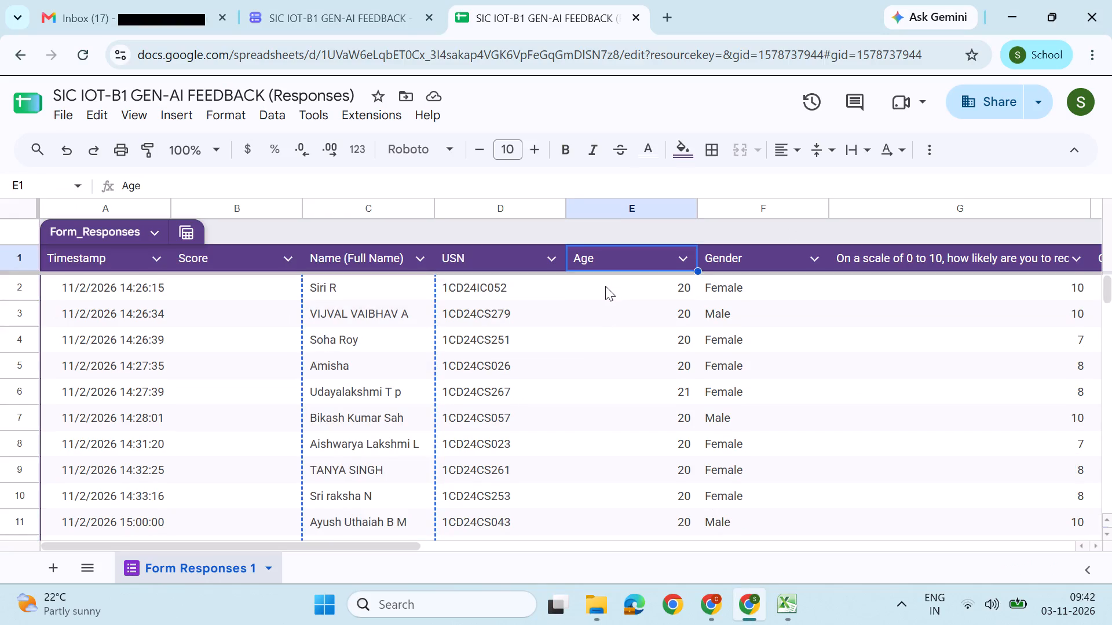
key(Down)
key(ctrl+shift+Down)
key(ctrl+shift+Right)
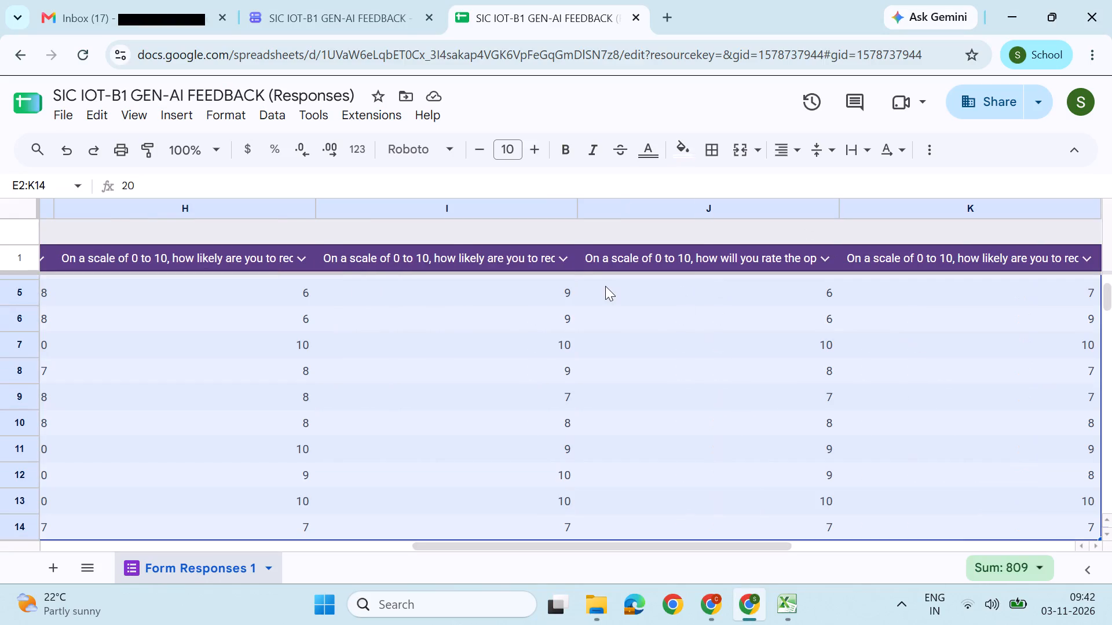
key(ctrl+c)
key(alt+Tab)
key(alt+Tab)
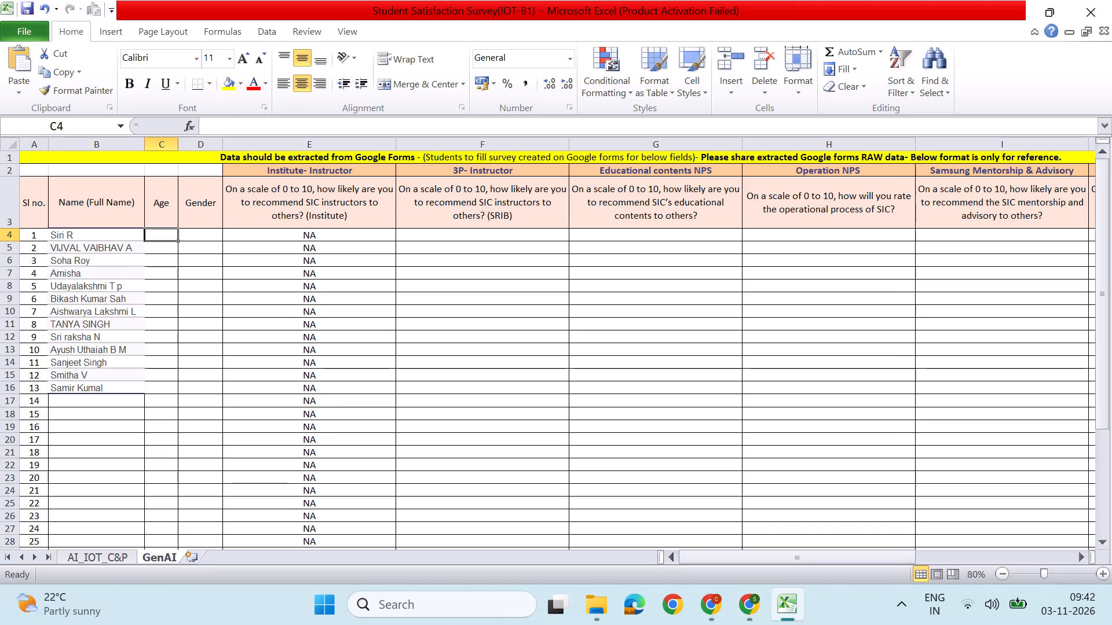
key(ctrl+v)
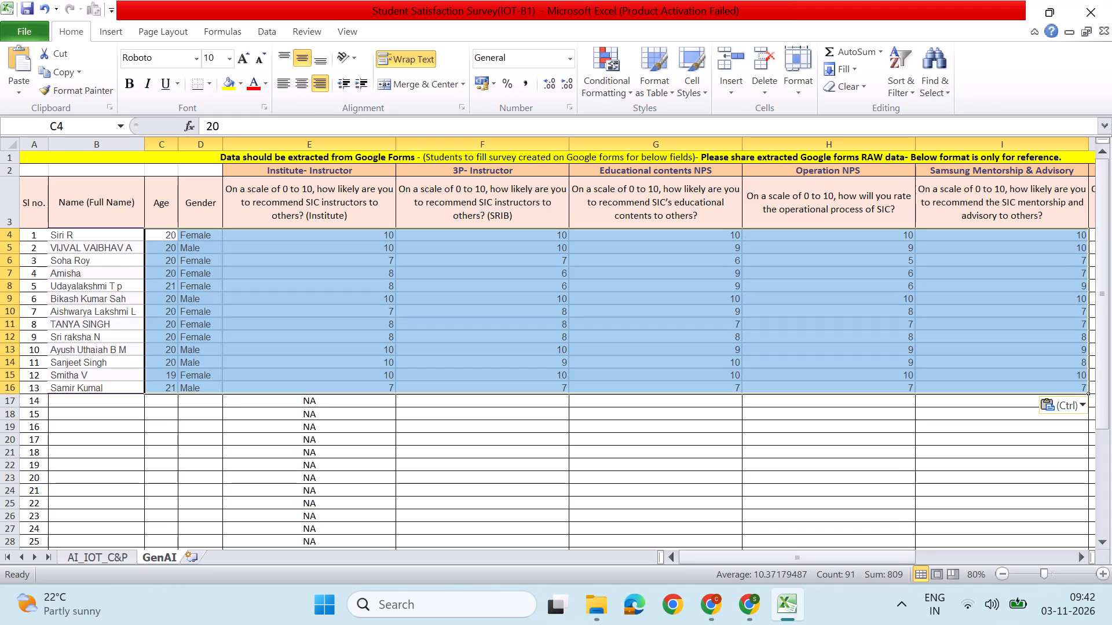
Copy the Educational contents NPS ratings from G4 to G16 into the SIC-NPS column, starting at J4.
scroll(509, 399, left, 1)
click(657, 255)
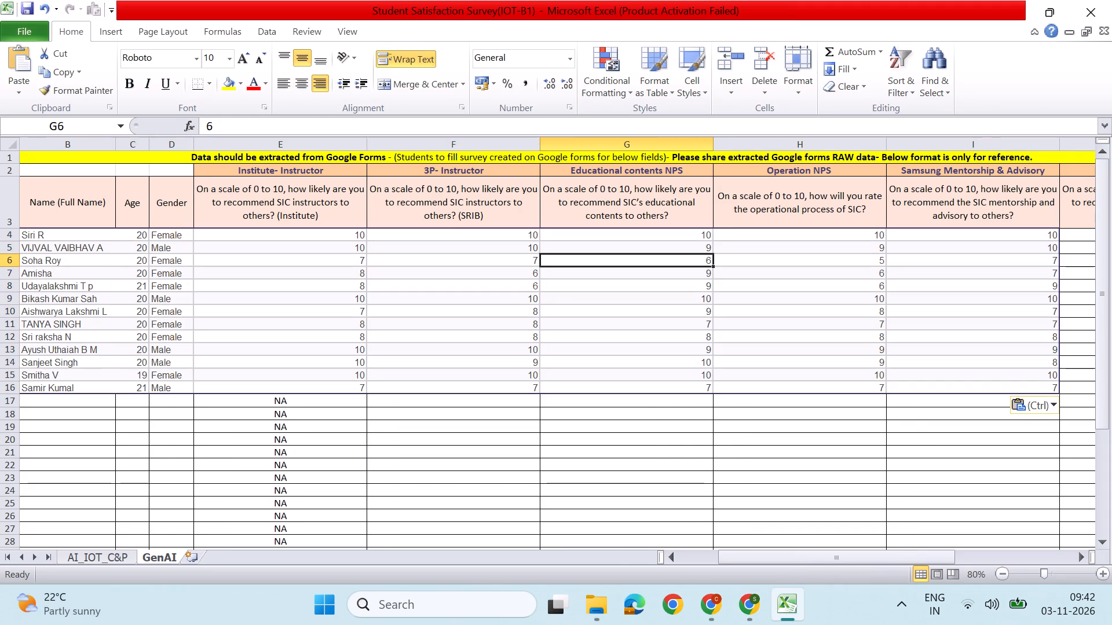
click(675, 233)
key(ctrl+shift+Down)
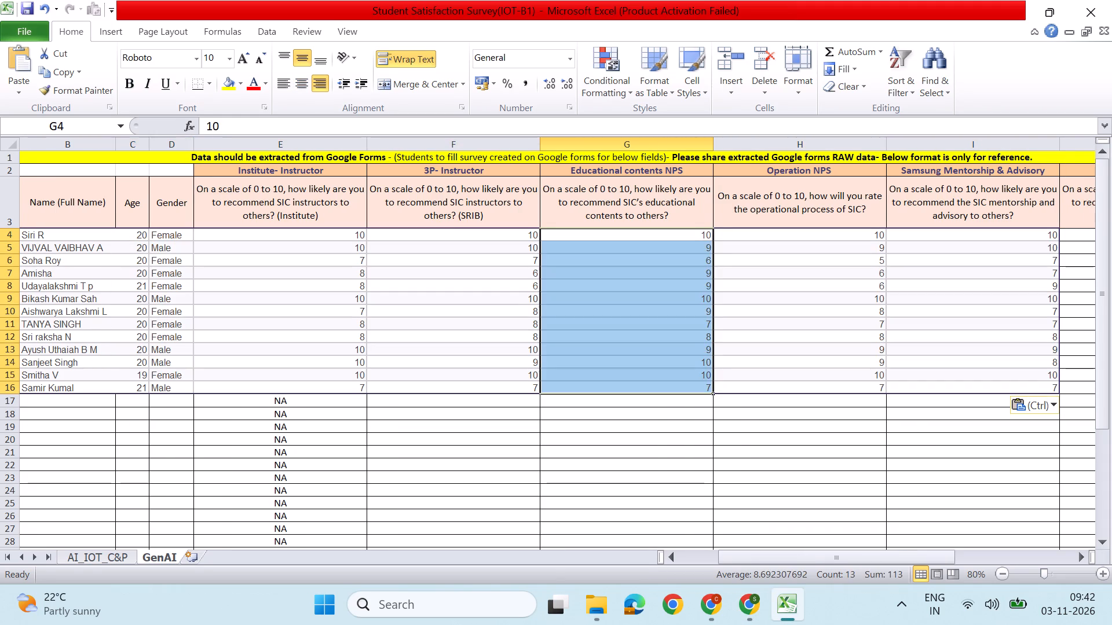
key(ctrl+c)
scroll(675, 233, left, 5)
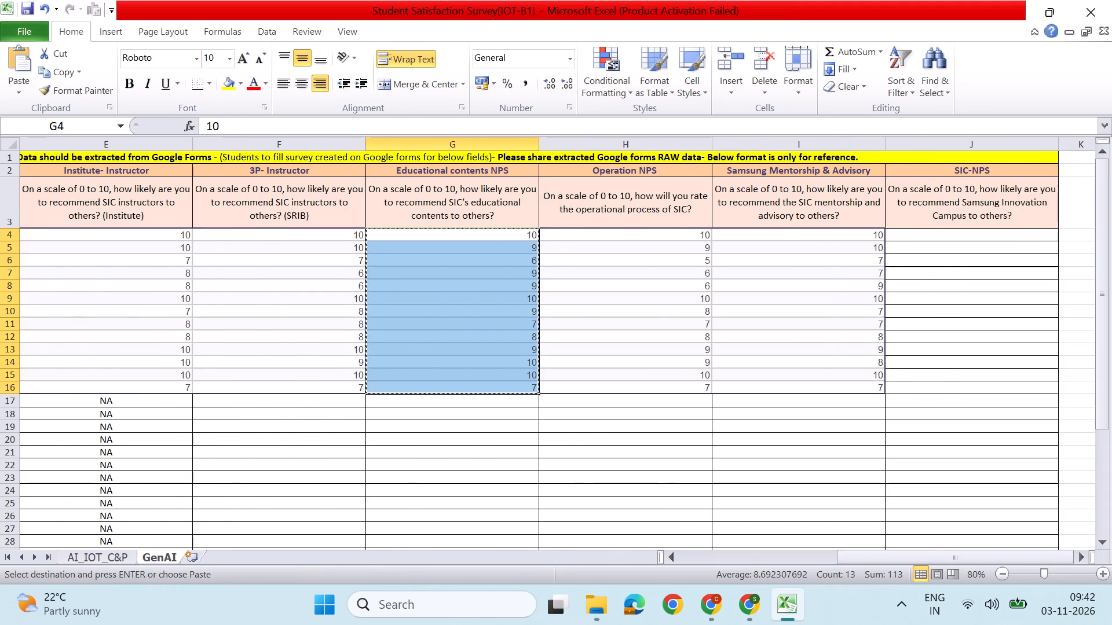
click(981, 242)
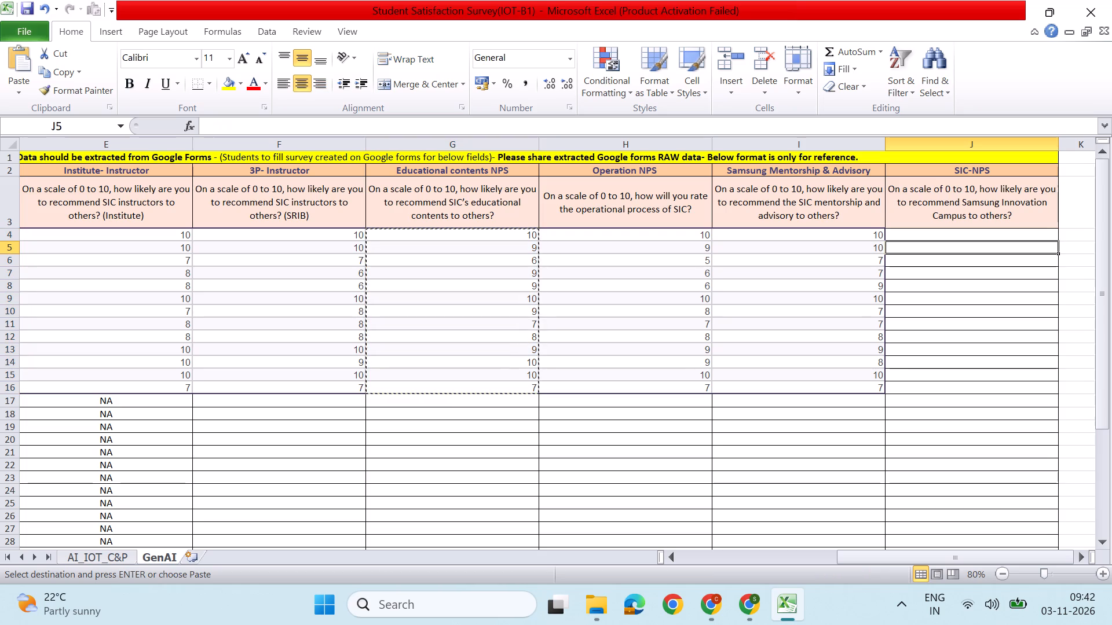
key(Up)
key(ctrl+v)
Apply all borders to the entire GenAI survey table.
click(558, 461)
scroll(558, 461, right, 4)
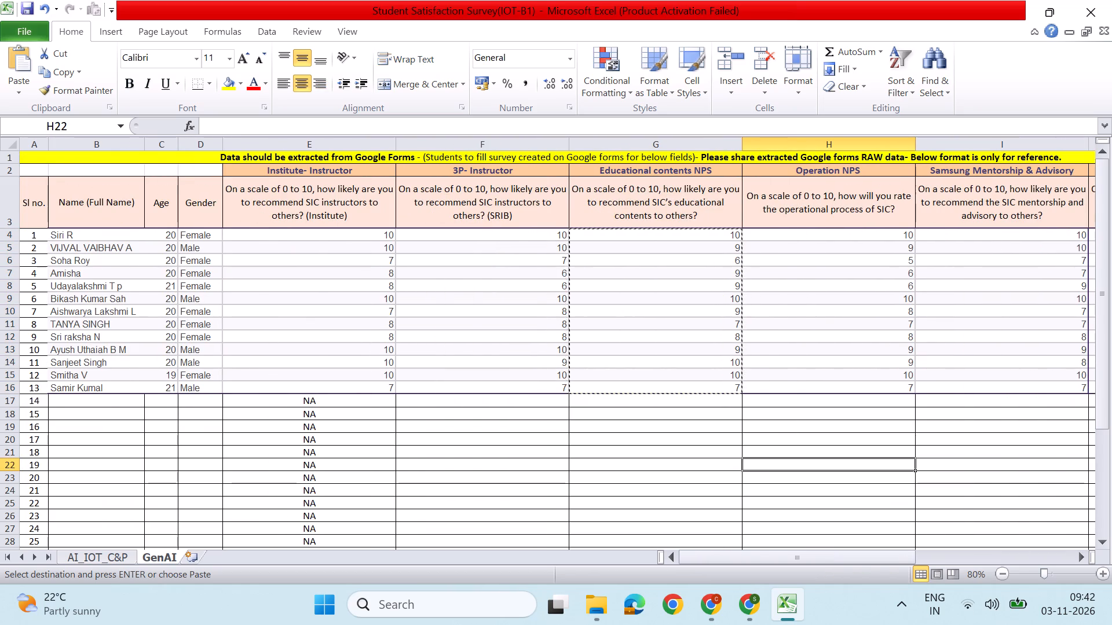
click(306, 408)
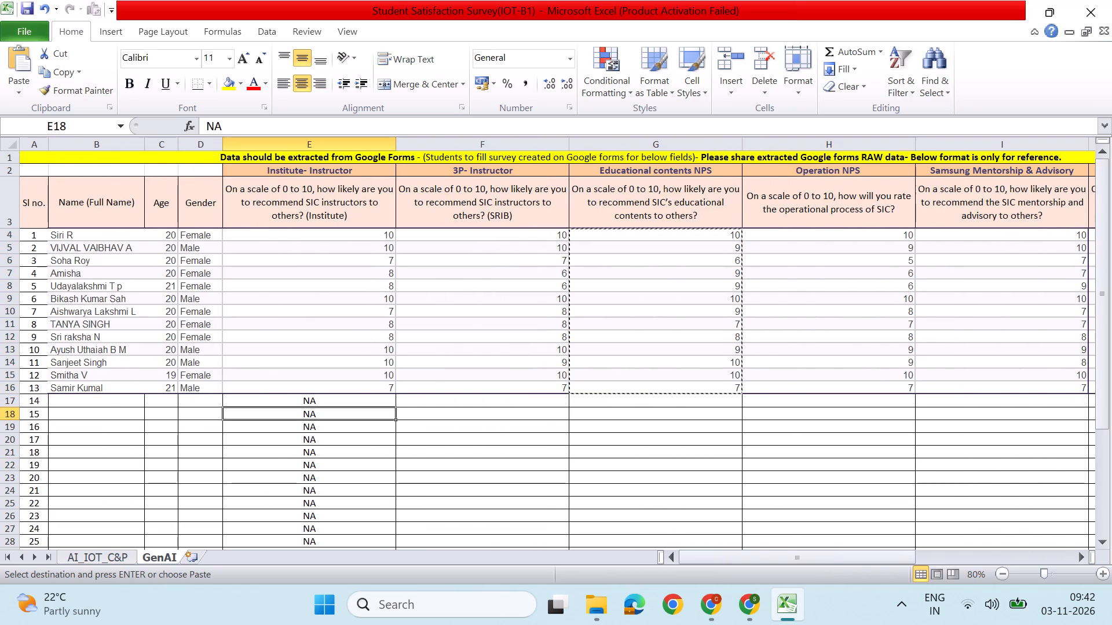
click(294, 388)
key(ctrl+a)
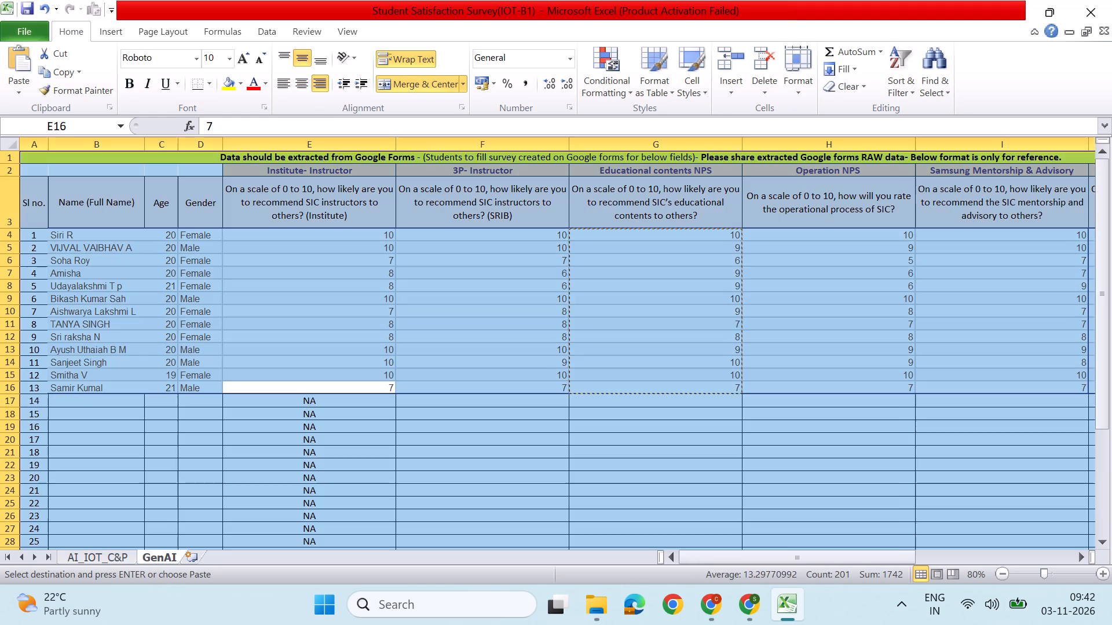
click(213, 83)
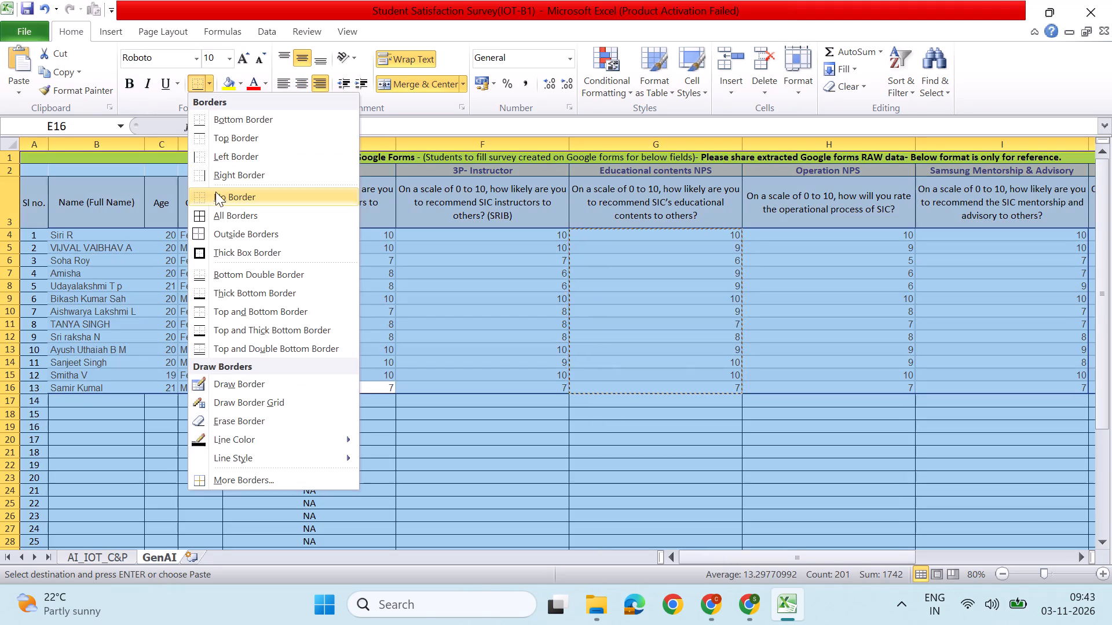
click(236, 218)
click(294, 459)
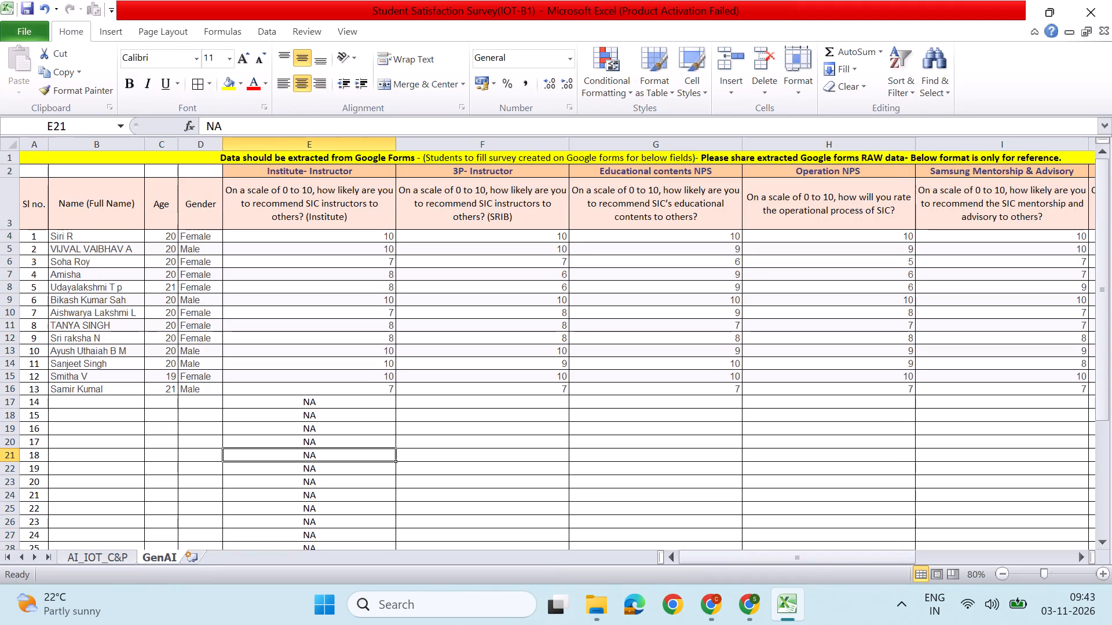
Clear the leftover NA entries in the Institute- Instructor column, from E17 to E43.
click(336, 410)
key(Up)
key(ctrl+shift+Down)
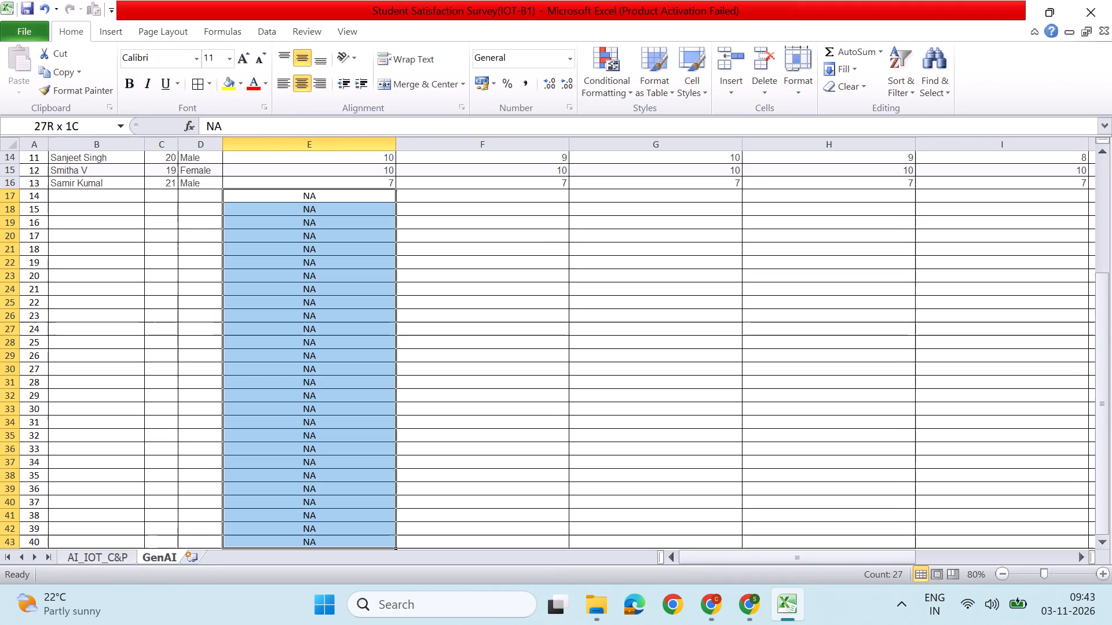
key(Delete)
scroll(144, 519, up, 1)
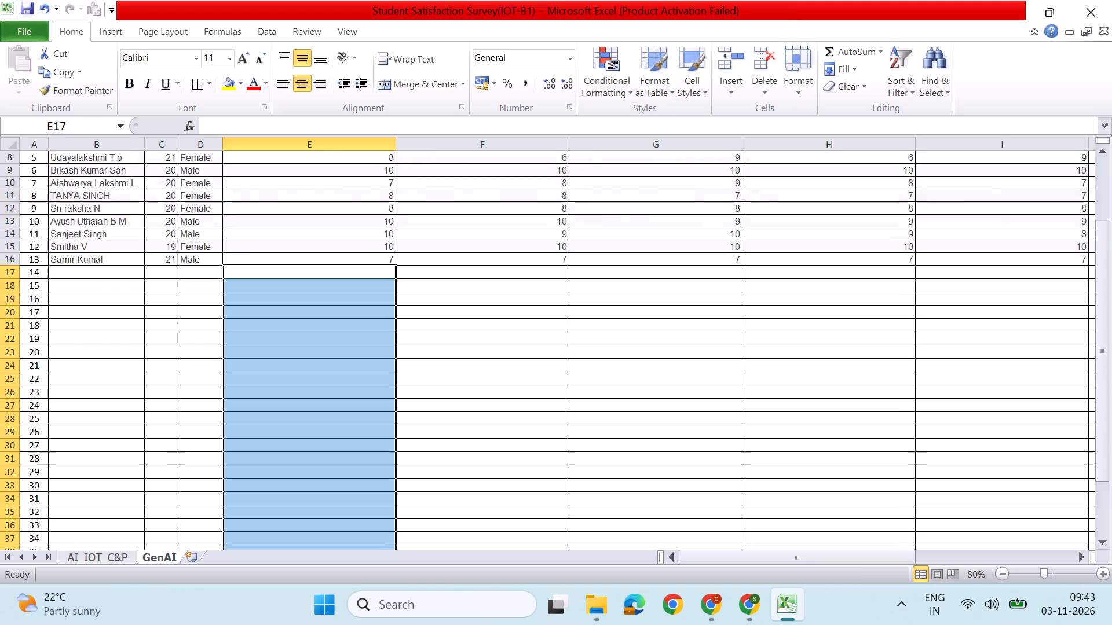
scroll(144, 519, up, 2)
Delete the AI_IOT_C&P sheet from the IOT-B1 survey workbook.
click(108, 550)
right_click(108, 550)
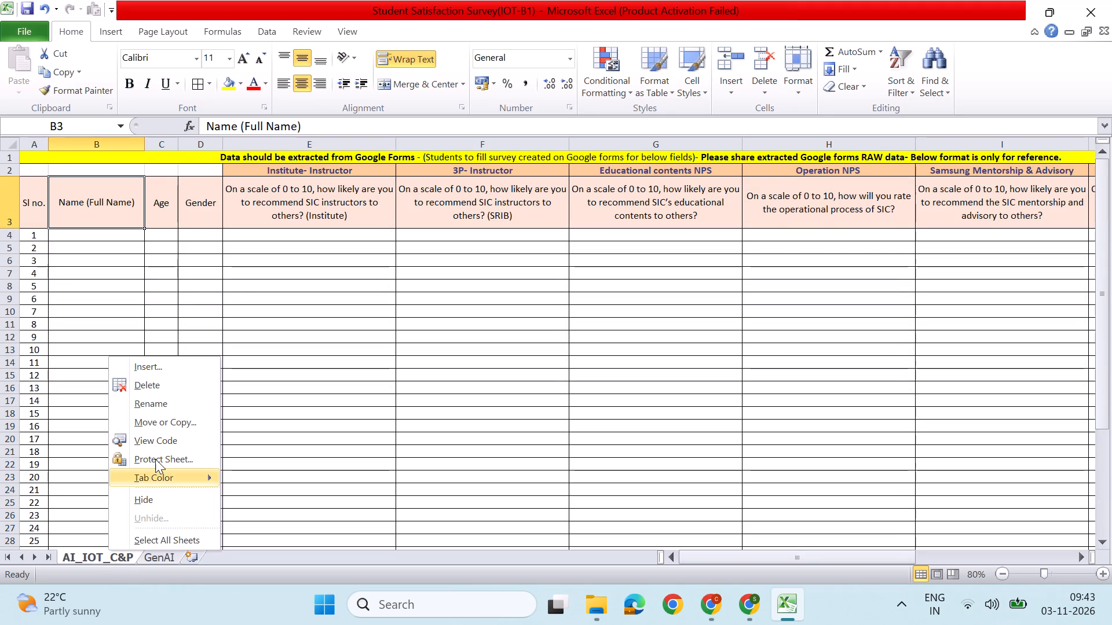
click(183, 385)
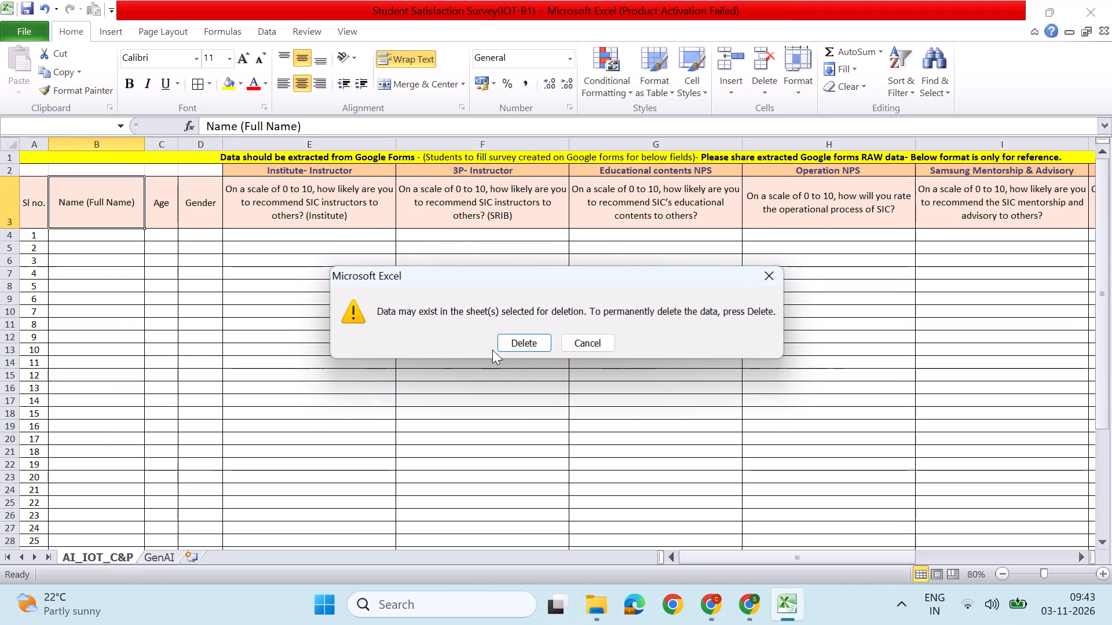
click(506, 340)
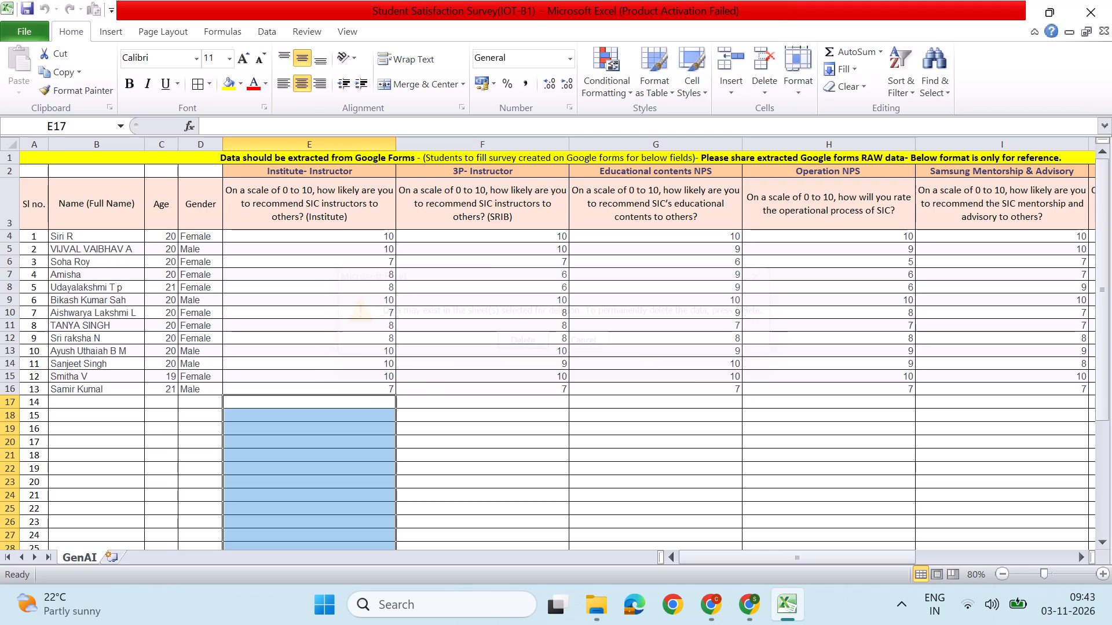
Check the completed GenAI sheet, save the IOT-B1 survey workbook and close it.
click(393, 405)
scroll(548, 402, left, 2)
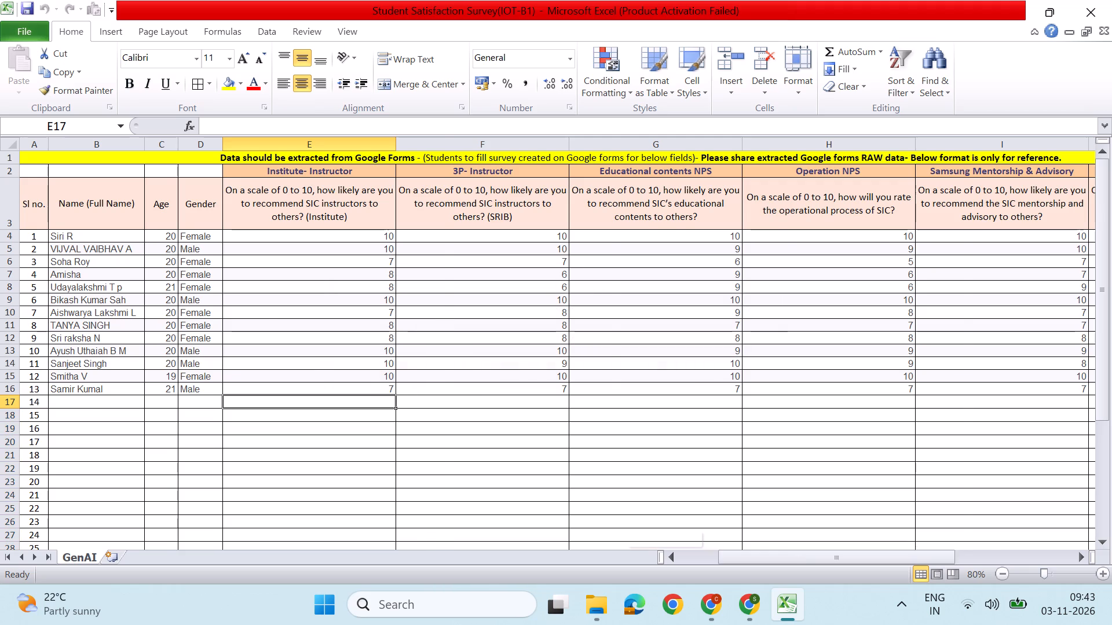
scroll(548, 402, left, 2)
scroll(548, 402, right, 4)
scroll(548, 402, up, 7)
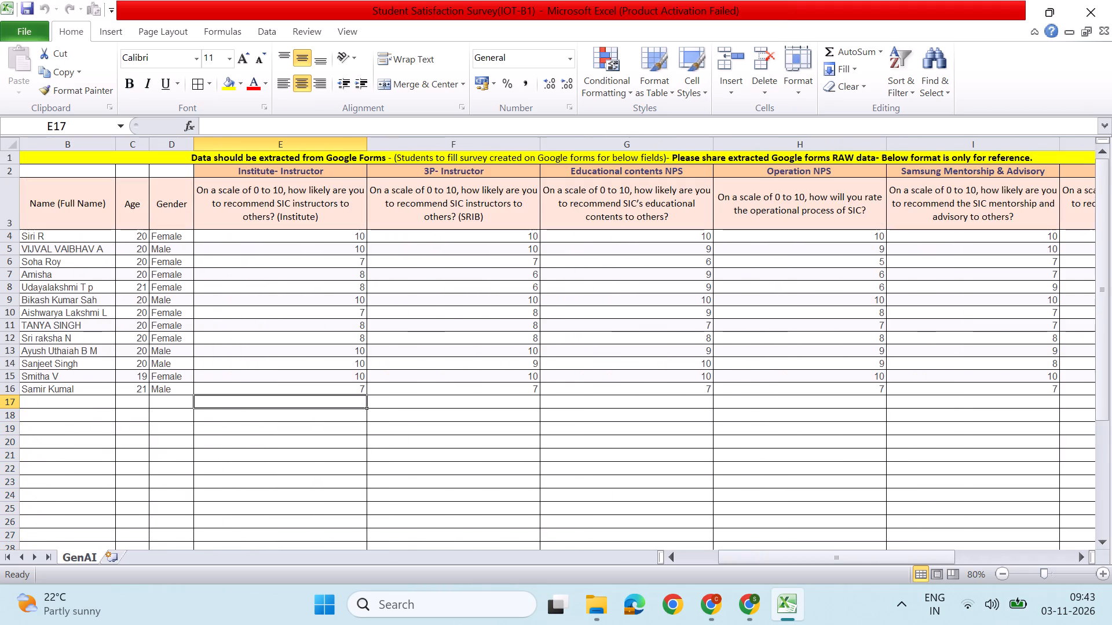
key(ctrl+s)
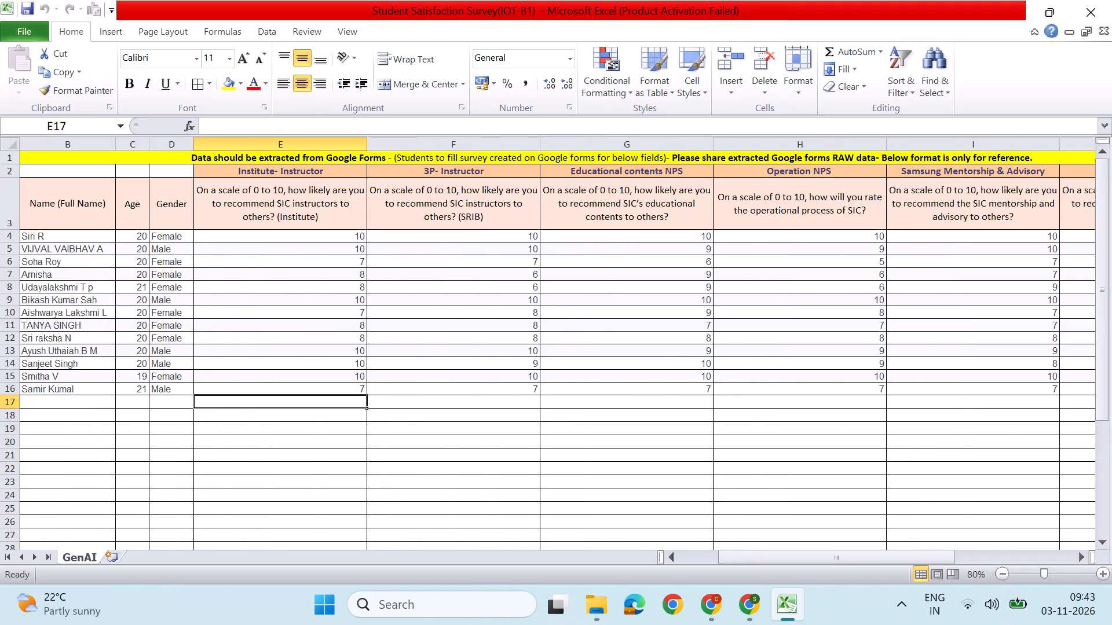
click(1111, 0)
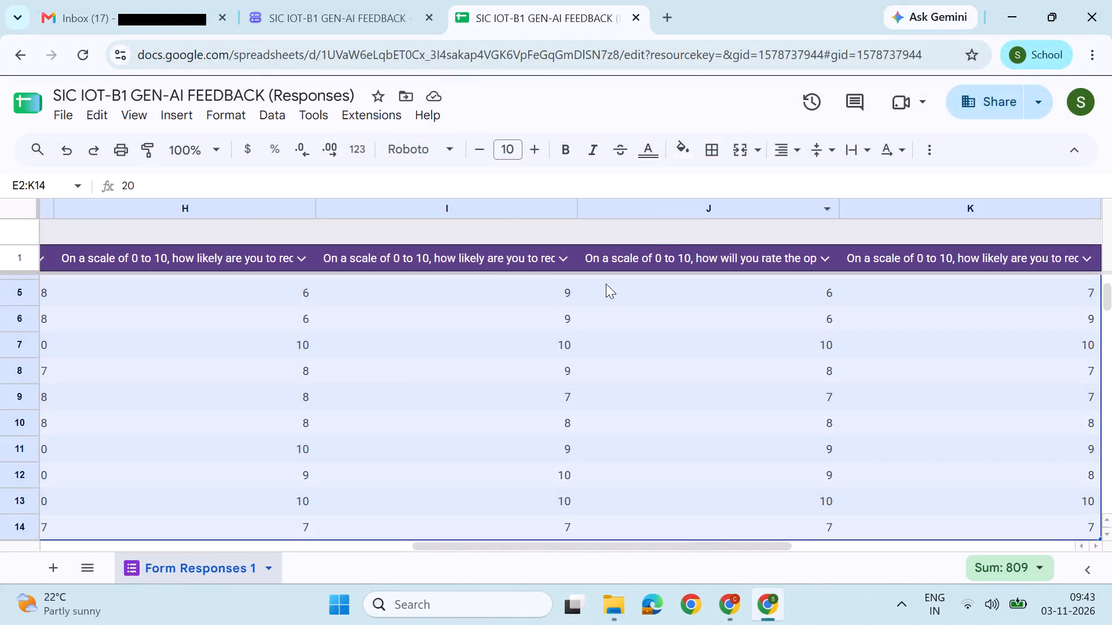
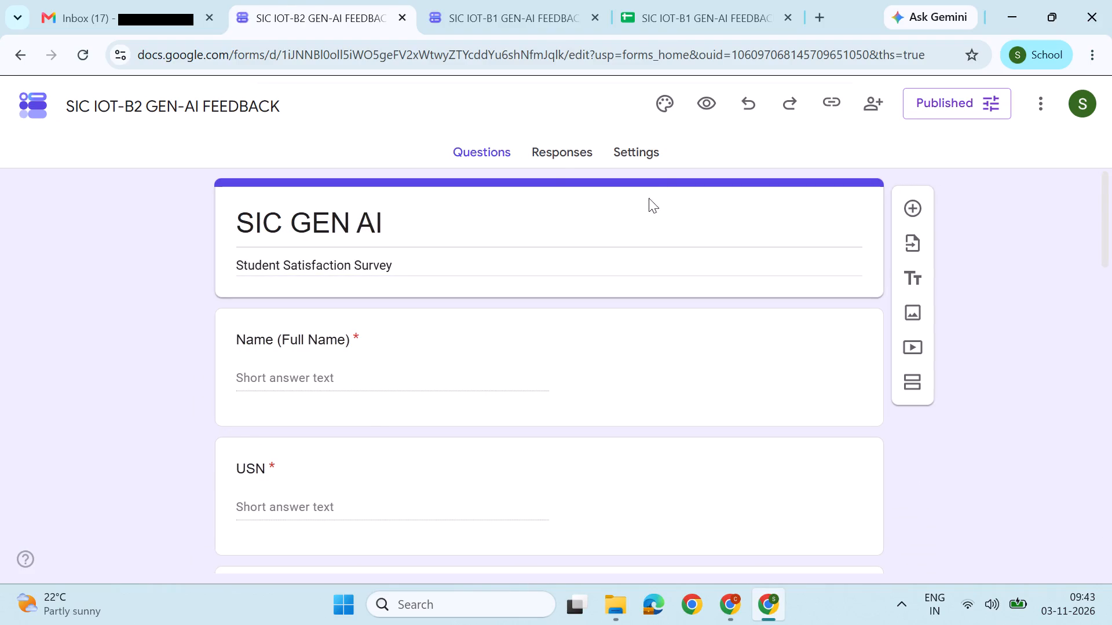
Link the SIC IOT-B2 GEN-AI FEEDBACK form responses to a new spreadsheet.
click(571, 148)
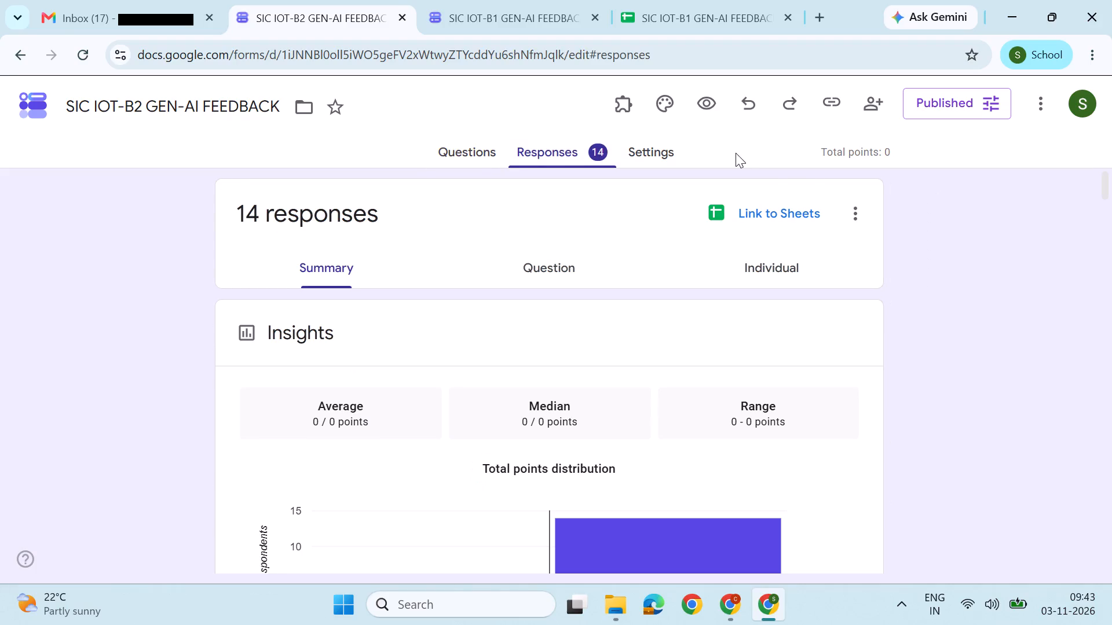
click(755, 214)
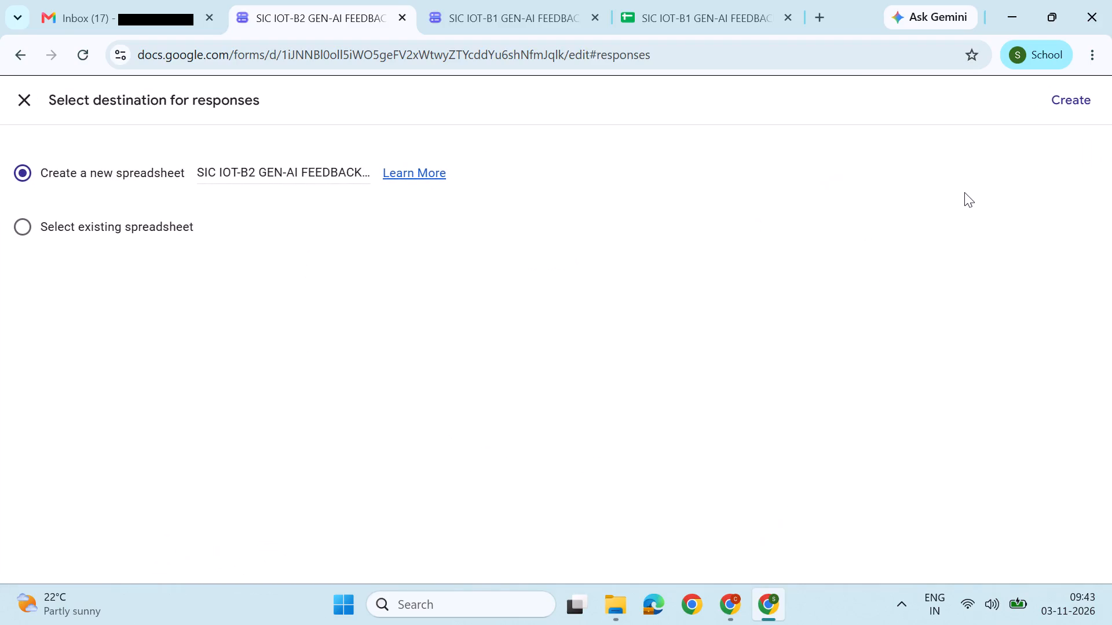
click(1077, 109)
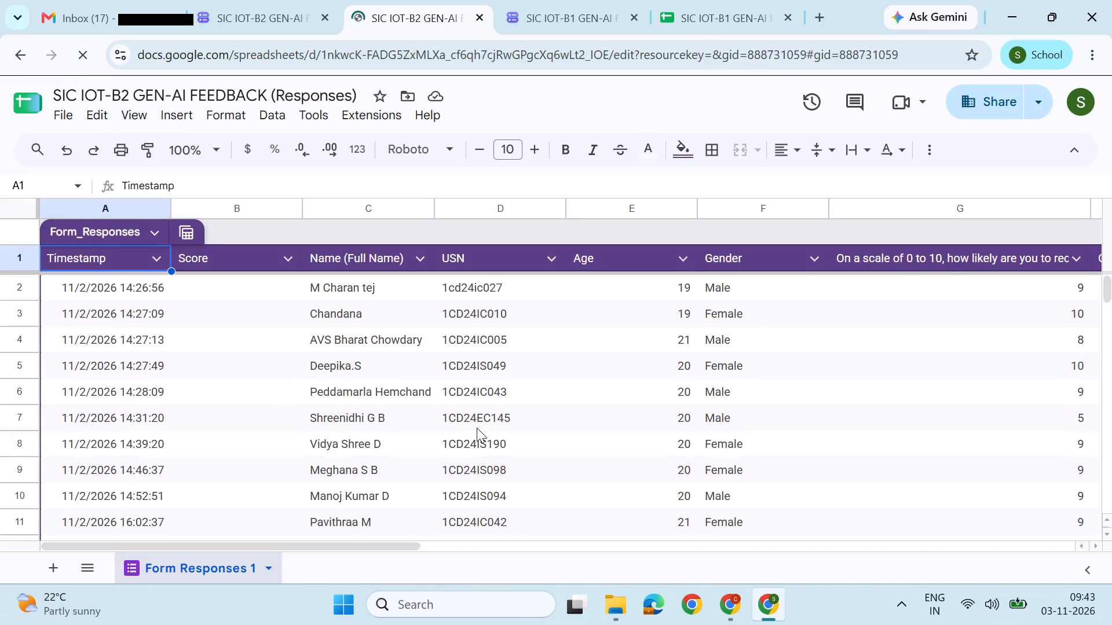
Copy all student names, C2 to C15, from the IOT-B2 response sheet.
scroll(477, 428, down, 2)
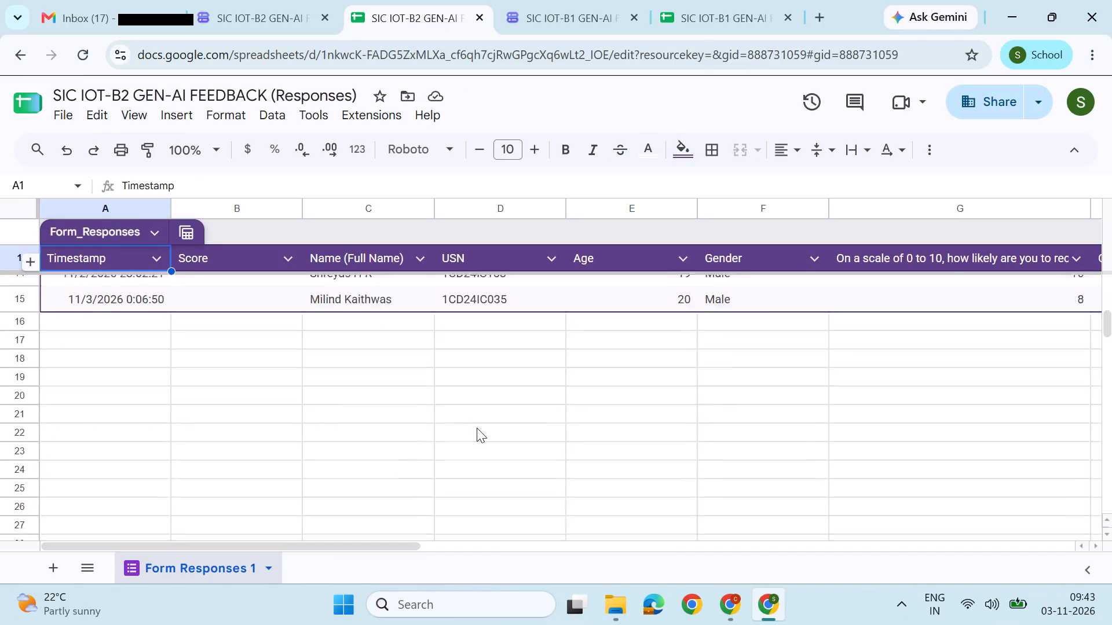
scroll(477, 428, up, 3)
click(347, 293)
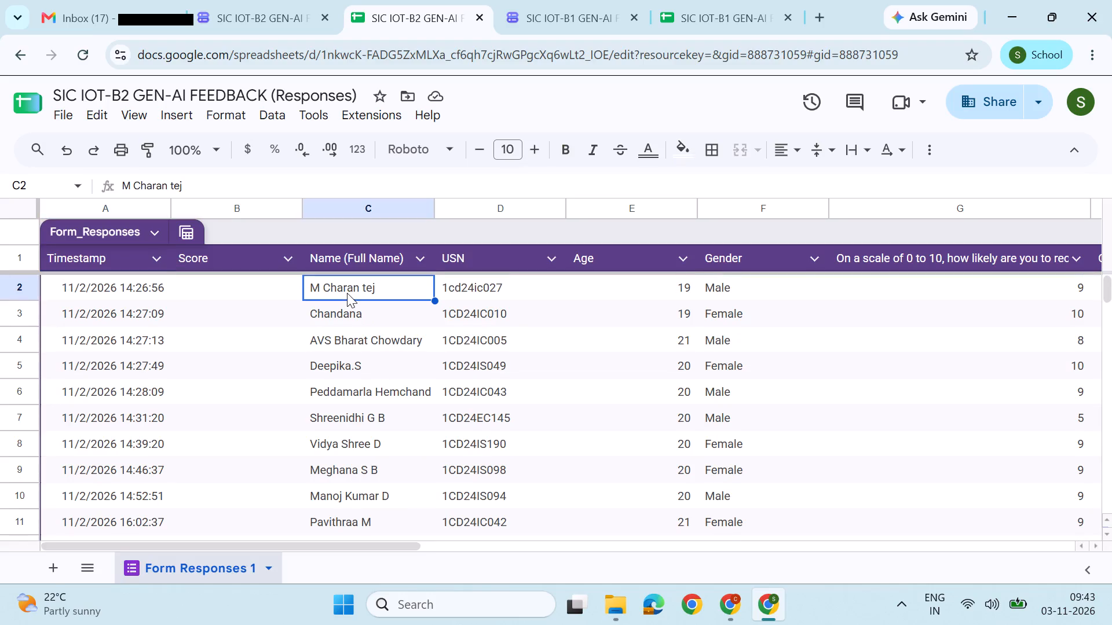
key(ctrl+shift+Down)
key(ctrl+c)
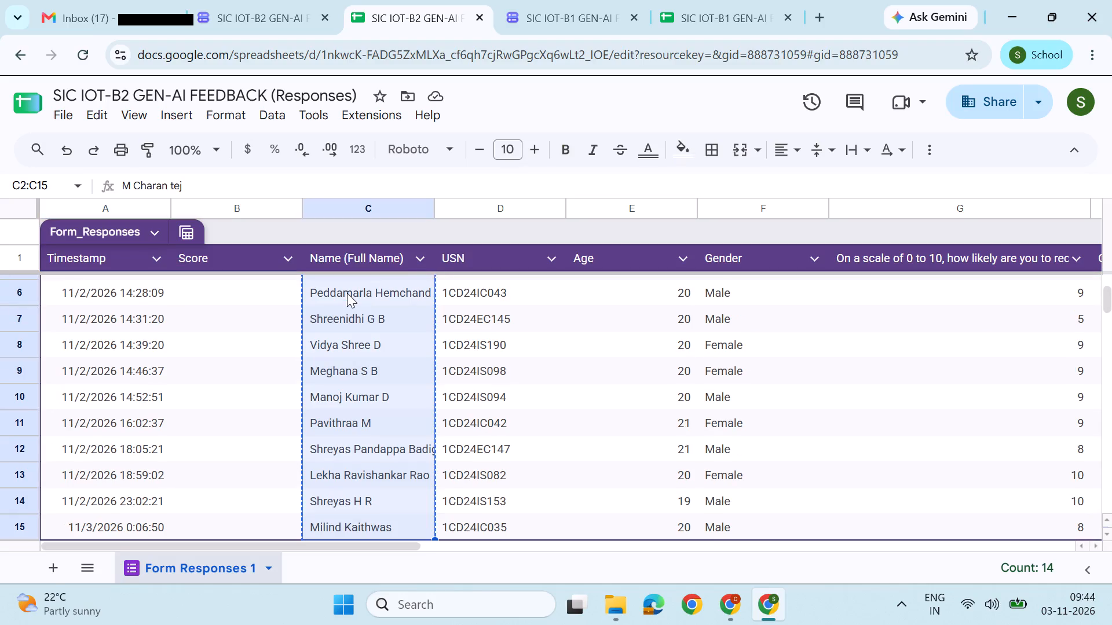
Switch to File Explorer, open Student Satisfaction Survey(IOT-B2) from the IOT-B2 folder in Excel, and enable editing.
key(alt+Tab)
key(alt+Tab)
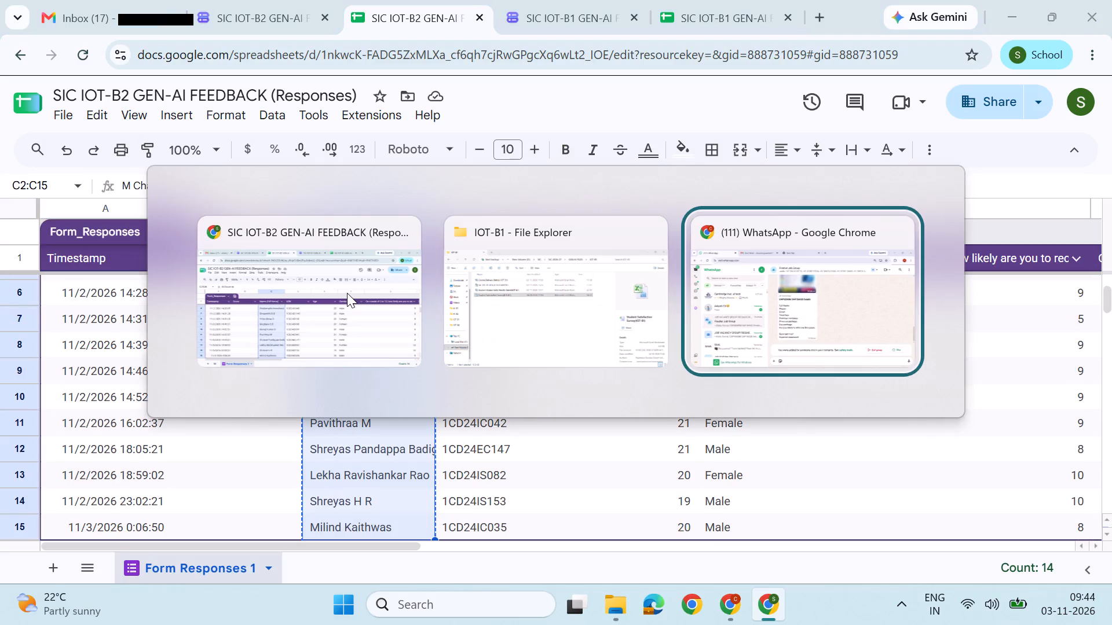
key(alt+Tab)
key(alt+Tab)
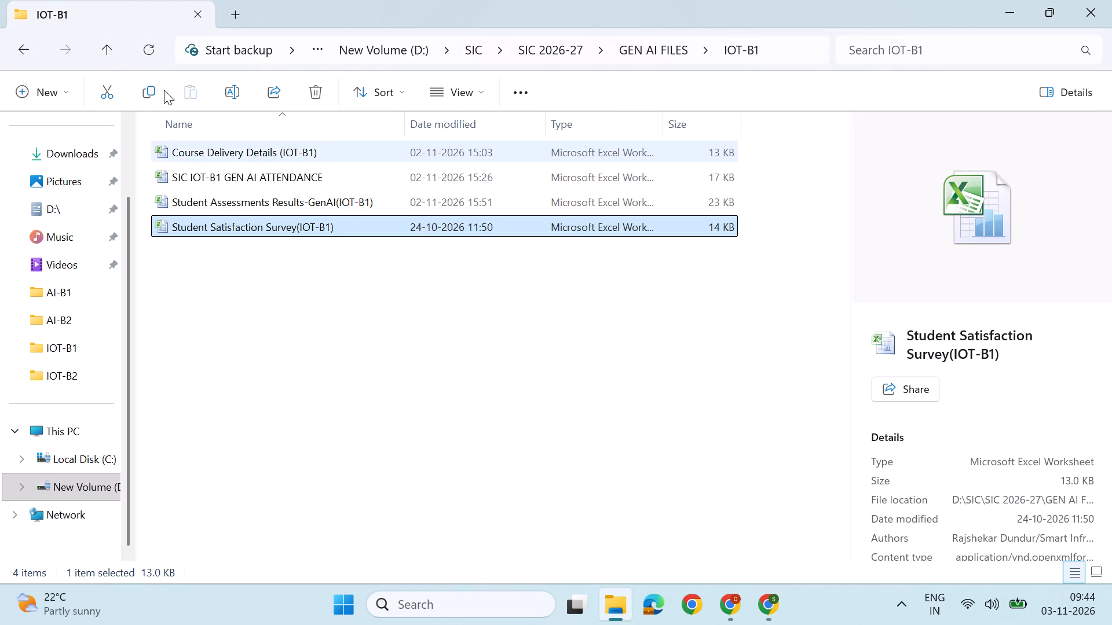
click(105, 54)
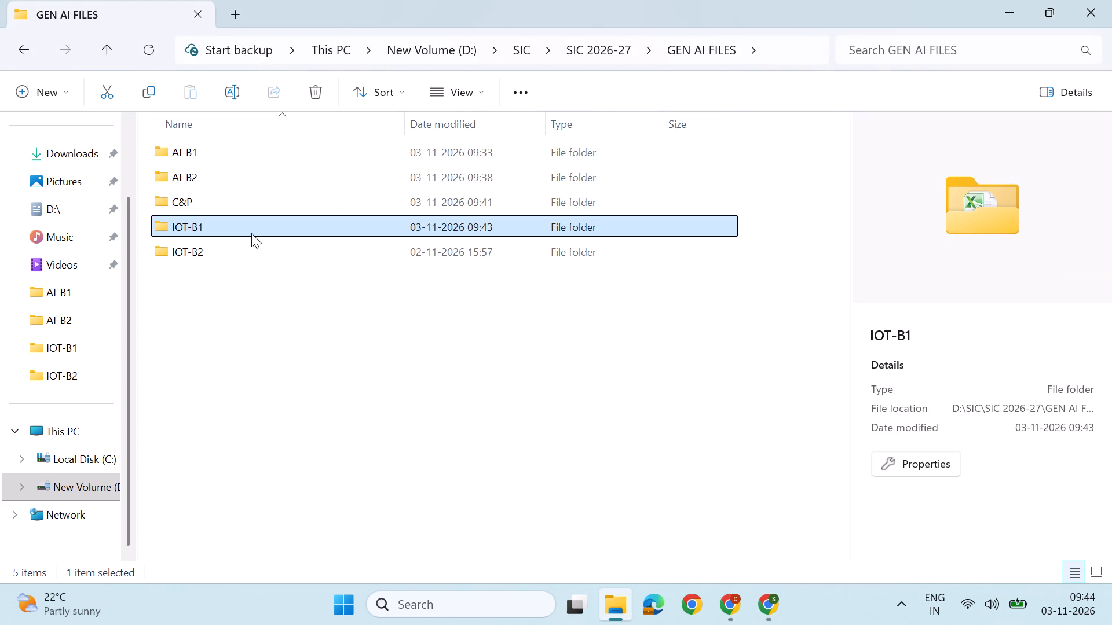
double_click(275, 256)
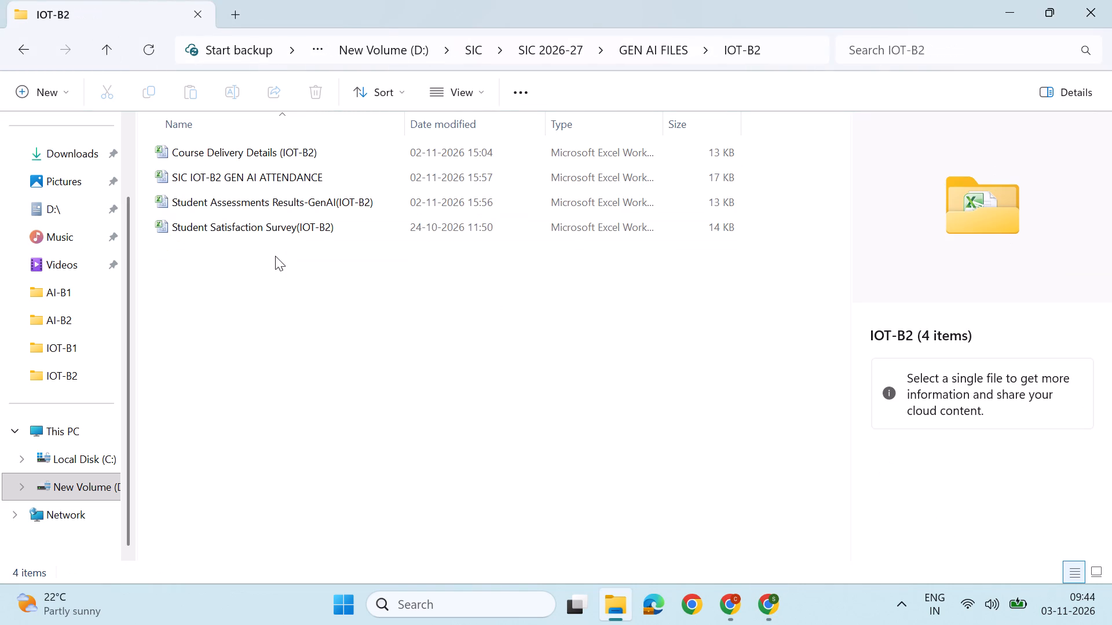
double_click(270, 225)
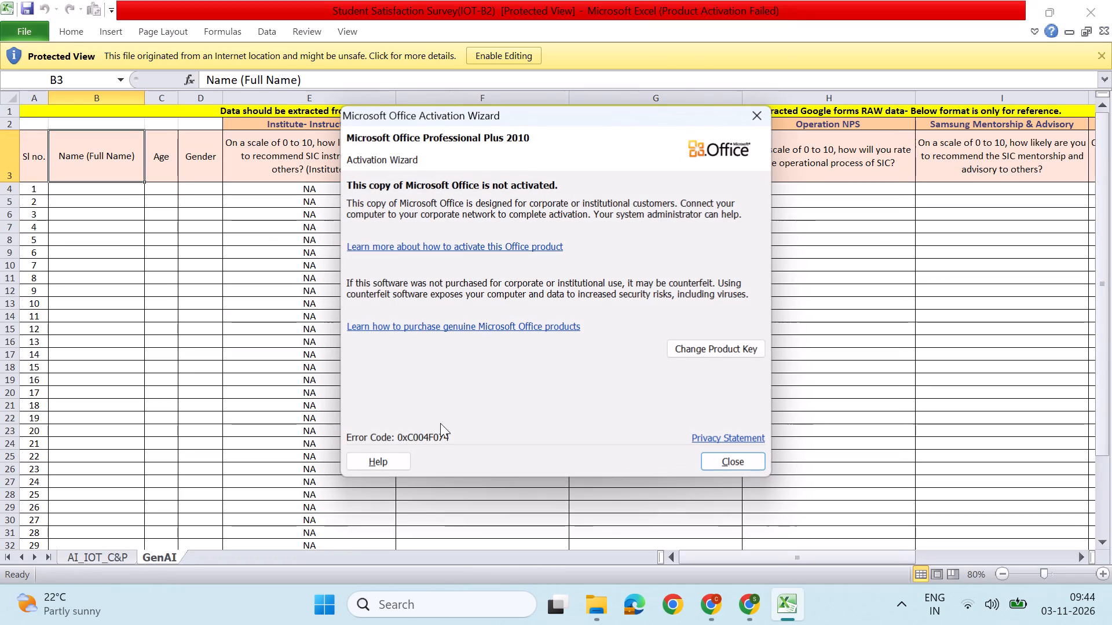
click(746, 455)
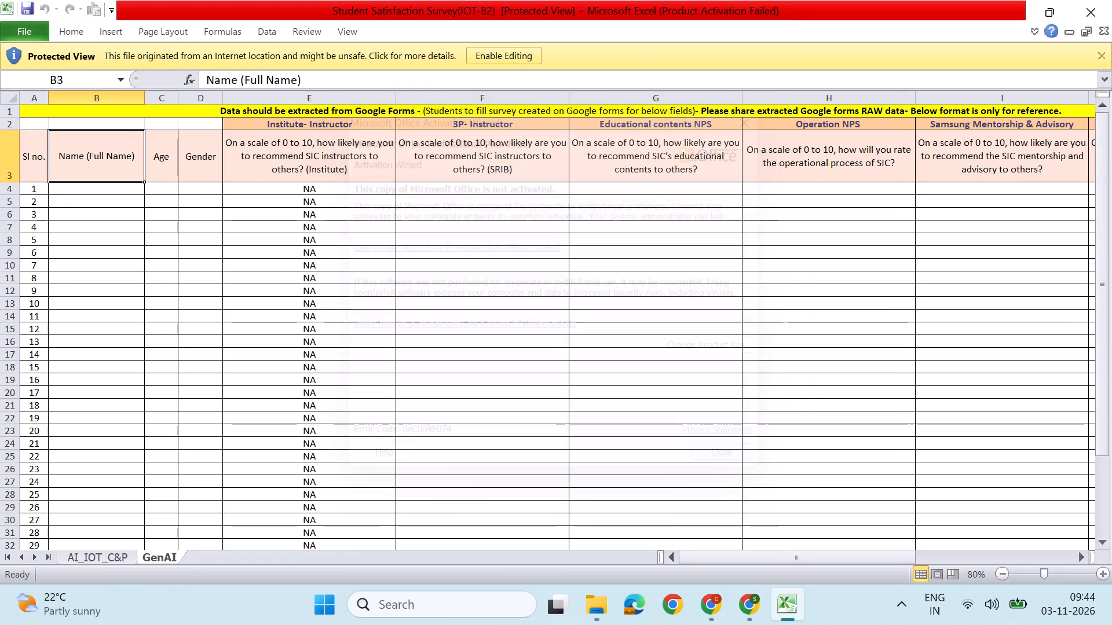
click(510, 62)
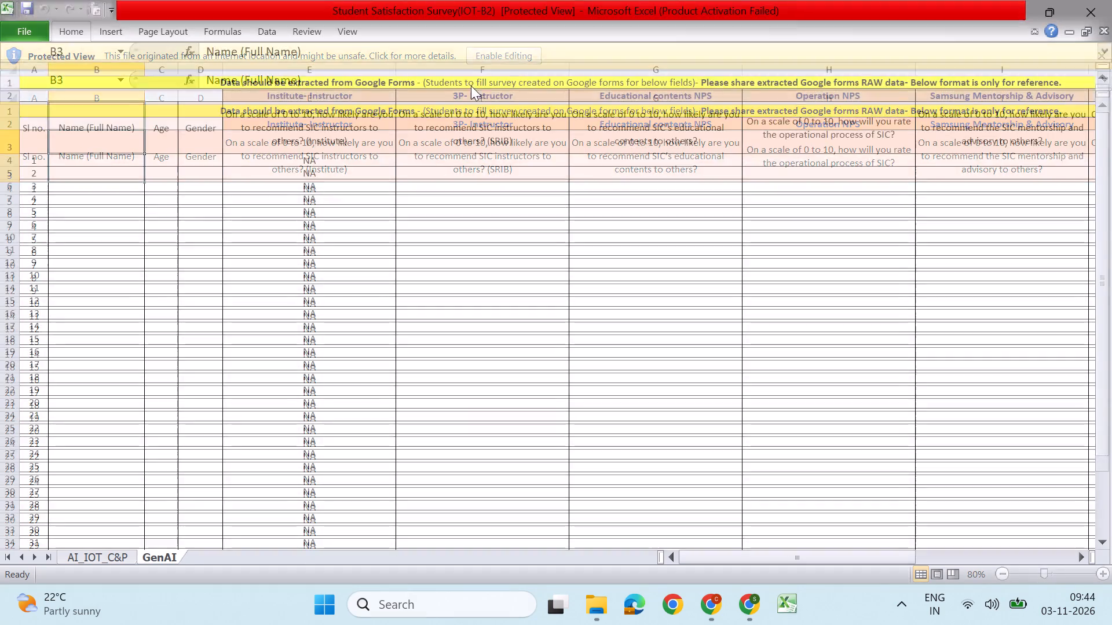
Paste the copied names into the GenAI sheet's Name (Full Name) column, starting at B4.
click(109, 242)
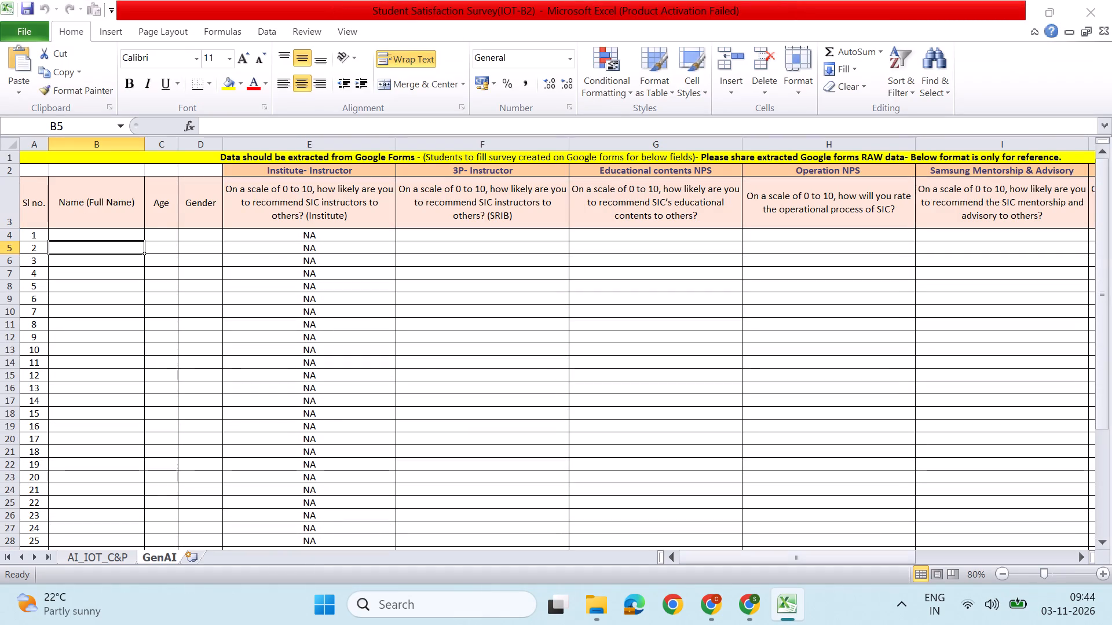
key(Up)
key(ctrl+v)
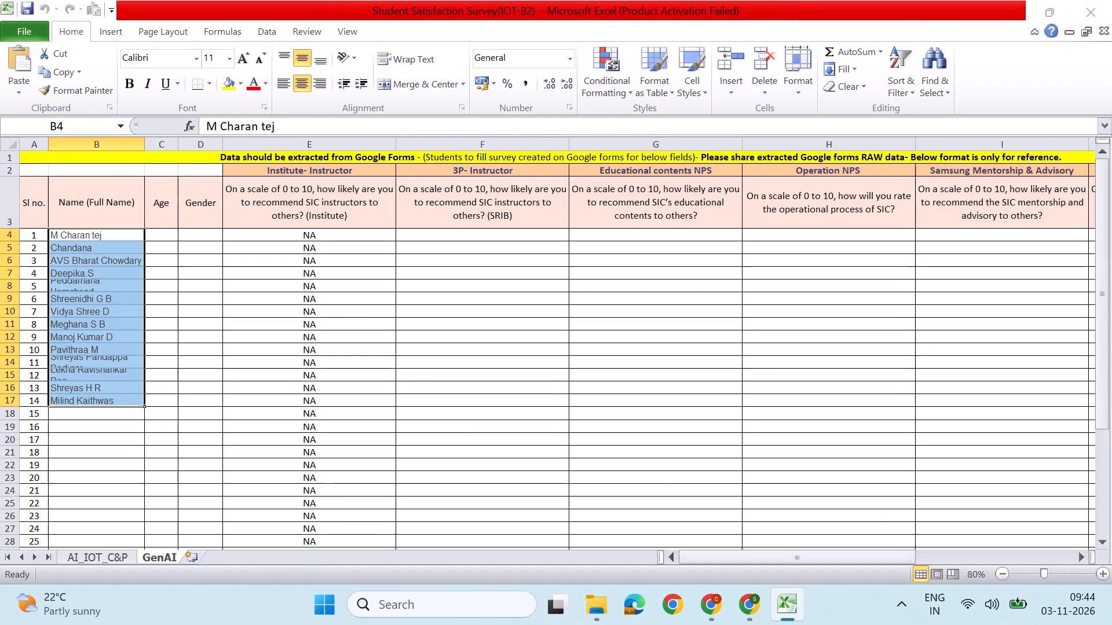
Copy the age, gender and rating responses, E2 to K15, from the IOT-B2 response sheet into the GenAI sheet starting at C4.
click(167, 237)
key(alt+Tab)
key(alt+Tab)
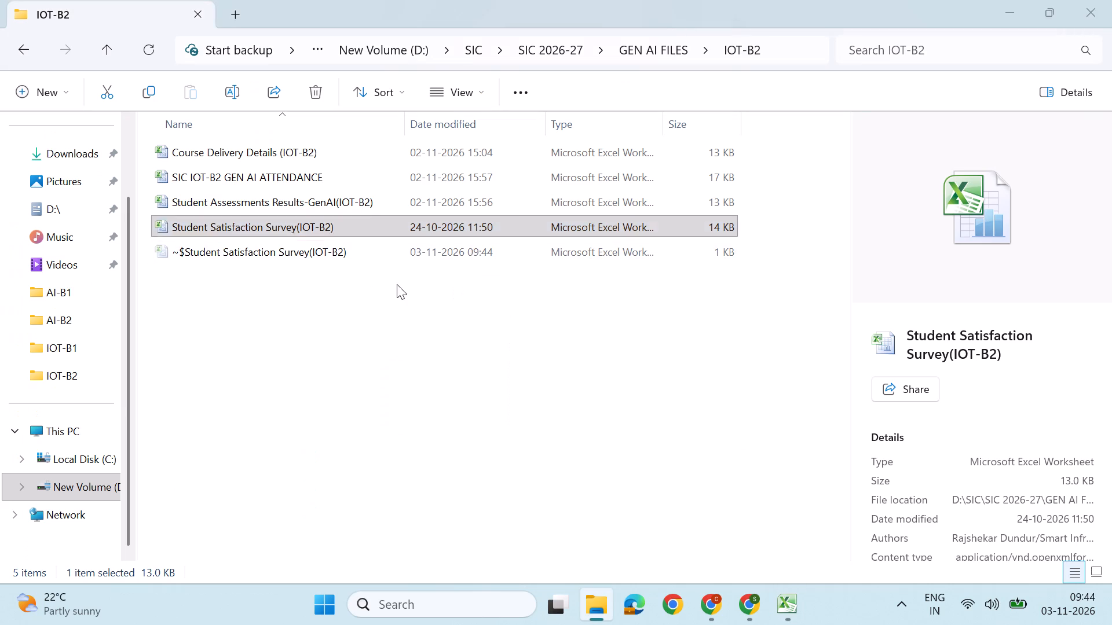
key(alt+Tab)
scroll(463, 313, up, 4)
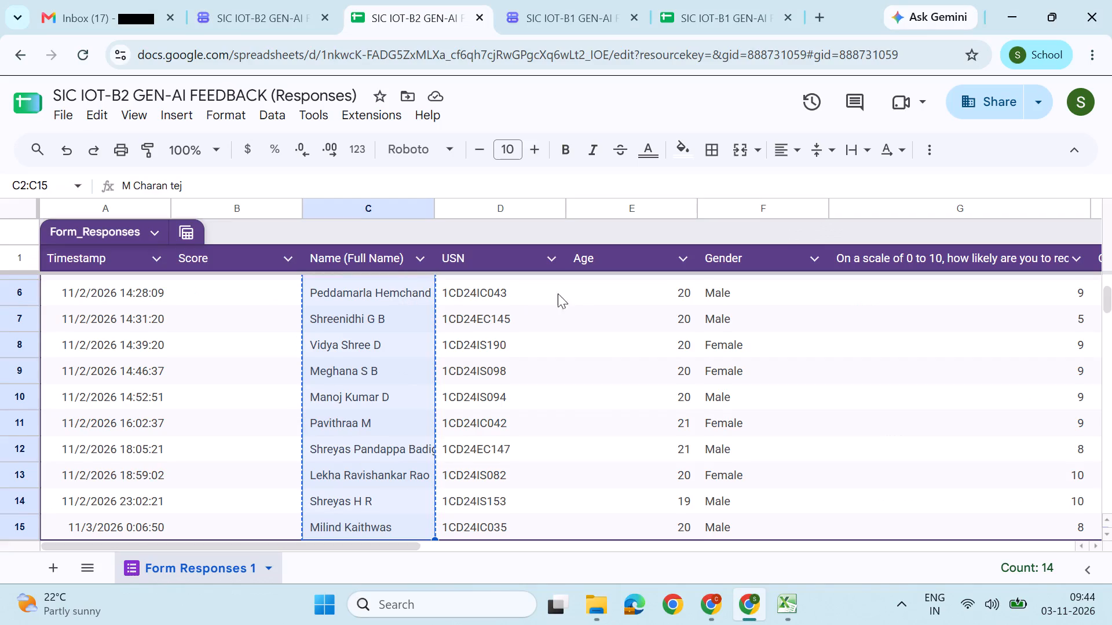
click(623, 291)
key(Up)
key(Down)
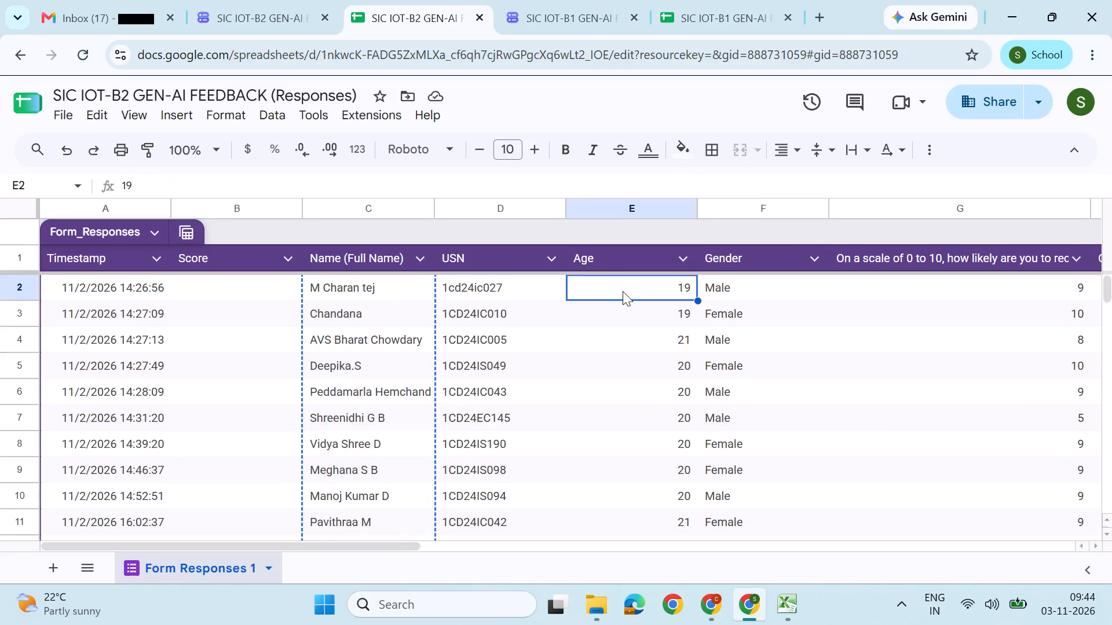
key(ctrl+shift+Down)
key(ctrl+shift+Right)
key(ctrl+c)
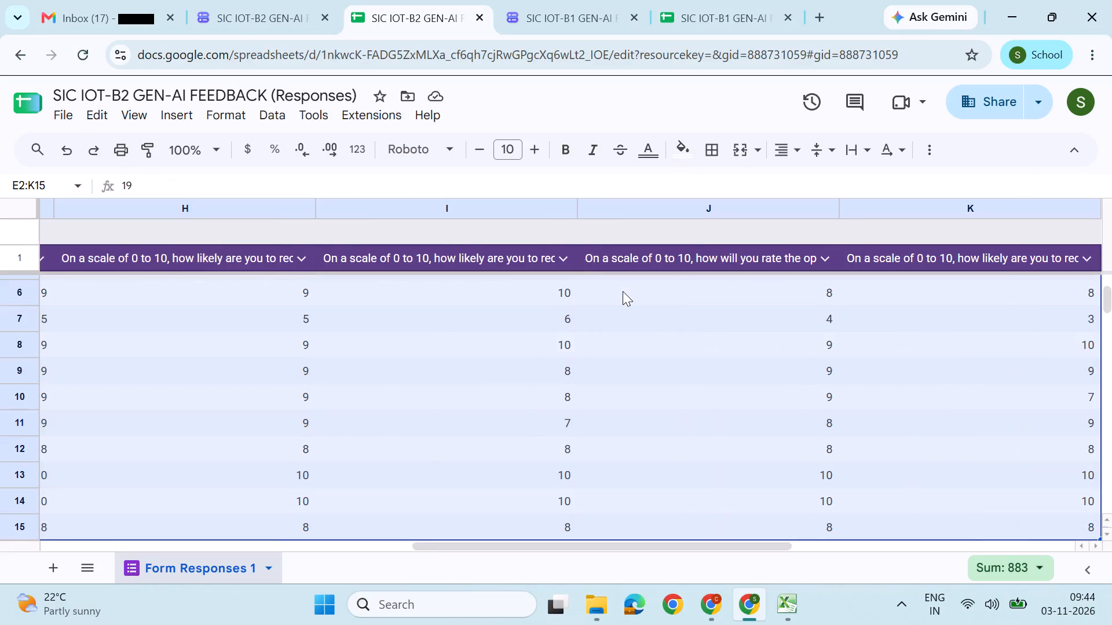
key(alt+Tab)
key(alt+Tab)
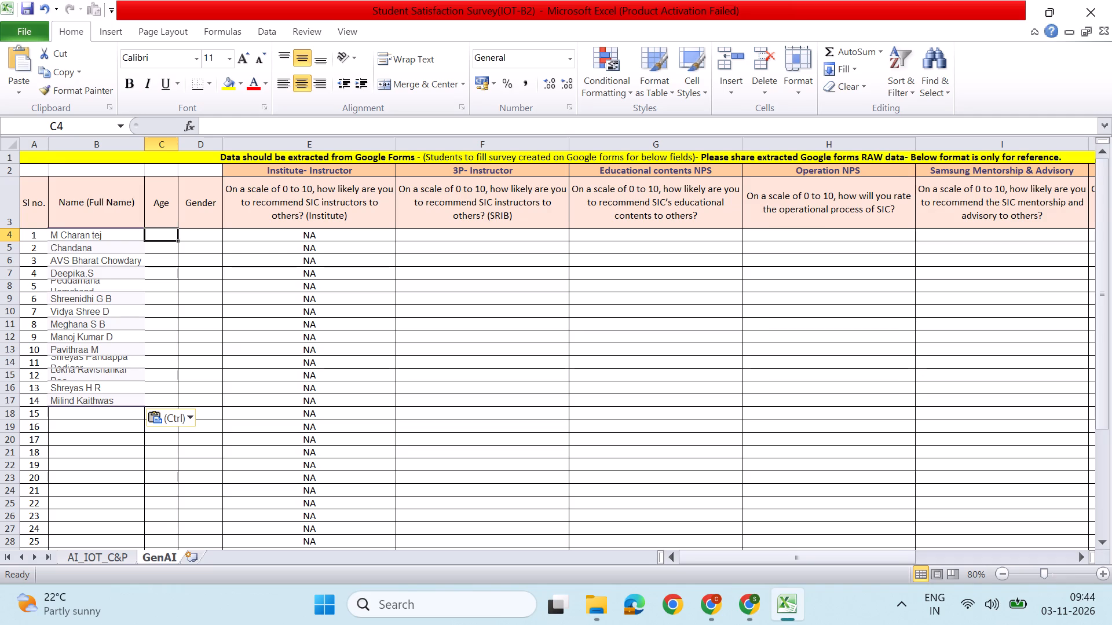
key(ctrl+v)
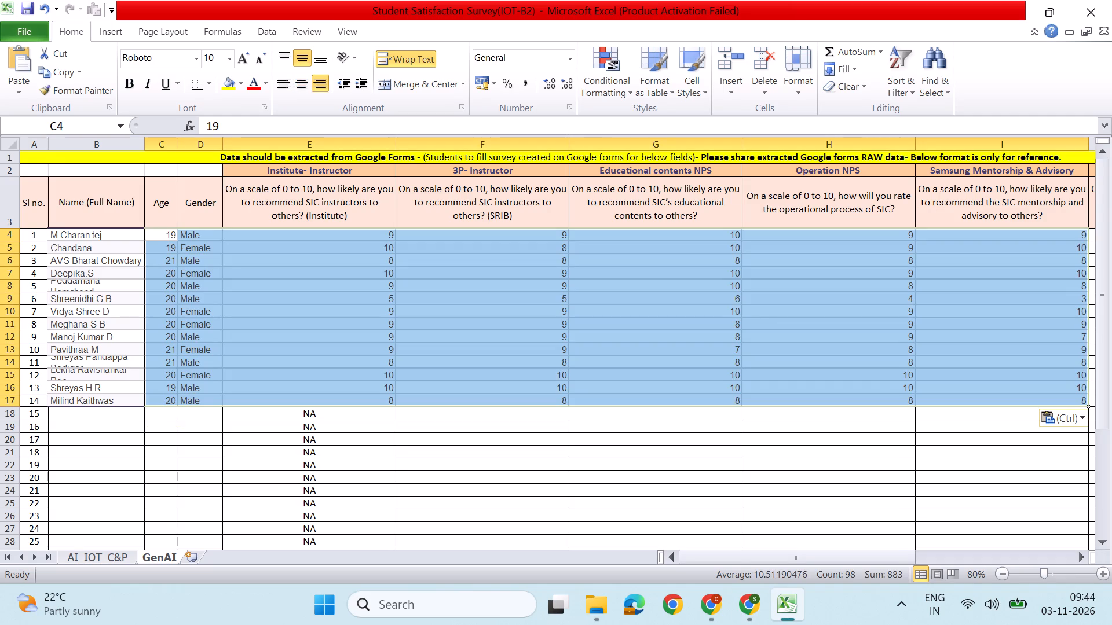
Clear the leftover NA entries in the Institute- Instructor column from E18 downward.
click(321, 418)
key(shift+Down)
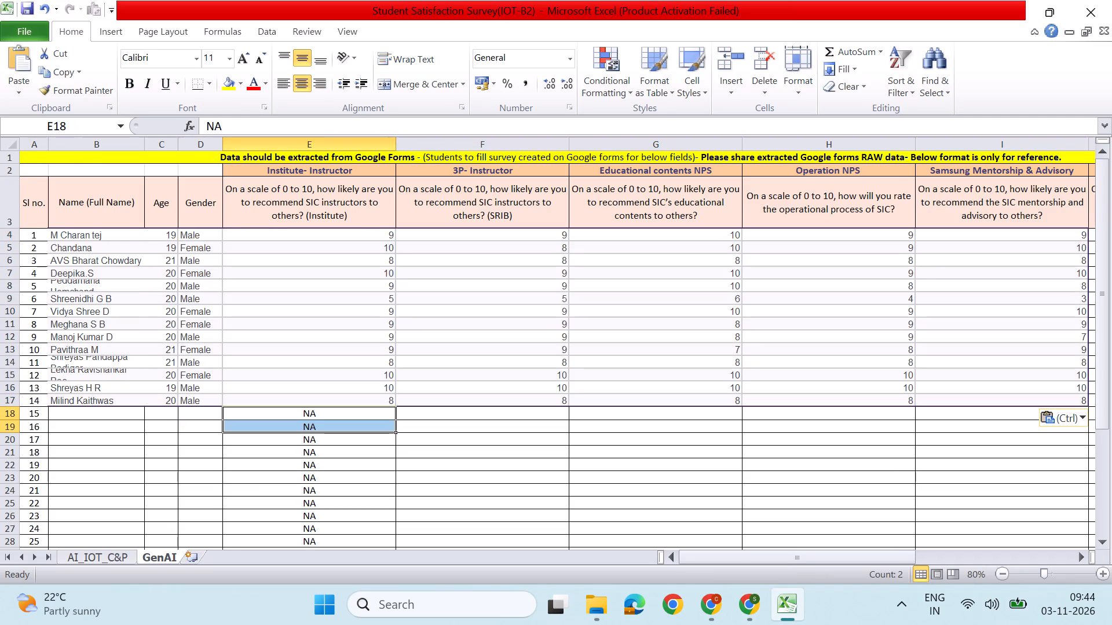
key(ctrl+shift+Down)
key(Delete)
scroll(321, 418, up, 5)
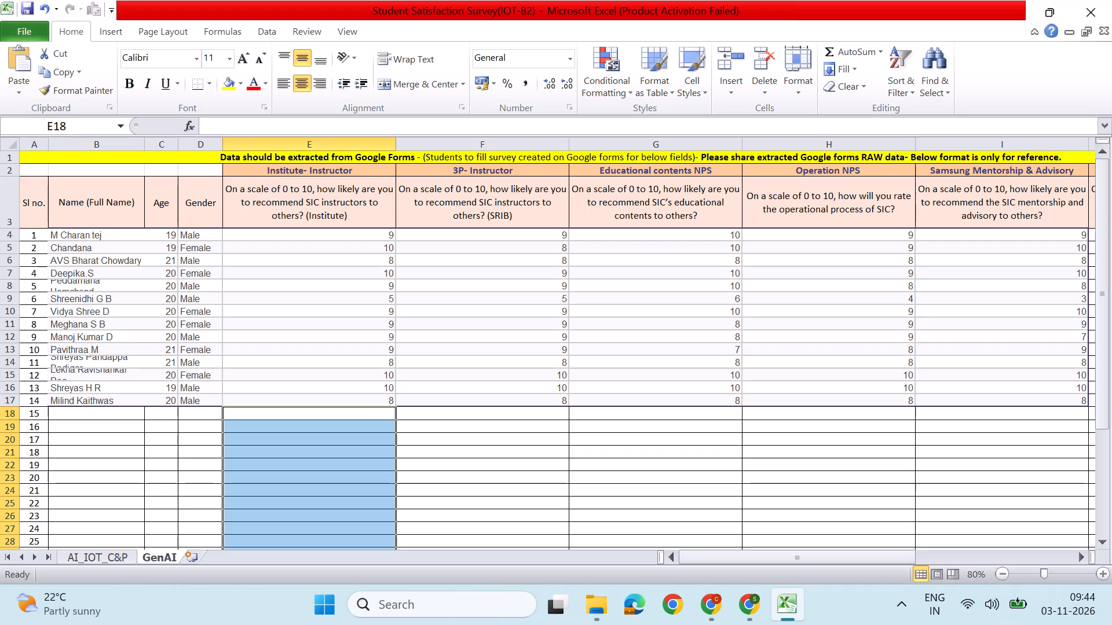
Copy the Institute- Instructor ratings, E4 to E17, into the SIC-NPS column starting at J4.
scroll(513, 394, left, 1)
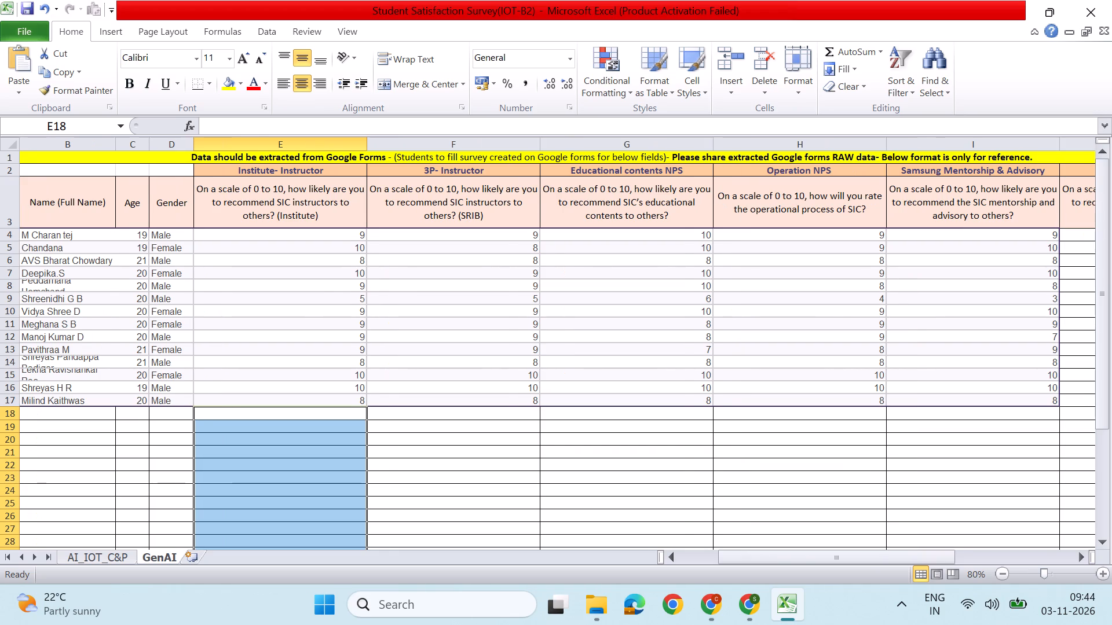
click(341, 235)
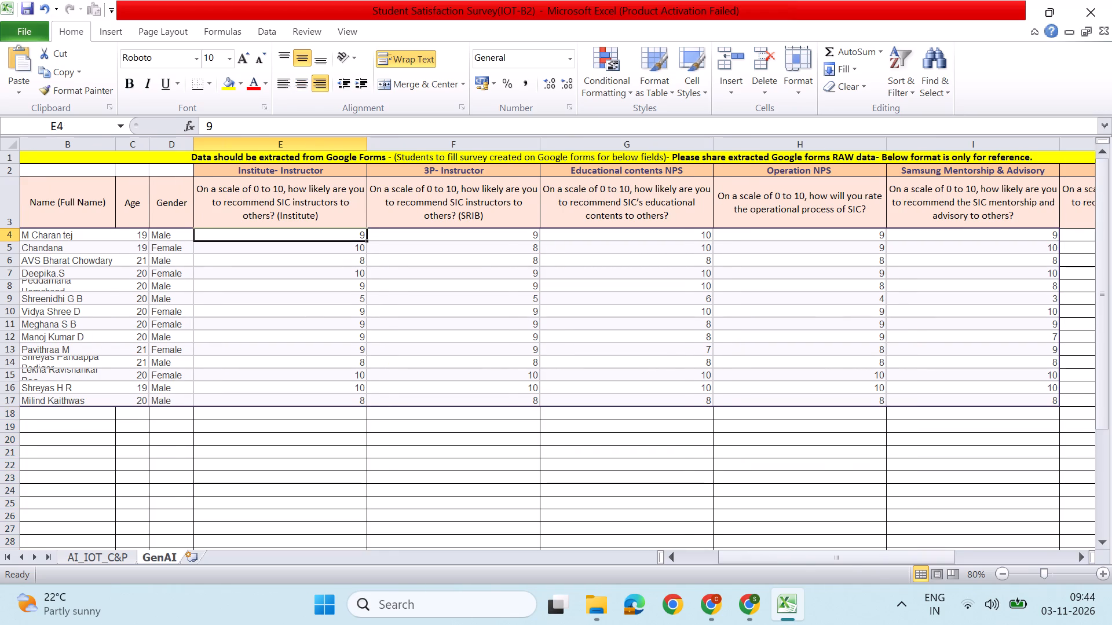
key(ctrl+shift+Down)
key(ctrl+c)
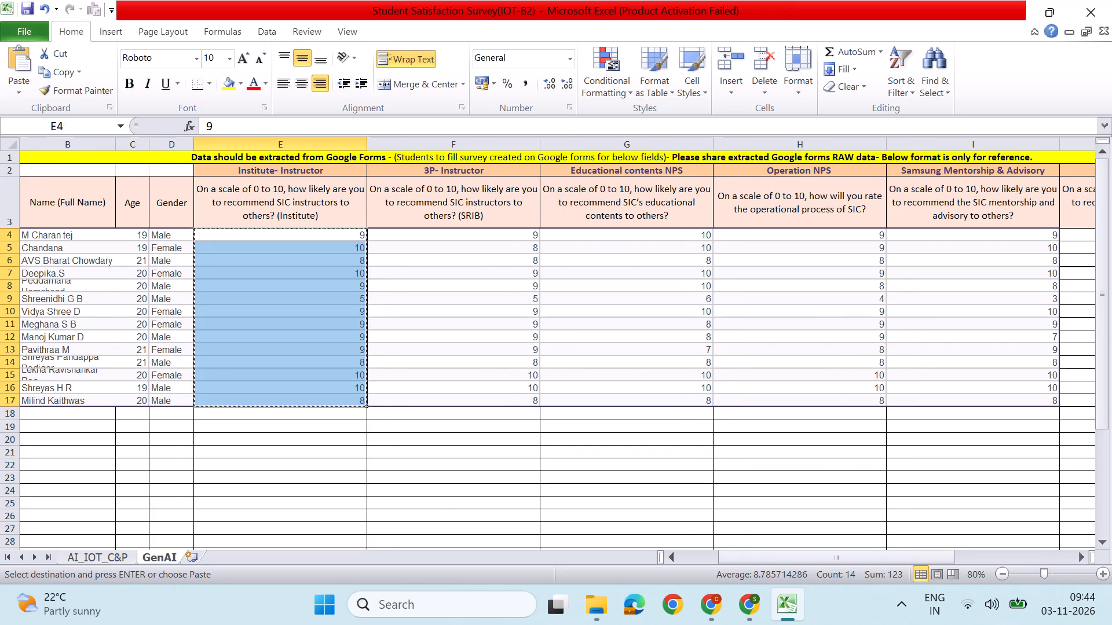
scroll(803, 282, left, 4)
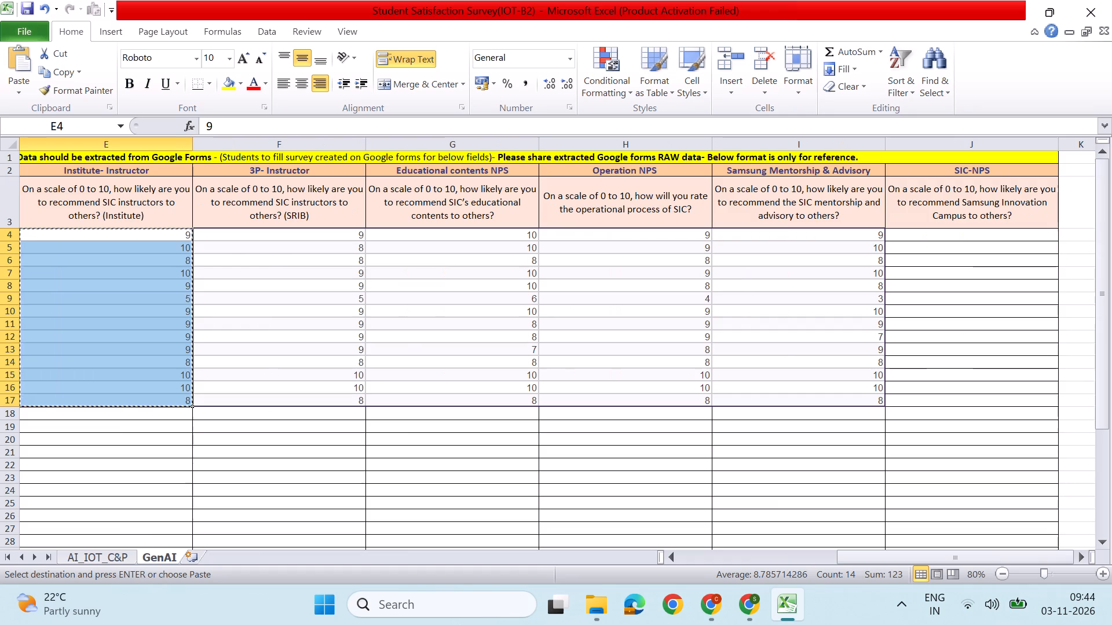
click(943, 242)
key(Up)
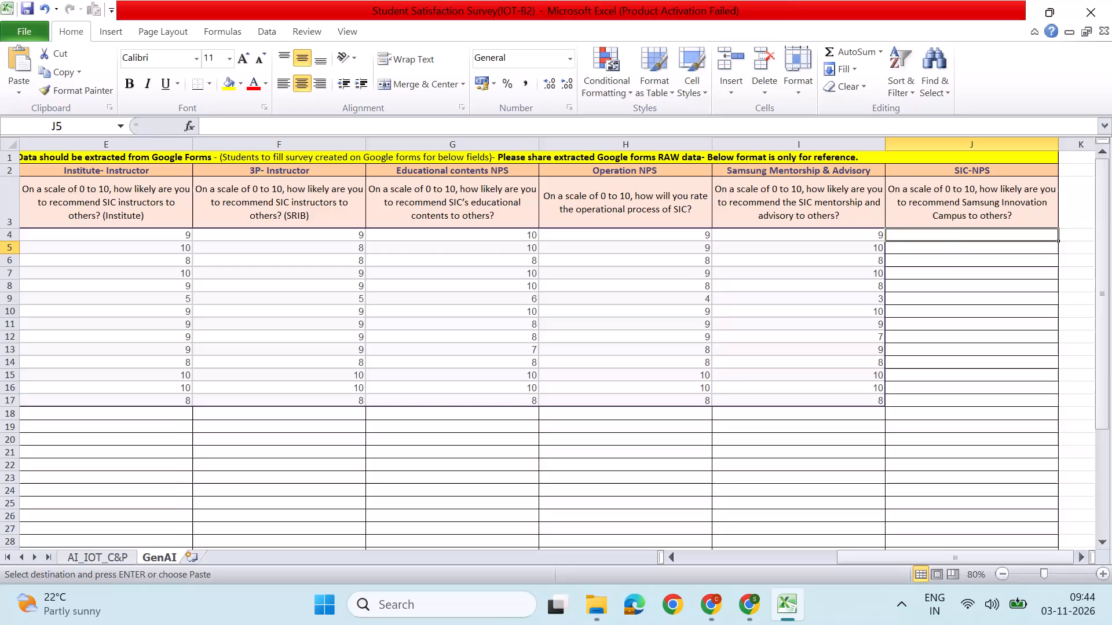
key(ctrl+v)
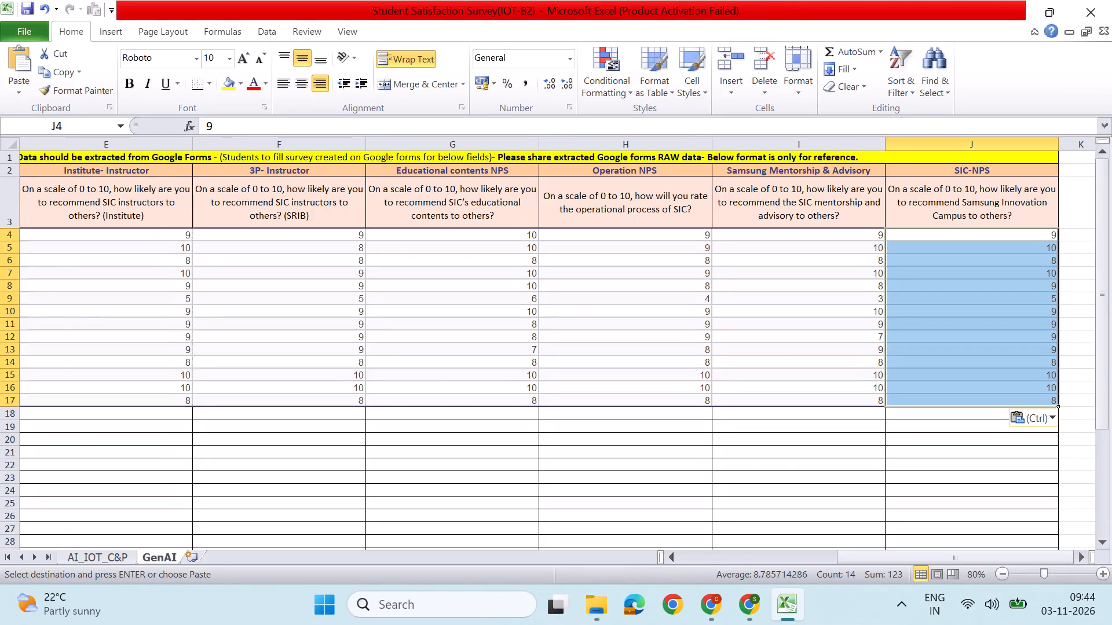
Apply all borders to the entire GenAI survey table.
click(635, 494)
scroll(635, 494, right, 7)
scroll(635, 494, up, 1)
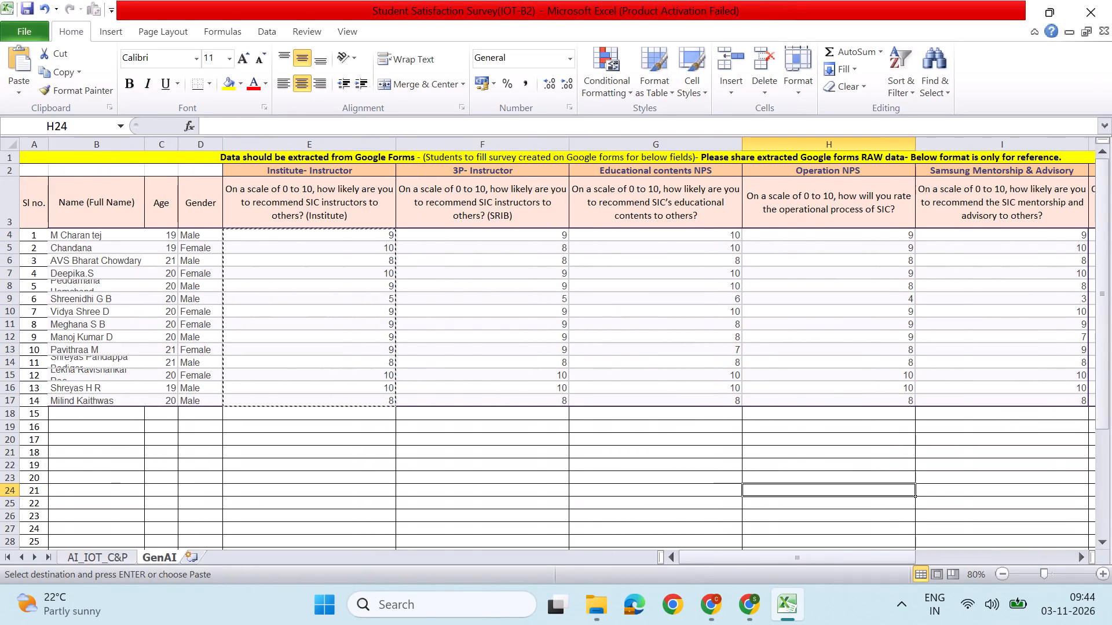
click(301, 384)
key(ctrl+a)
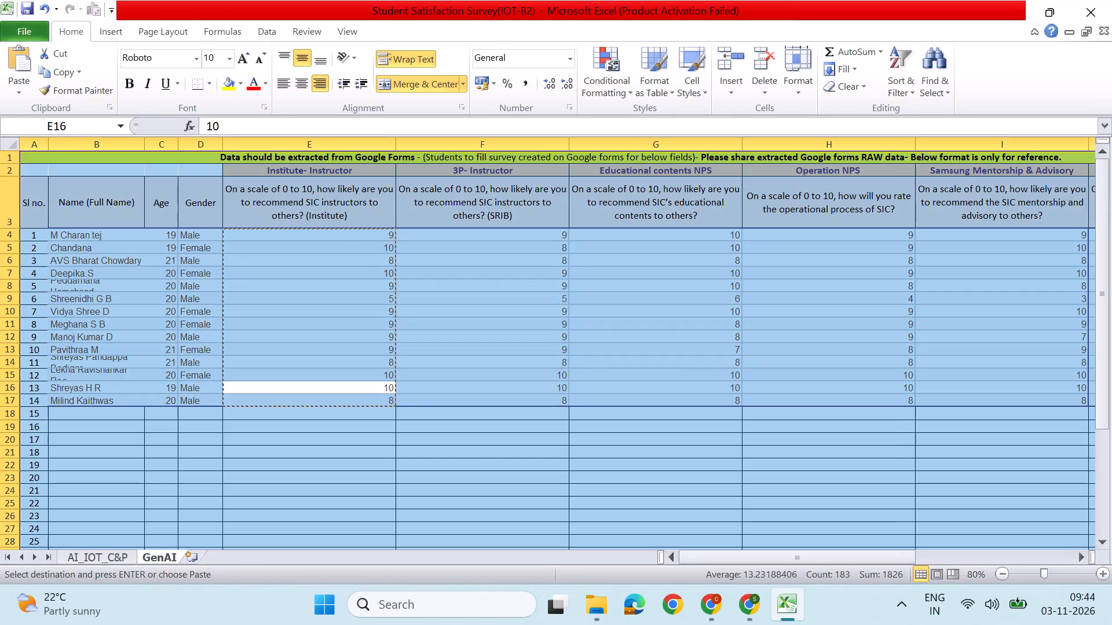
click(207, 86)
click(225, 210)
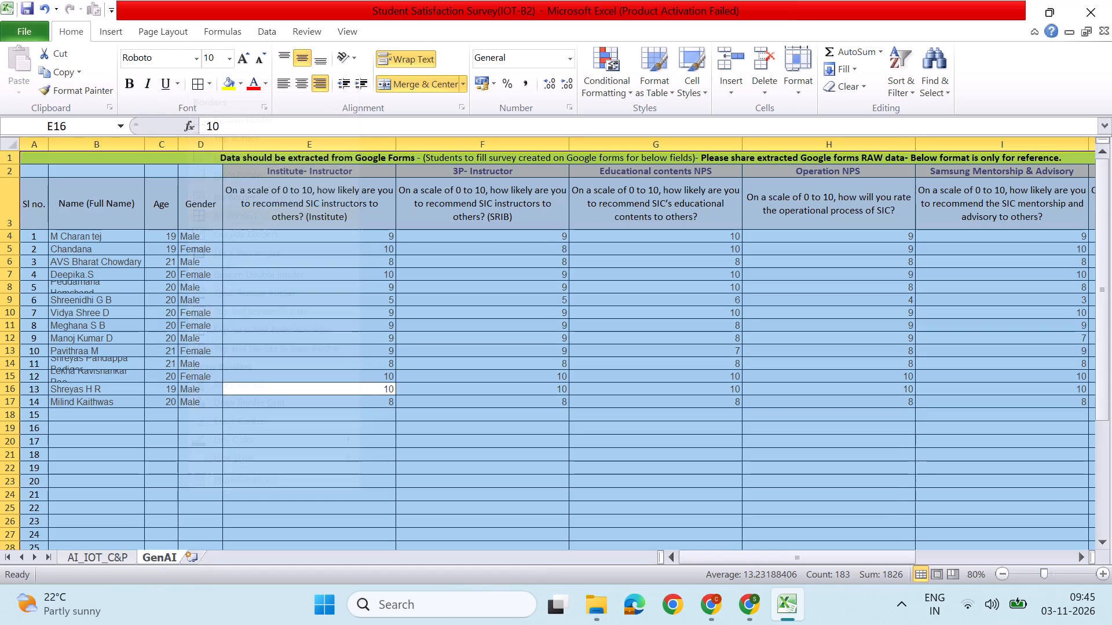
click(447, 435)
scroll(360, 416, down, 1)
scroll(360, 416, up, 2)
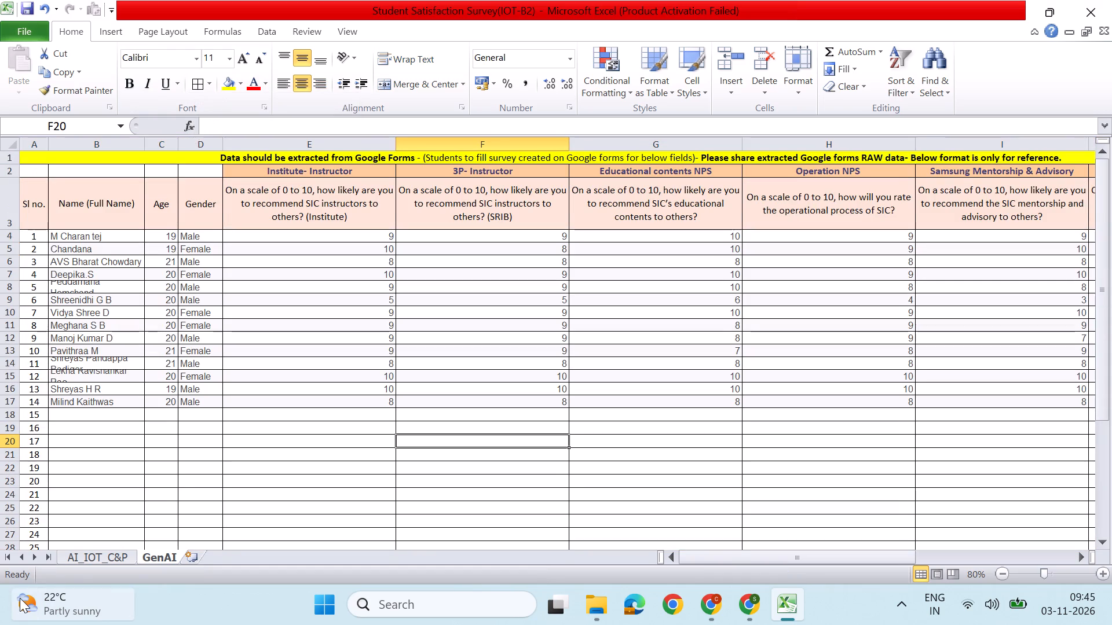
Delete the AI_IOT_C&P sheet from the IOT-B2 survey workbook.
right_click(86, 556)
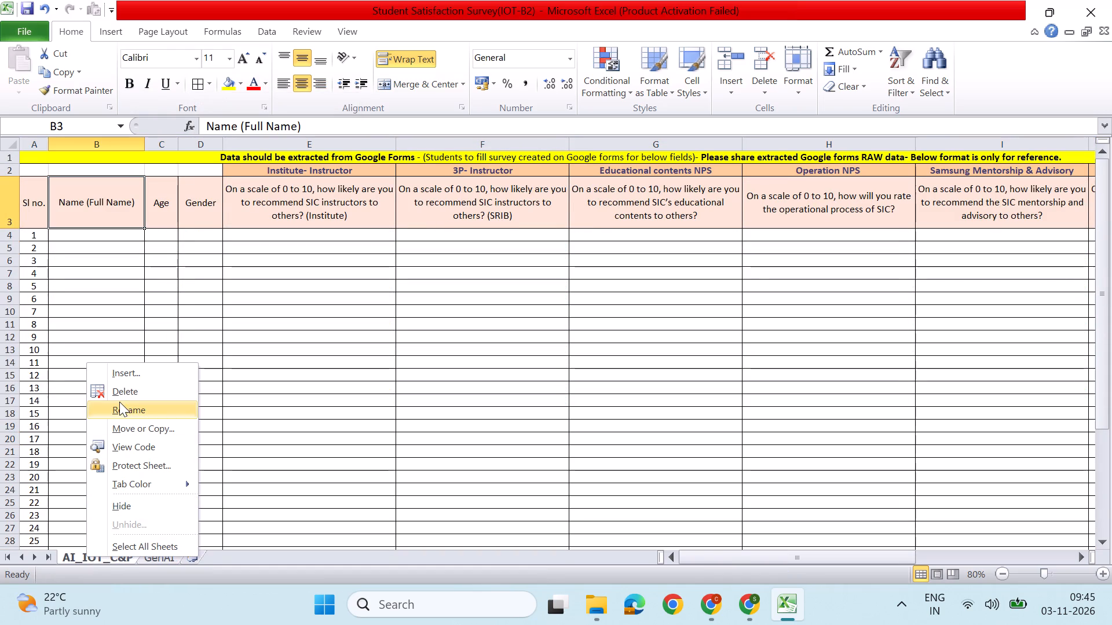
click(128, 399)
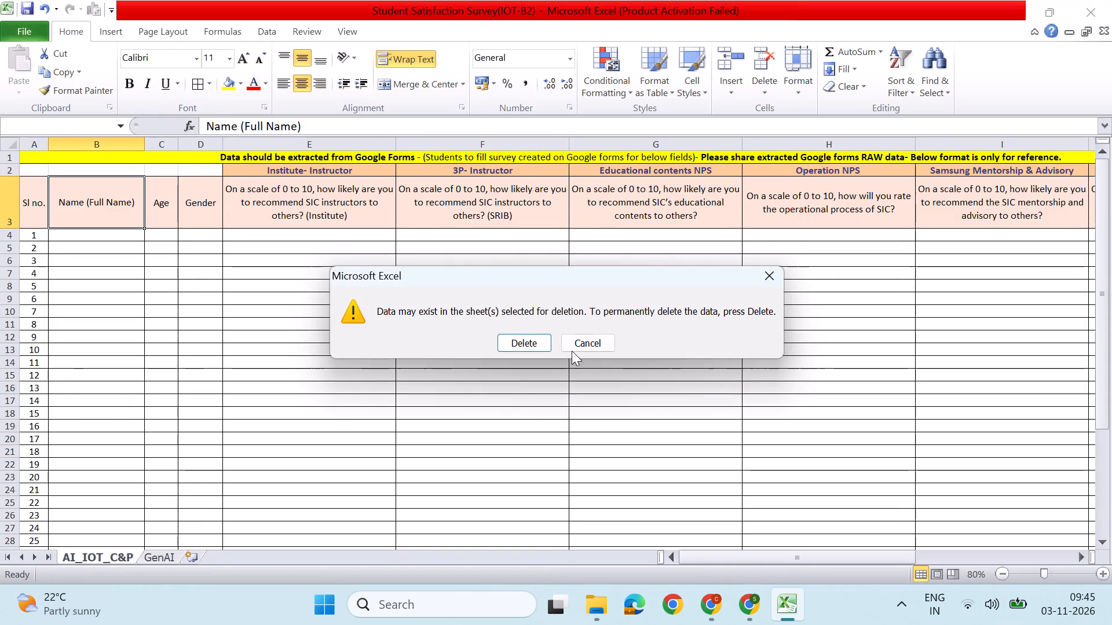
Permanently delete the AI_IOT_C&P sheet from the IOT-B2 survey workbook.
click(522, 347)
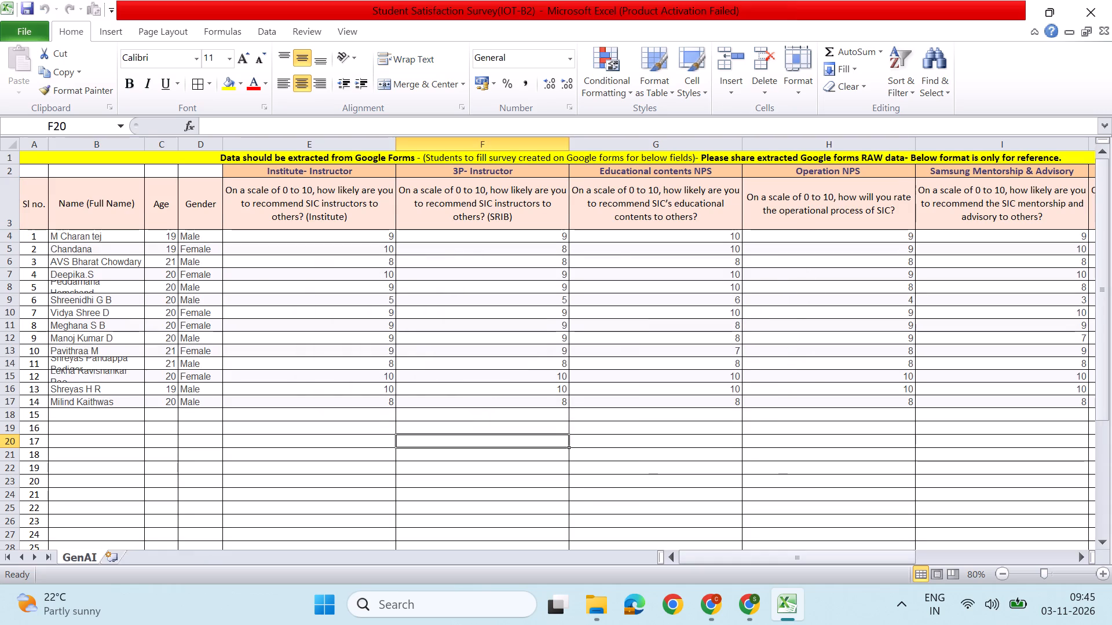
click(343, 429)
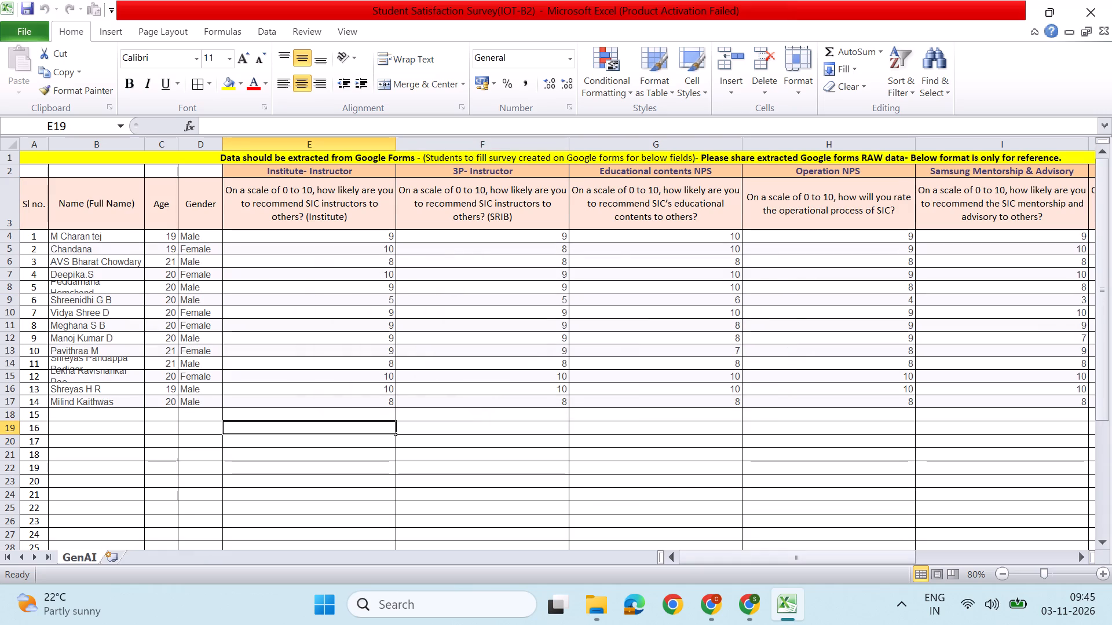
Auto-fit the heights of rows 8, 15 and 14 so the wrapped student names fit in full.
double_click(12, 293)
click(339, 436)
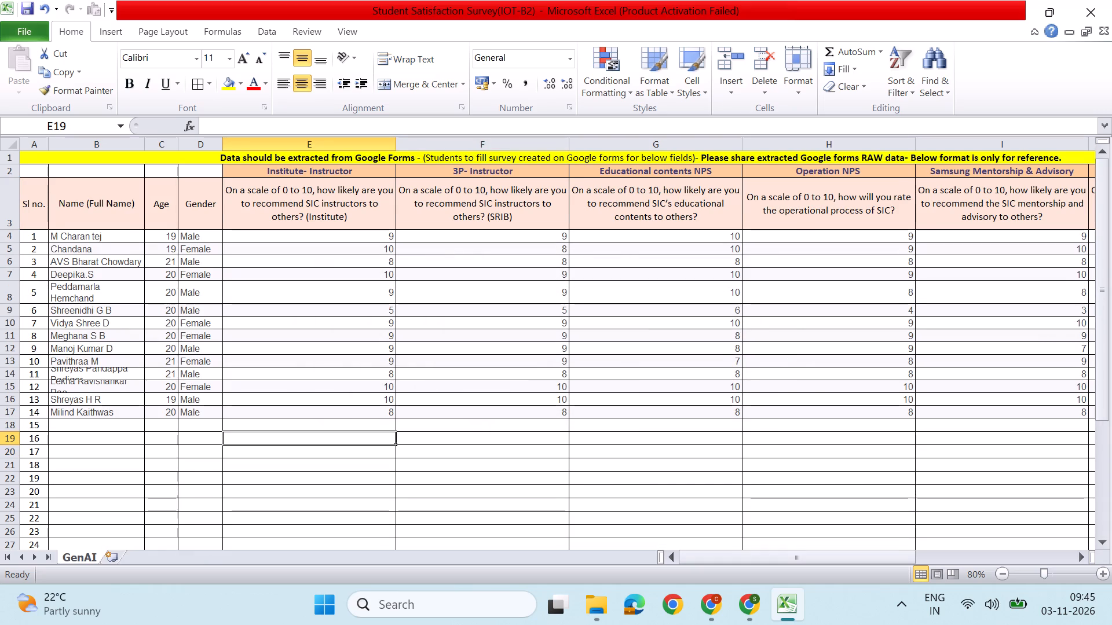
double_click(13, 392)
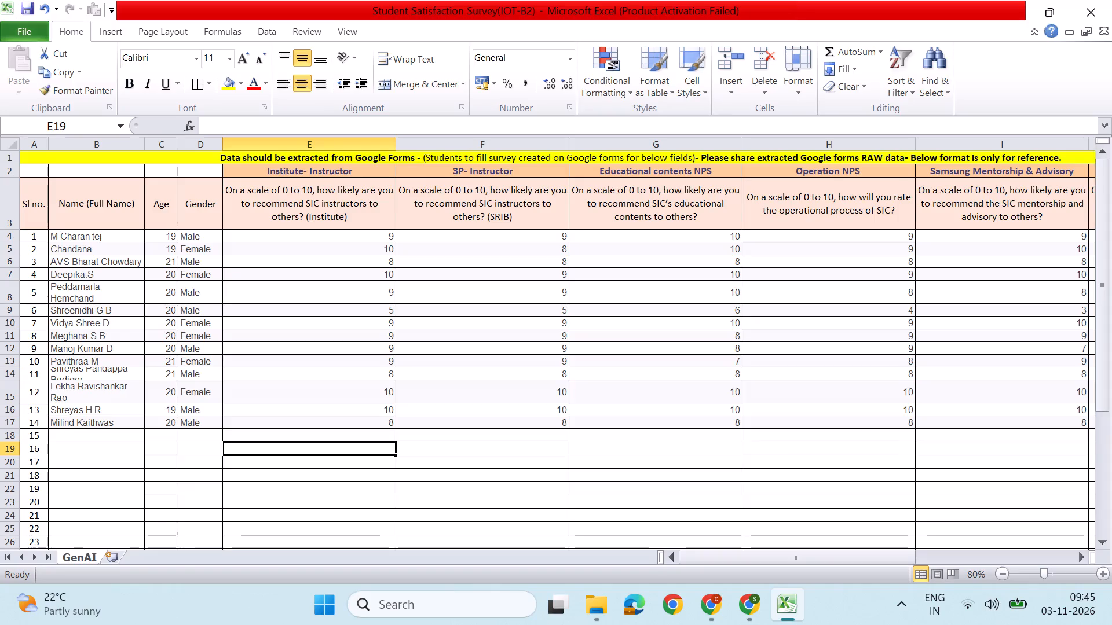
double_click(19, 378)
Save the Student Satisfaction Survey(IOT-B2) workbook and close it.
scroll(177, 380, up, 3)
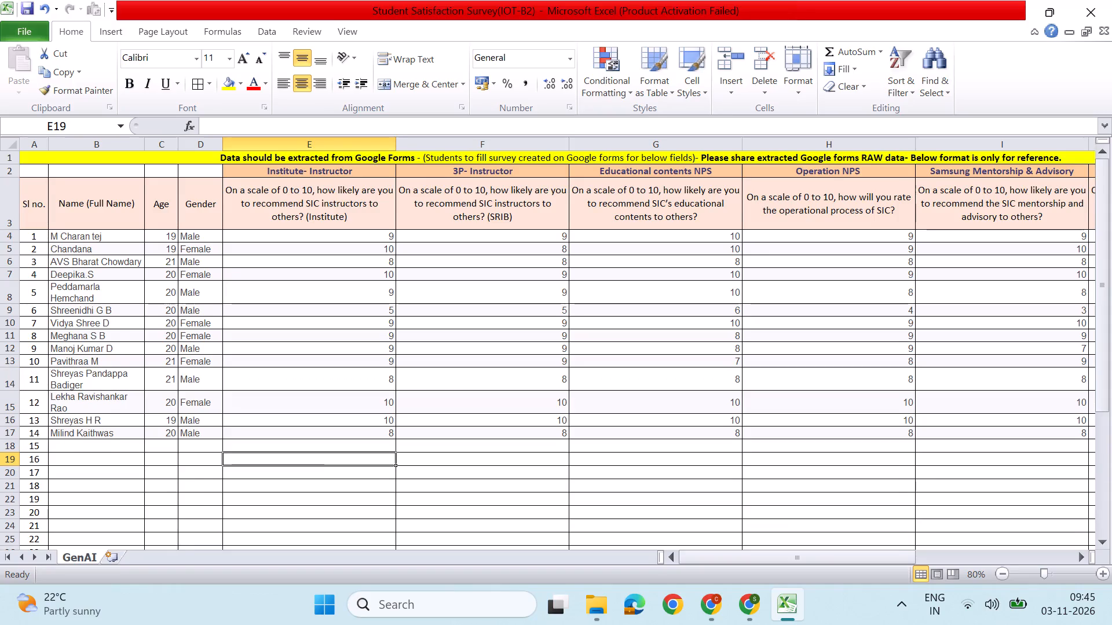
scroll(177, 380, down, 2)
scroll(177, 380, up, 4)
key(ctrl+s)
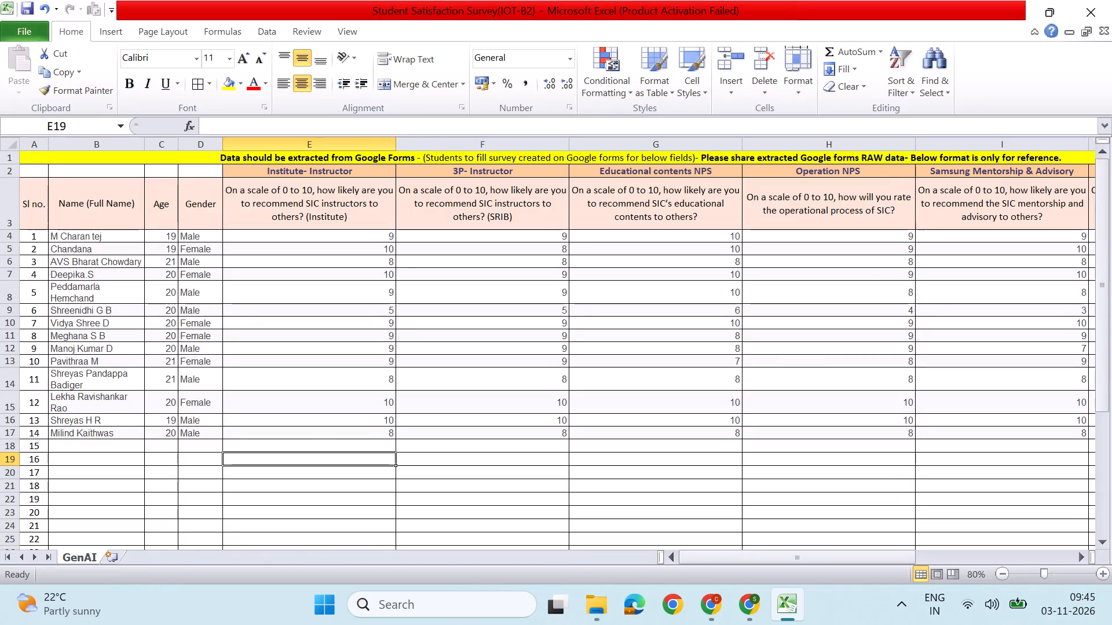
click(1111, 0)
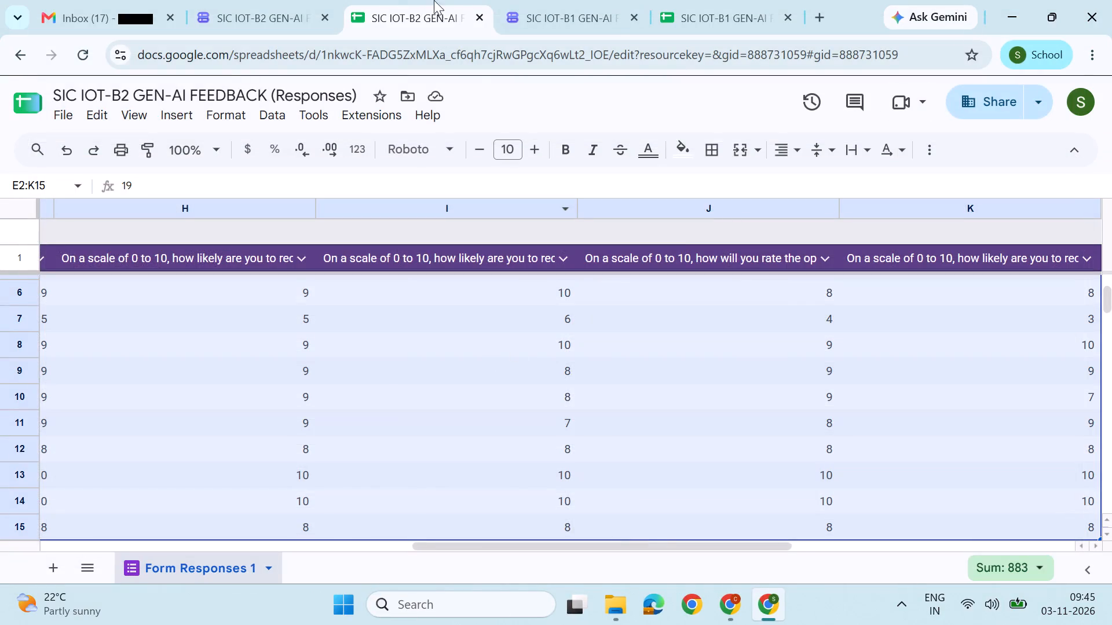
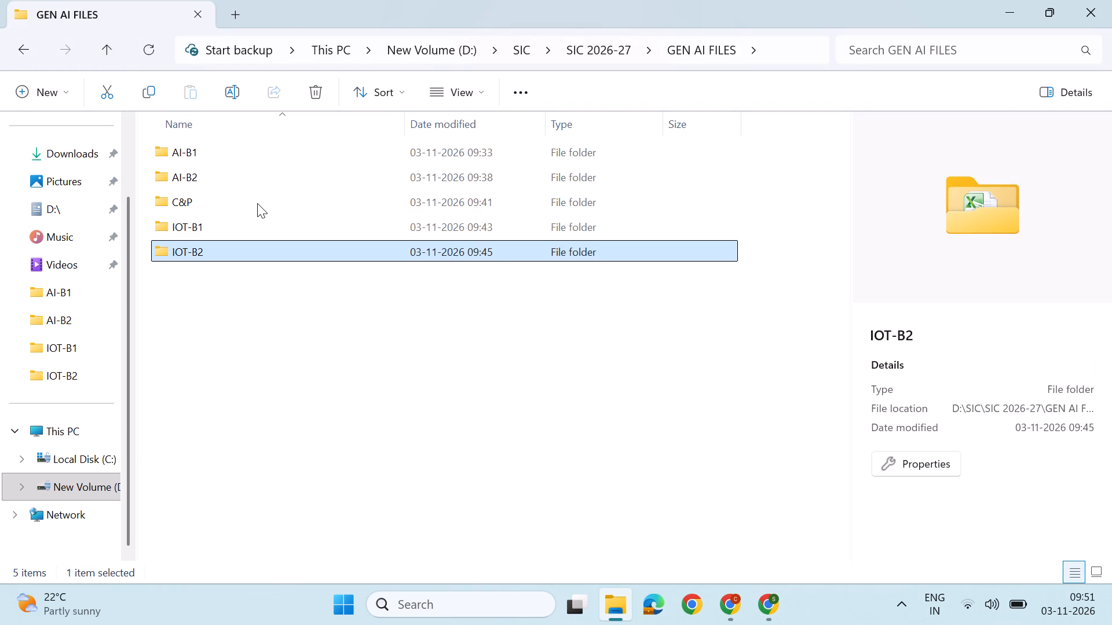
Open the Course Delivery Details (AI-B1) workbook from the AI-B1 folder and dismiss the activation notice.
double_click(299, 150)
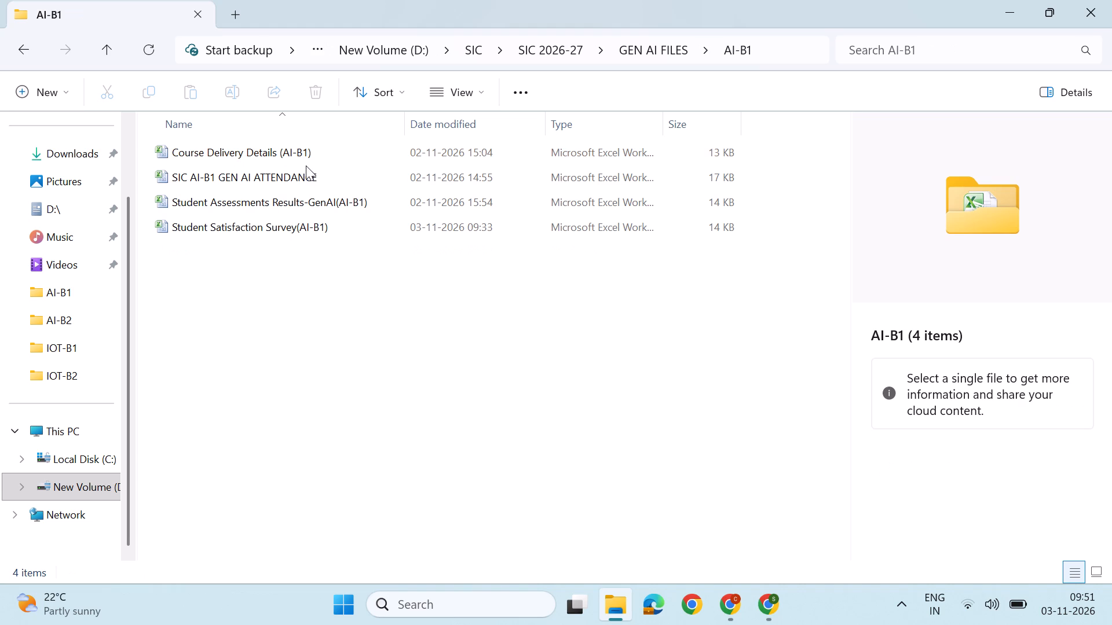
double_click(319, 160)
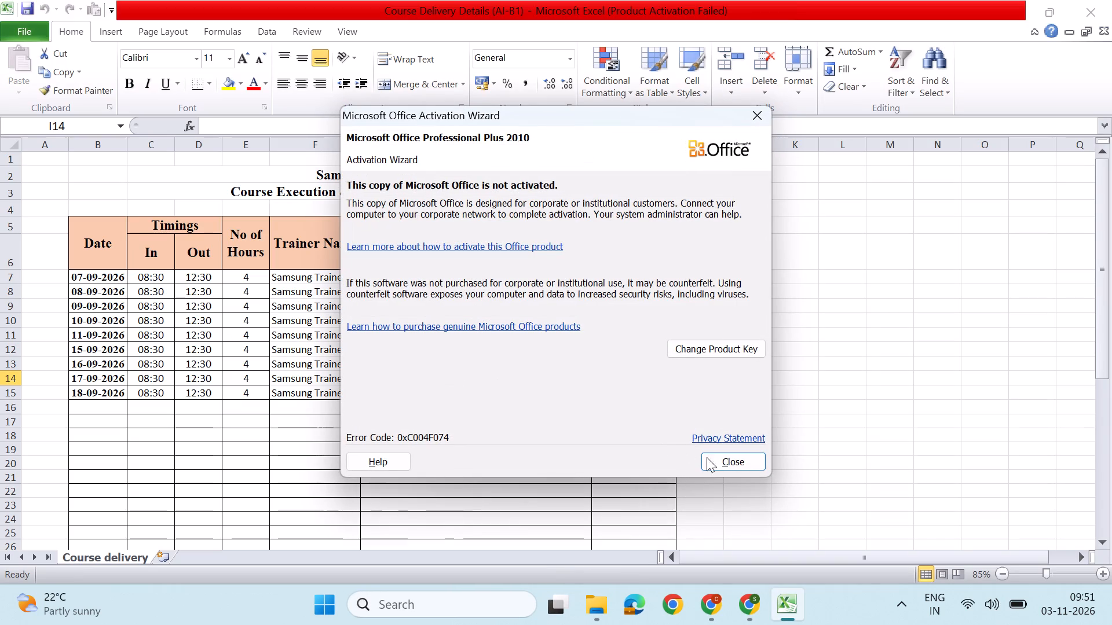
click(719, 462)
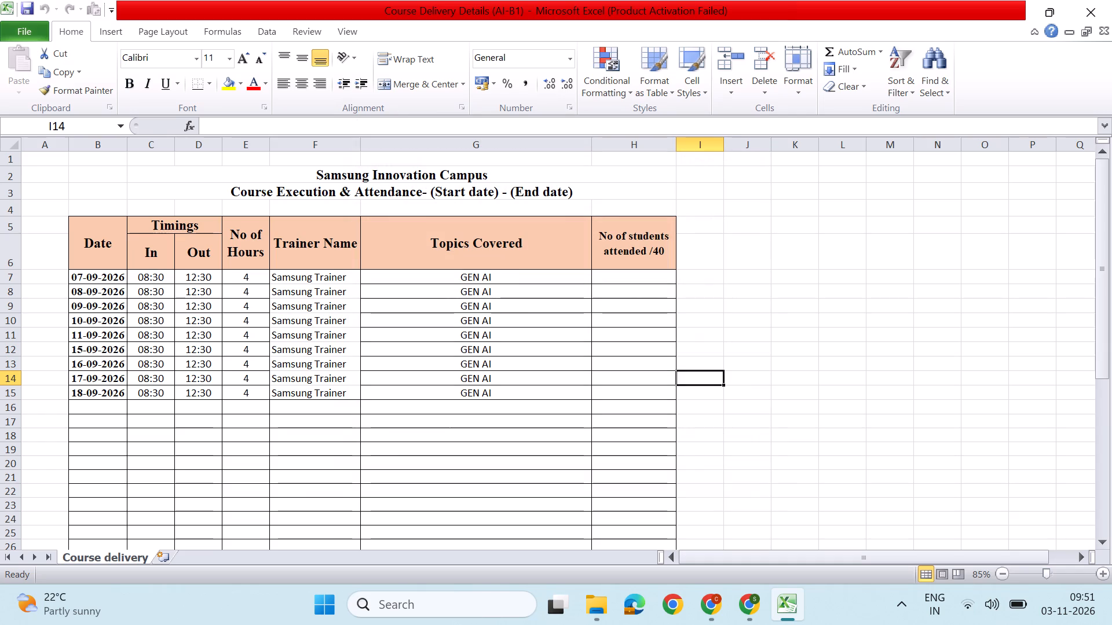
Switch to File Explorer and open the AI Training Attendance workbook from the Downloads folder.
click(600, 598)
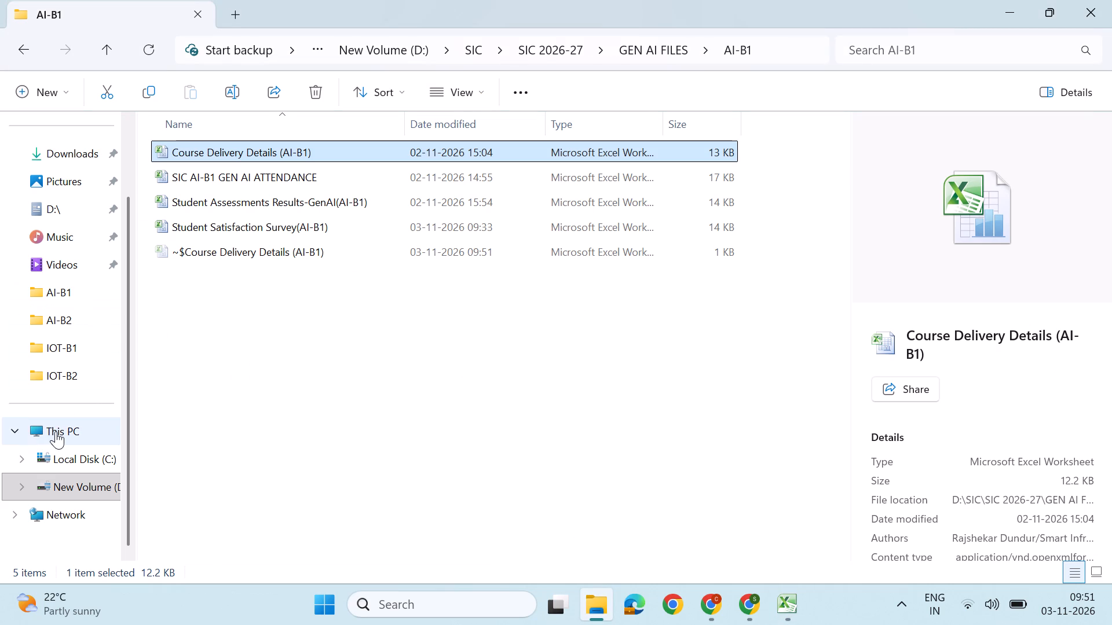
scroll(41, 248, up, 2)
click(61, 241)
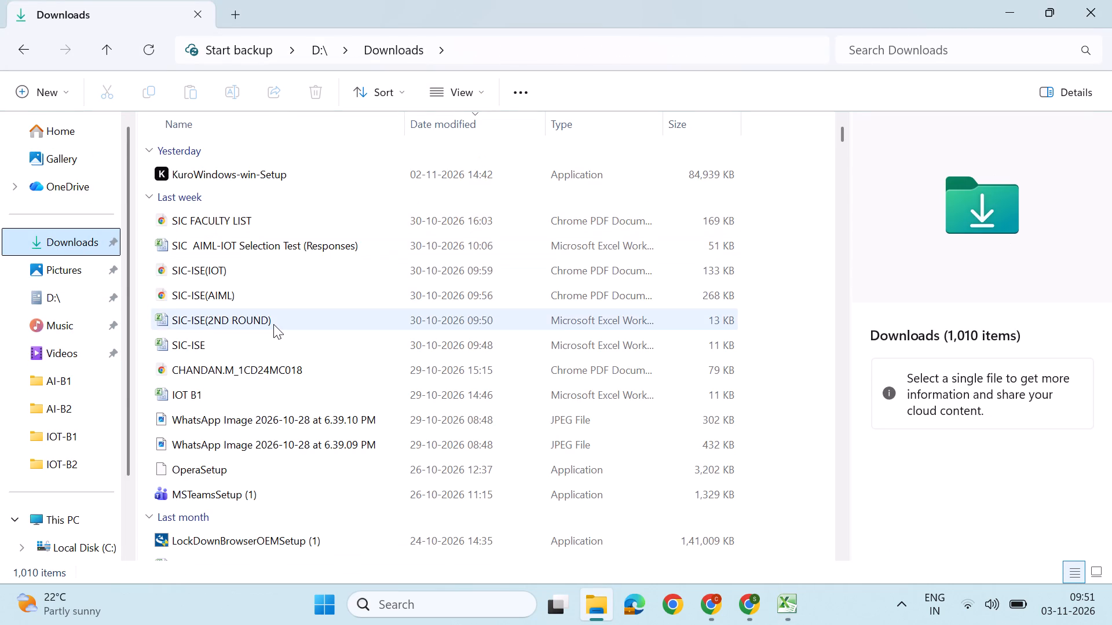
scroll(273, 324, down, 3)
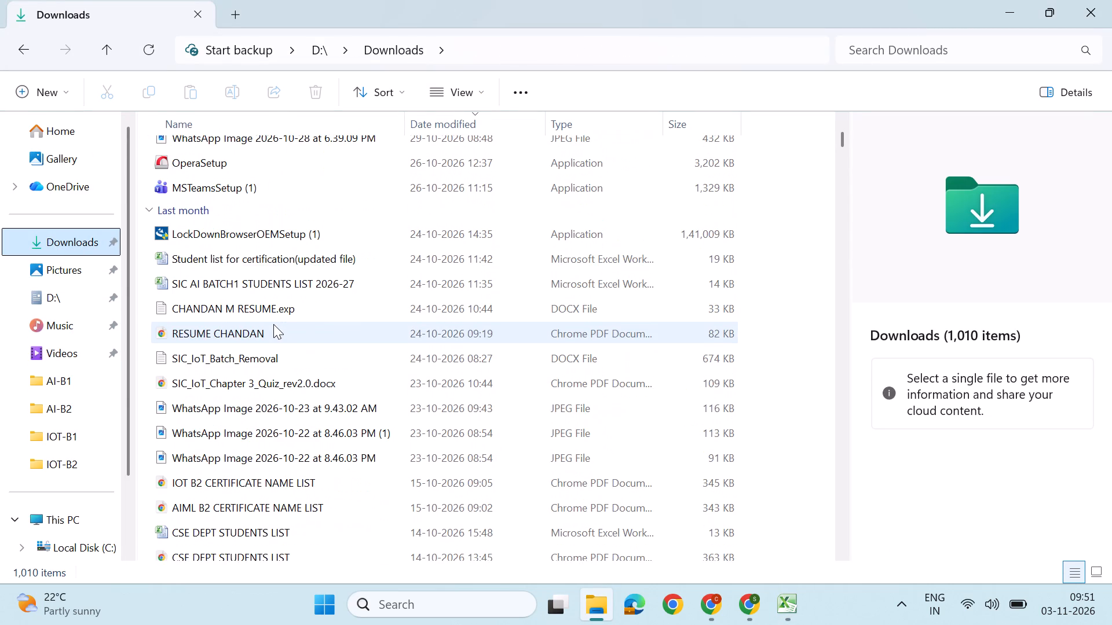
scroll(273, 324, down, 2)
scroll(273, 324, right, 1)
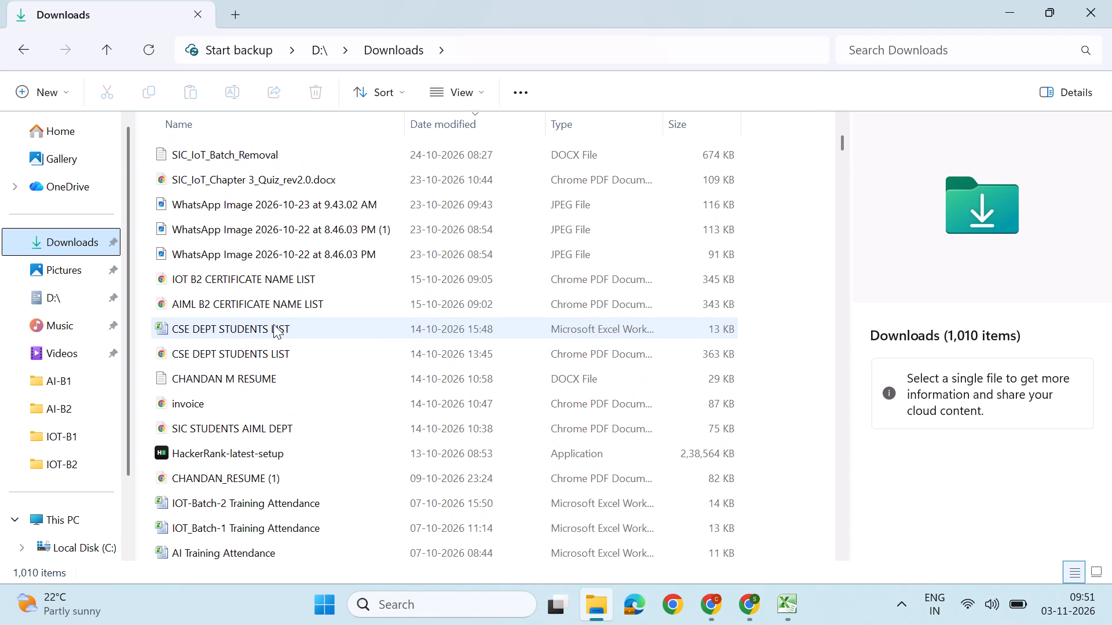
scroll(273, 324, down, 1)
scroll(273, 324, up, 1)
scroll(273, 324, down, 1)
scroll(273, 324, right, 1)
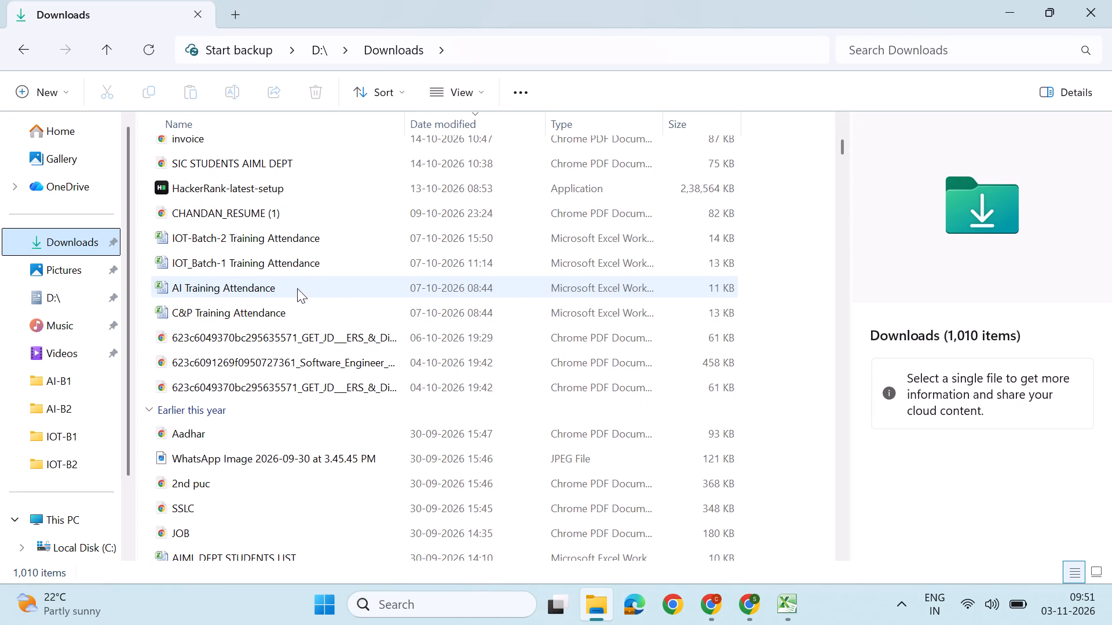
double_click(268, 289)
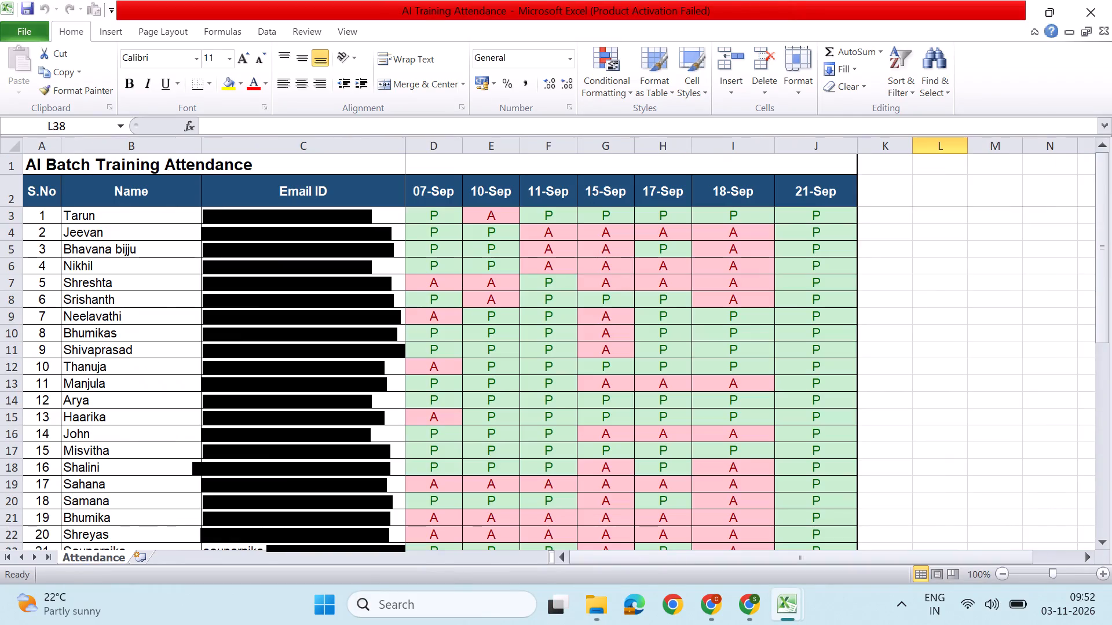
Review the session dates from 07-Sep to 21-Sep and the attendance marks in the AI Training Attendance sheet.
click(439, 193)
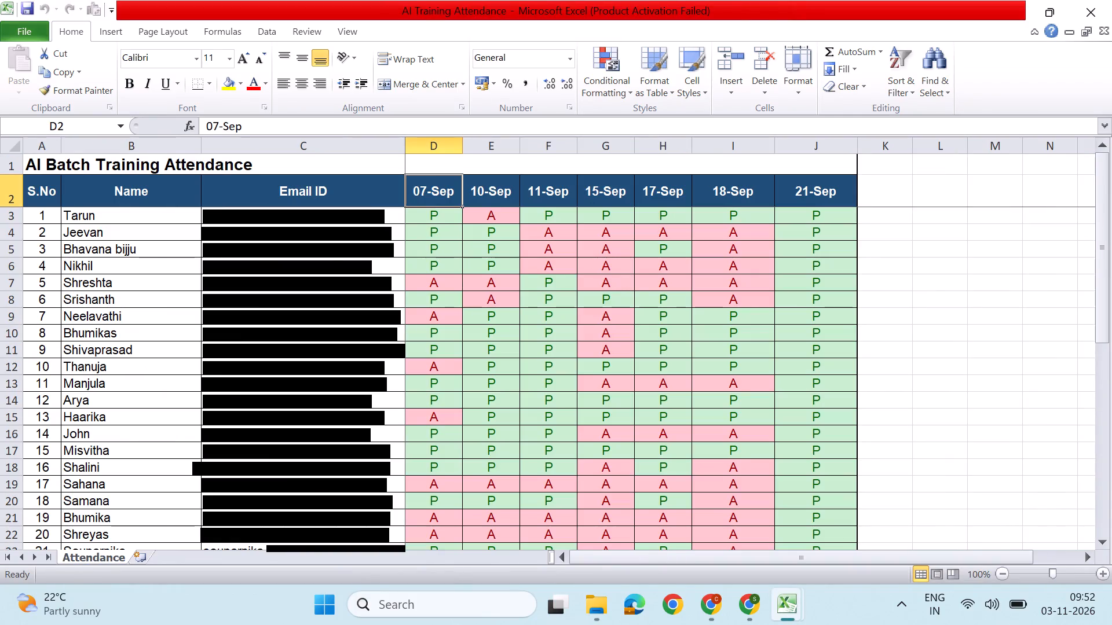
scroll(696, 230, down, 2)
scroll(696, 230, up, 4)
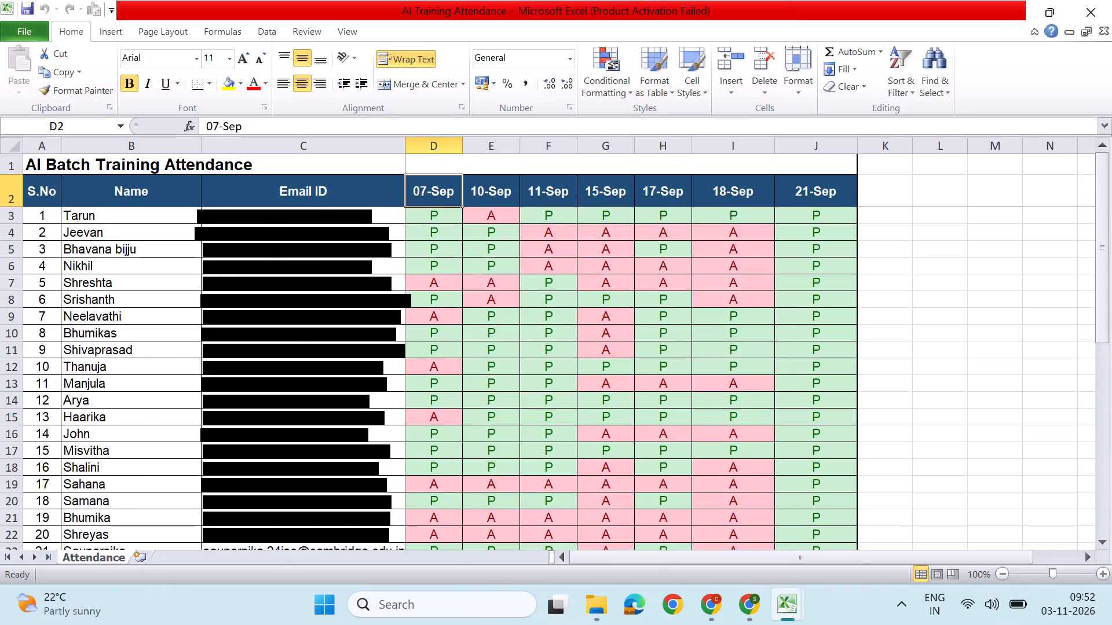
key(Right)
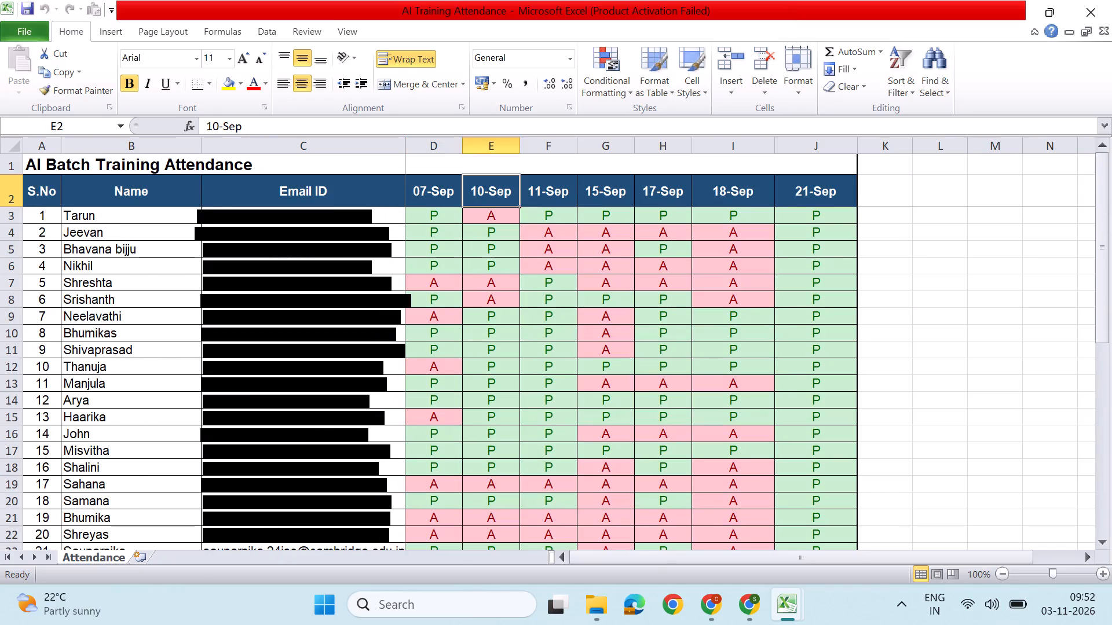
key(Right)
key(Right)
key(Right)
key(Right)
key(Right)
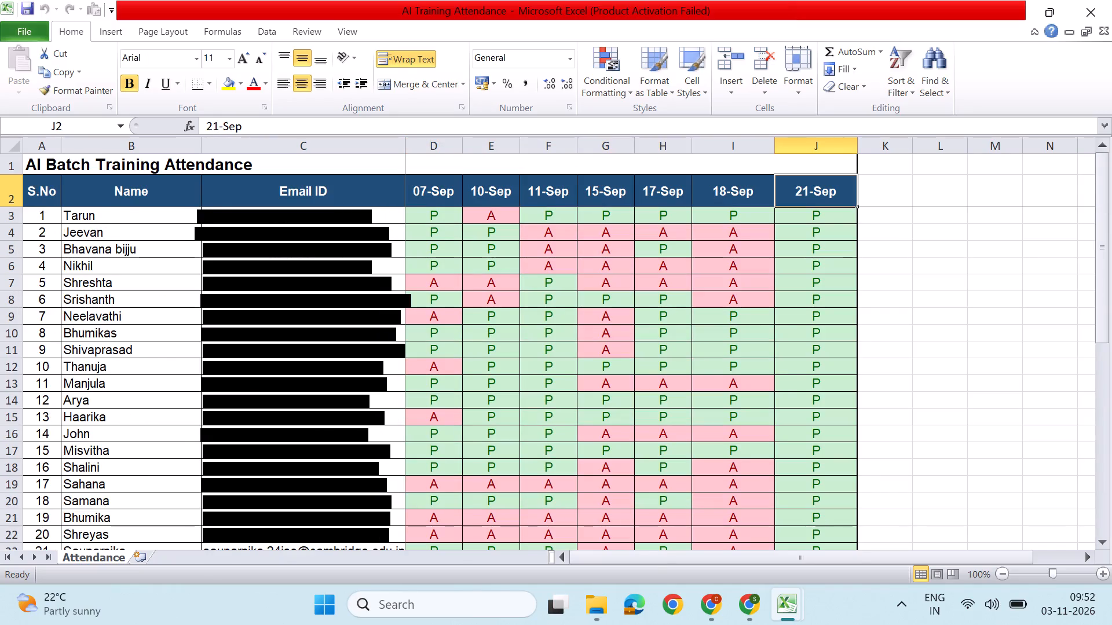
scroll(429, 192, down, 3)
scroll(429, 192, up, 8)
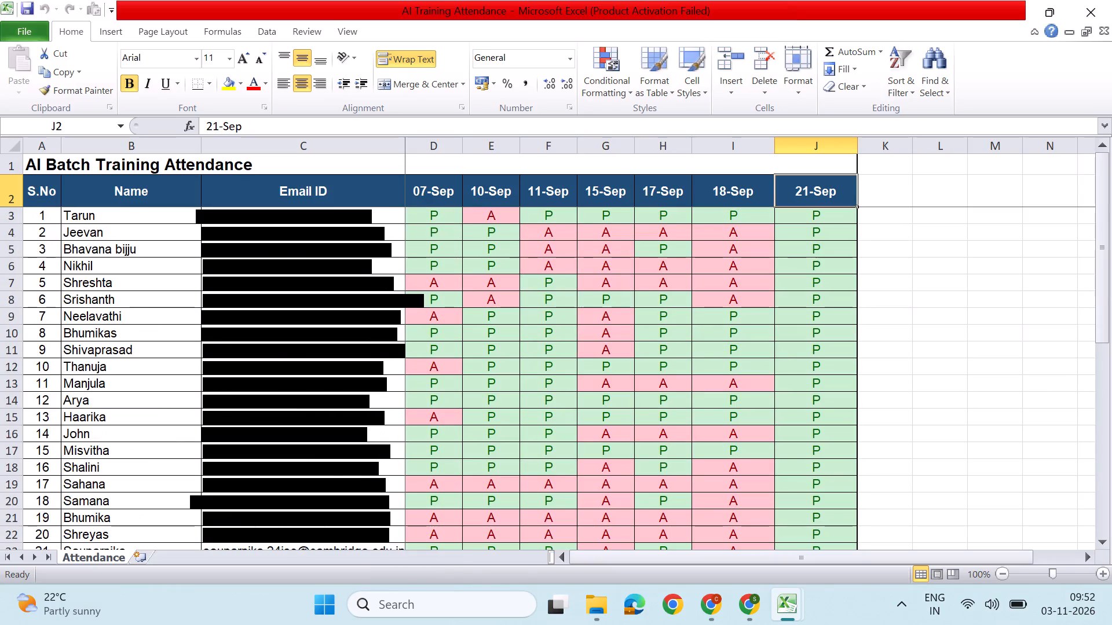
scroll(429, 192, up, 1)
Switch to the Course Delivery Details (AI-B1) workbook.
key(alt+Tab)
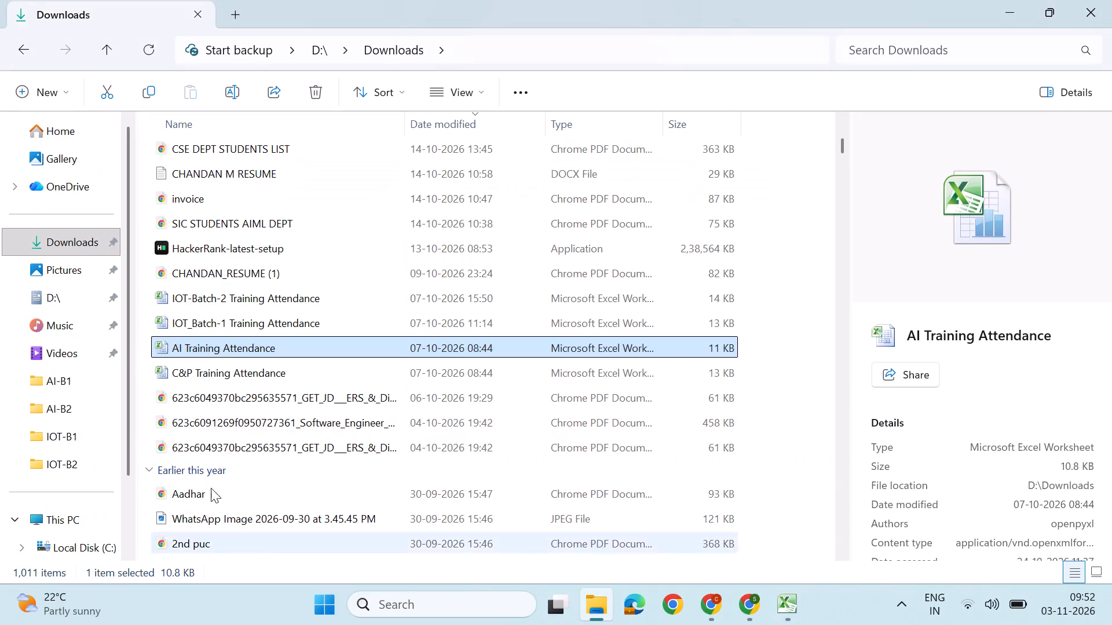
key(alt+Tab)
key(alt+Tab)
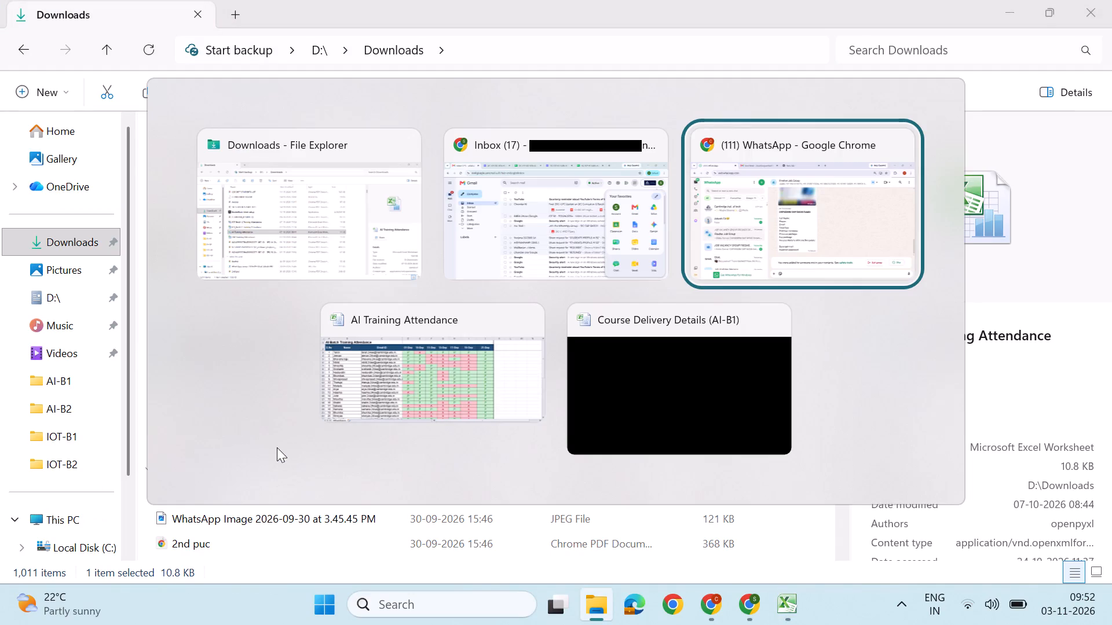
key(alt+Tab)
key(alt+Tab)
key(alt+Tab)
key(alt+Tab)
key(alt+Tab)
key(alt+Tab)
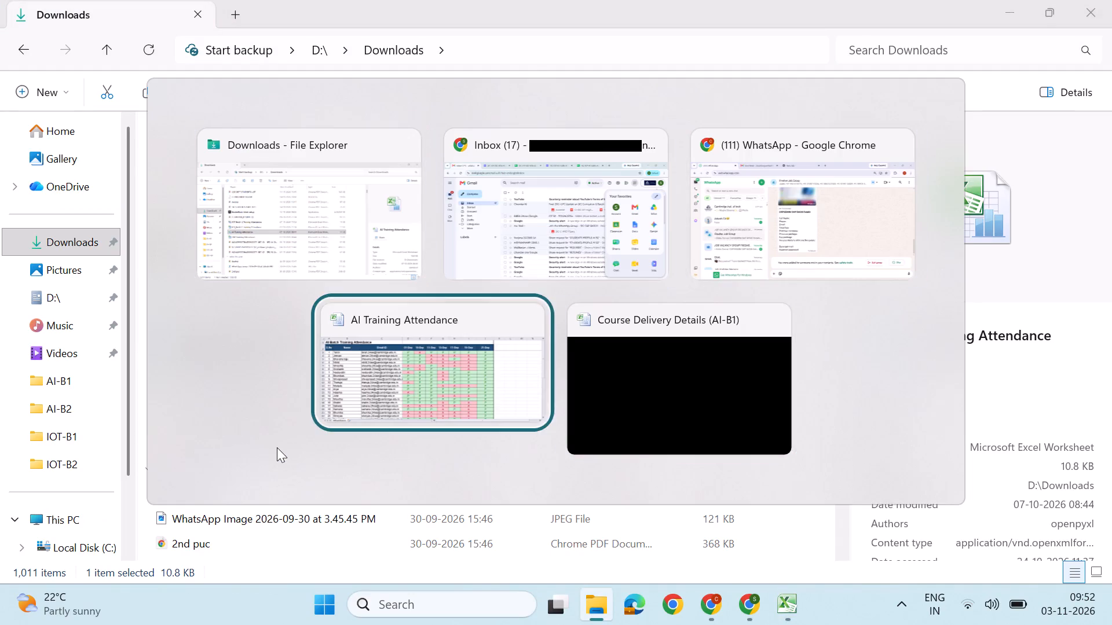
key(alt+Tab)
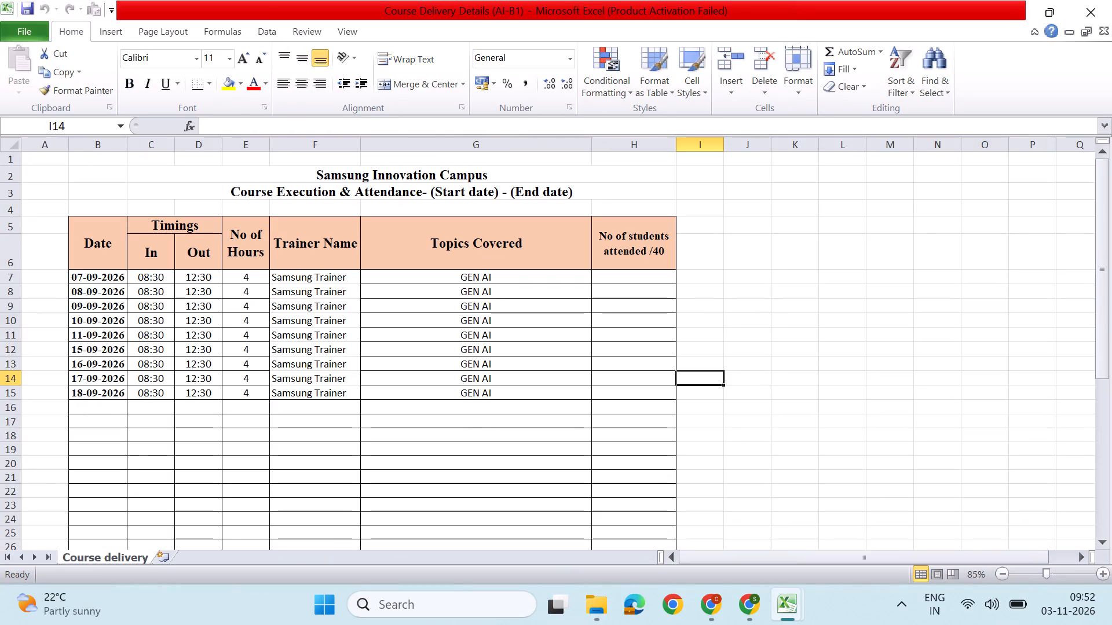
Bring up the system calendar at September 2026 to check the course dates against it.
click(1076, 623)
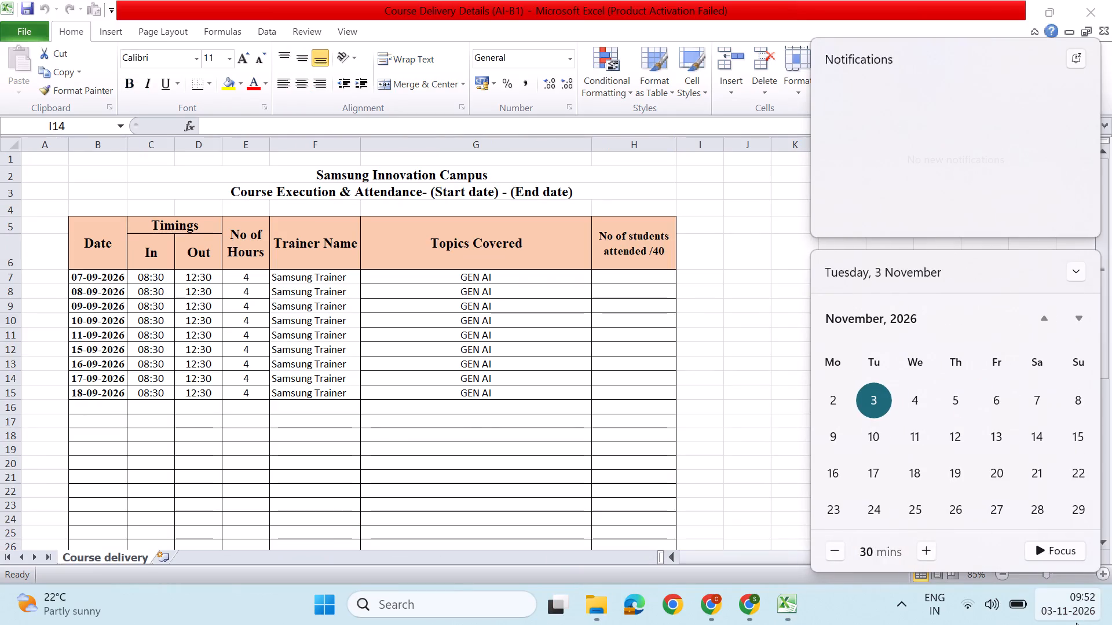
scroll(888, 443, up, 3)
scroll(888, 443, down, 2)
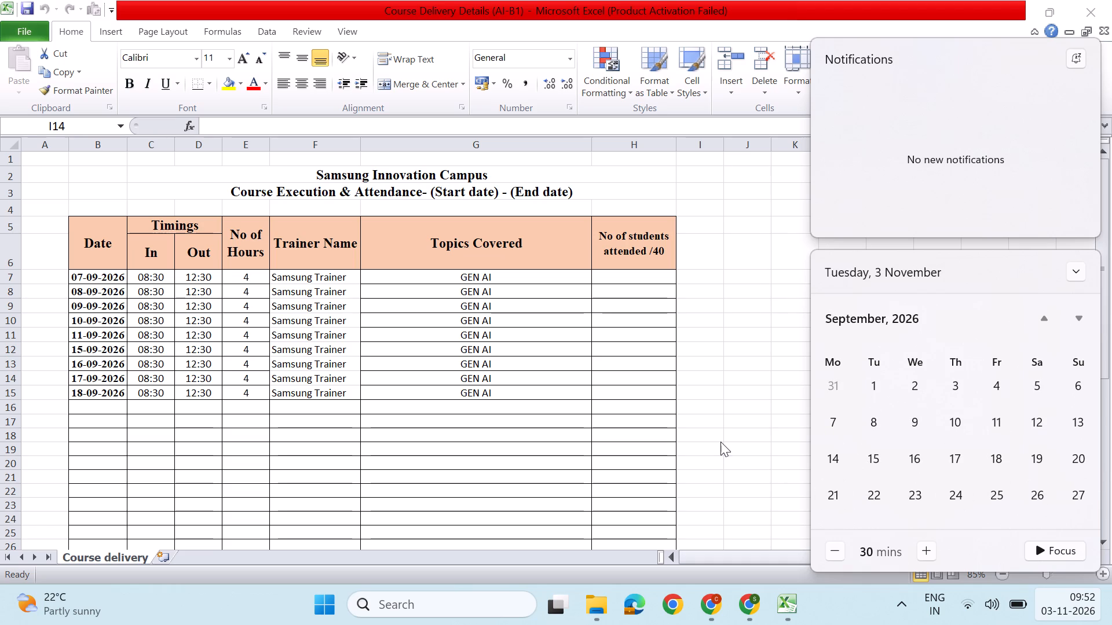
Add the session date 21-09-2026 in B16, based on a copy of the date in the row above.
click(85, 406)
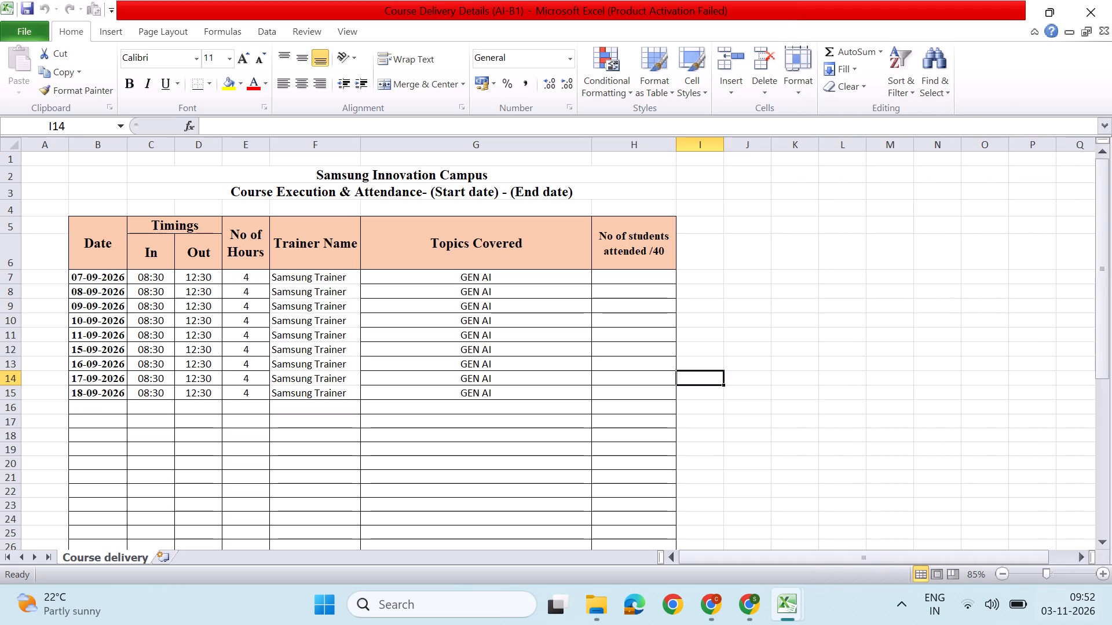
key(Up)
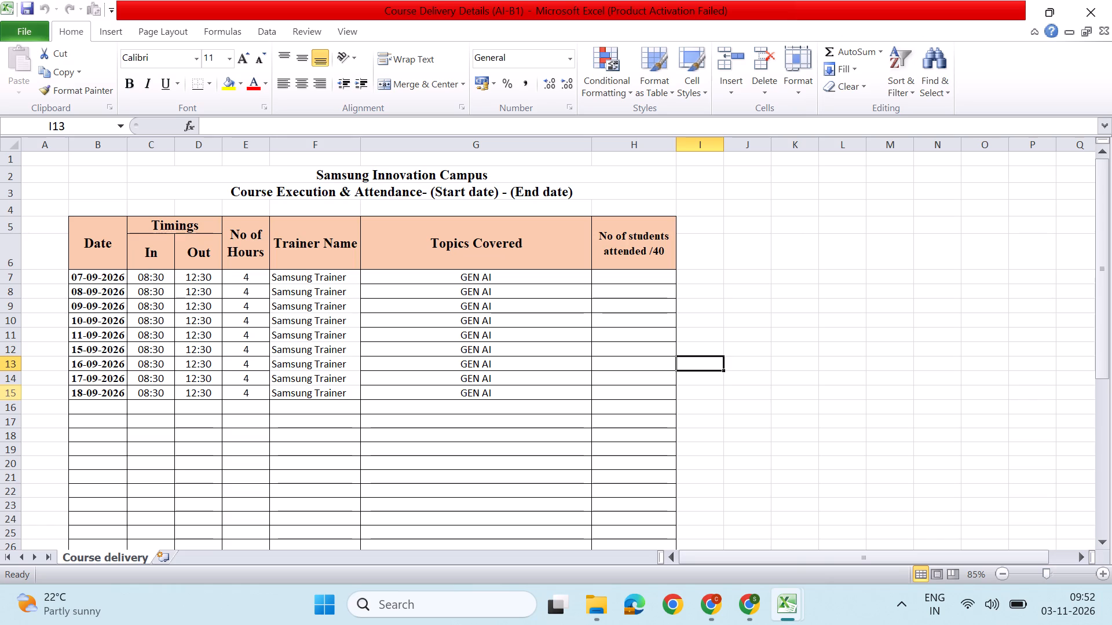
click(101, 411)
key(Up)
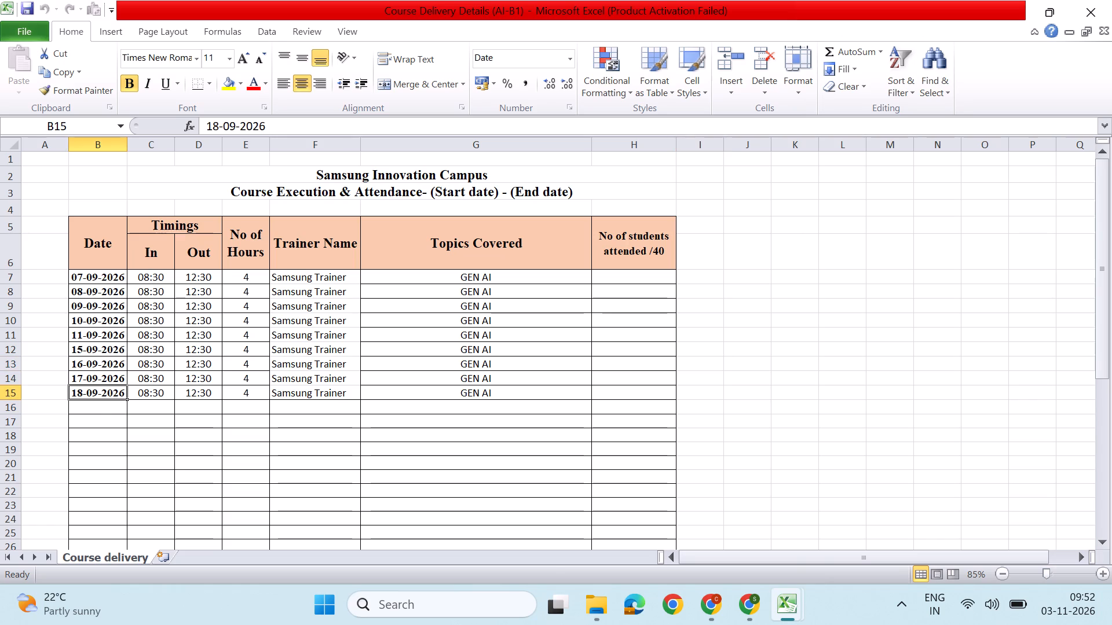
key(ctrl+c)
key(Down)
key(ctrl+v)
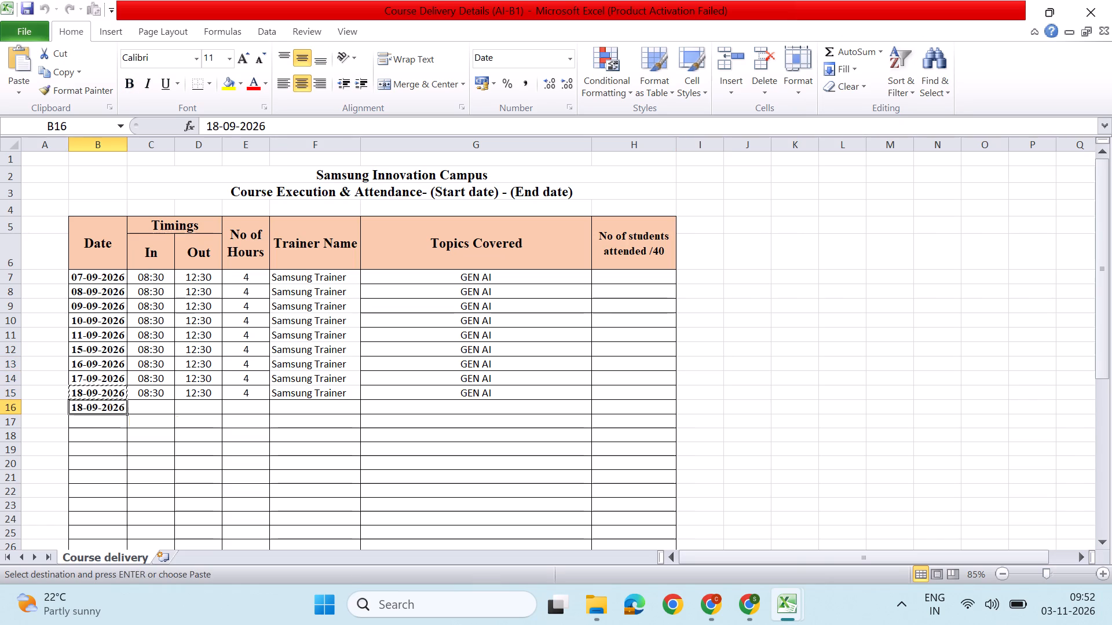
double_click(83, 403)
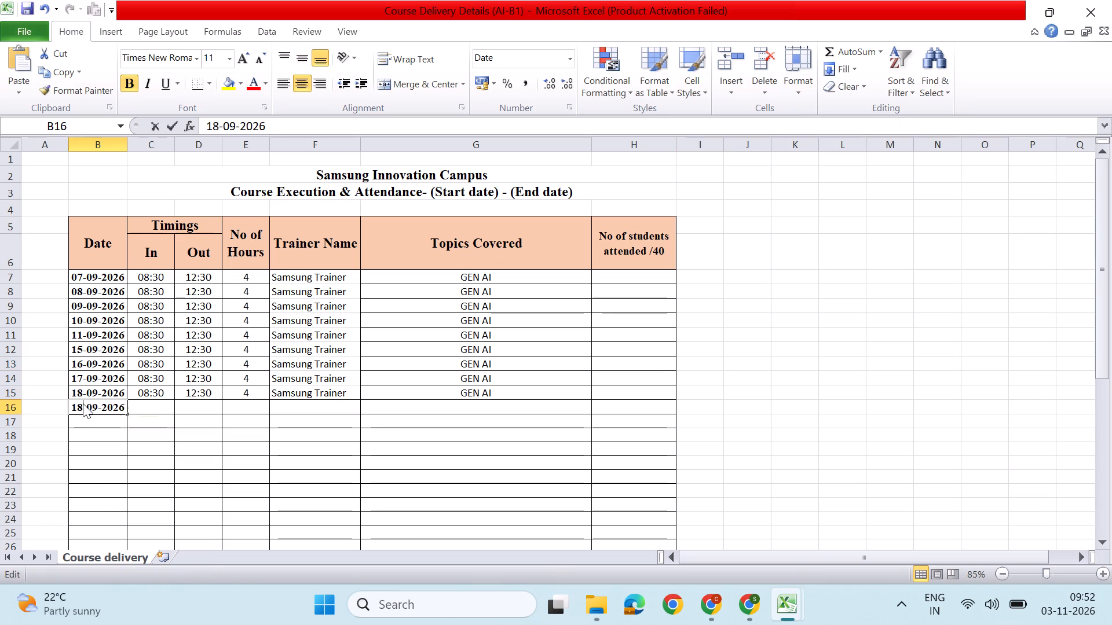
key(BackSpace)
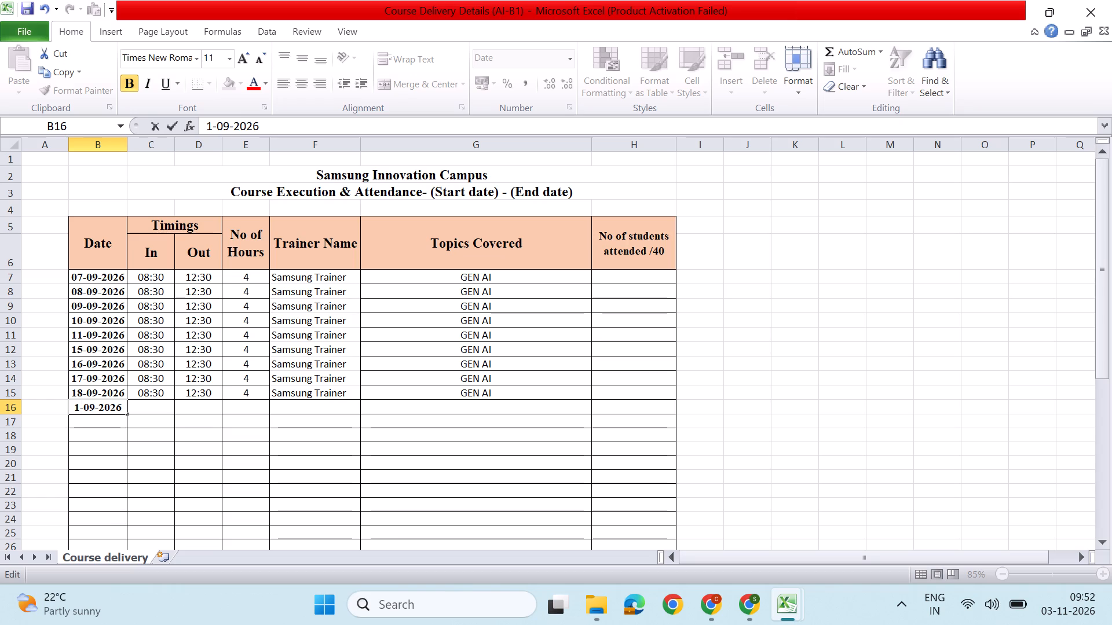
key(BackSpace)
text(21)
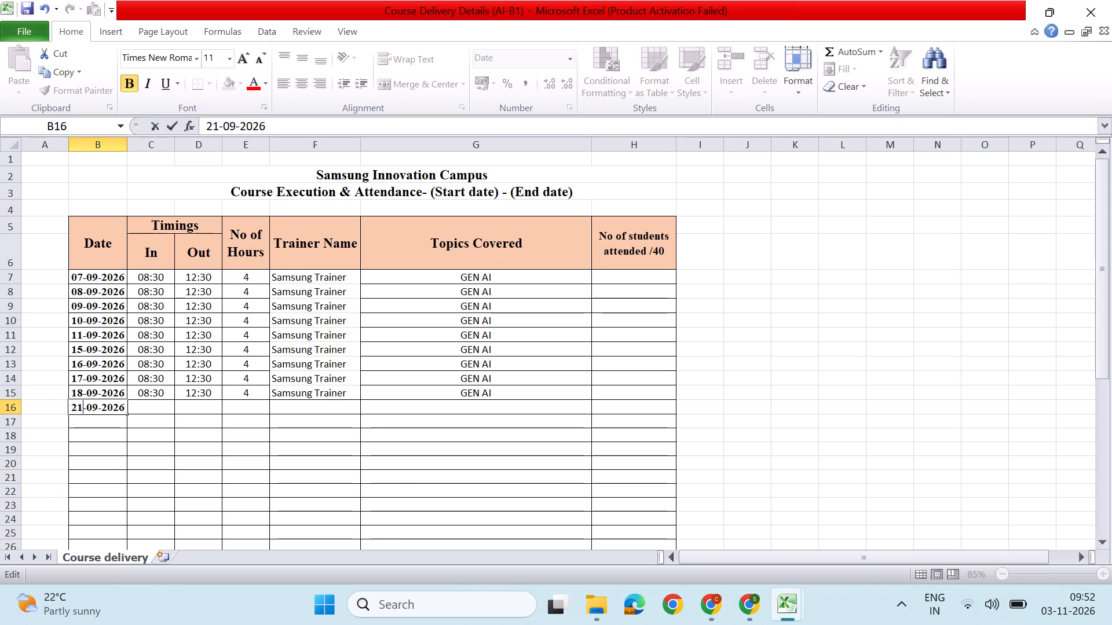
key(Right)
key(Right)
Copy the timings, hours, trainer and topic from C15 to G15 into row 16.
drag(145, 395, 429, 388)
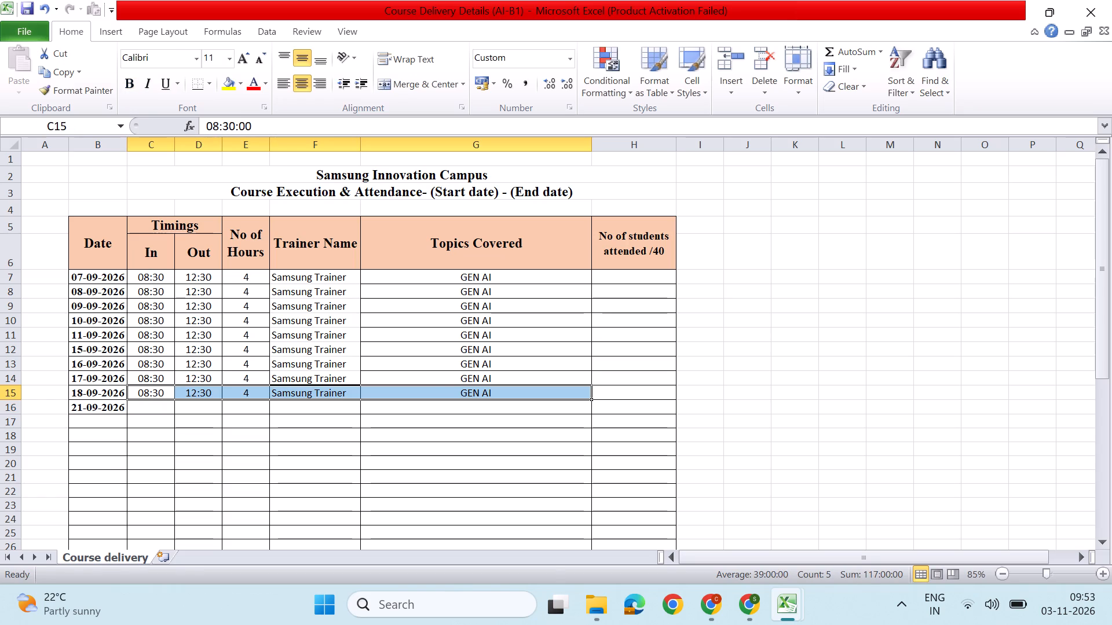
key(ctrl+c)
key(Down)
key(ctrl+v)
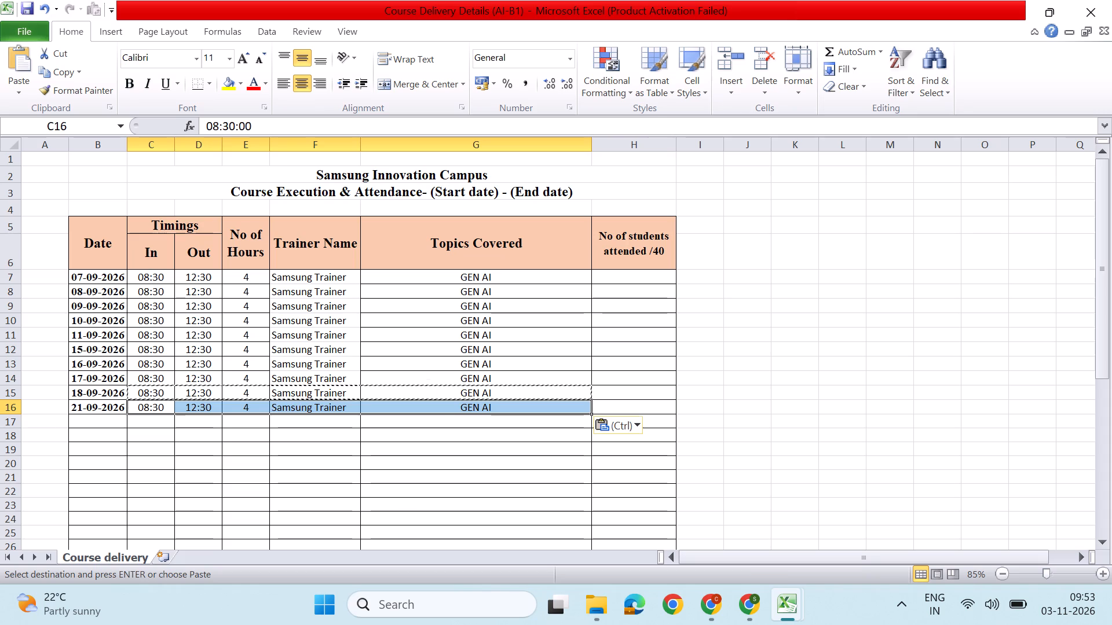
Delete the empty rows 17 to 40 between the session table and the Overall Session Details table.
double_click(484, 454)
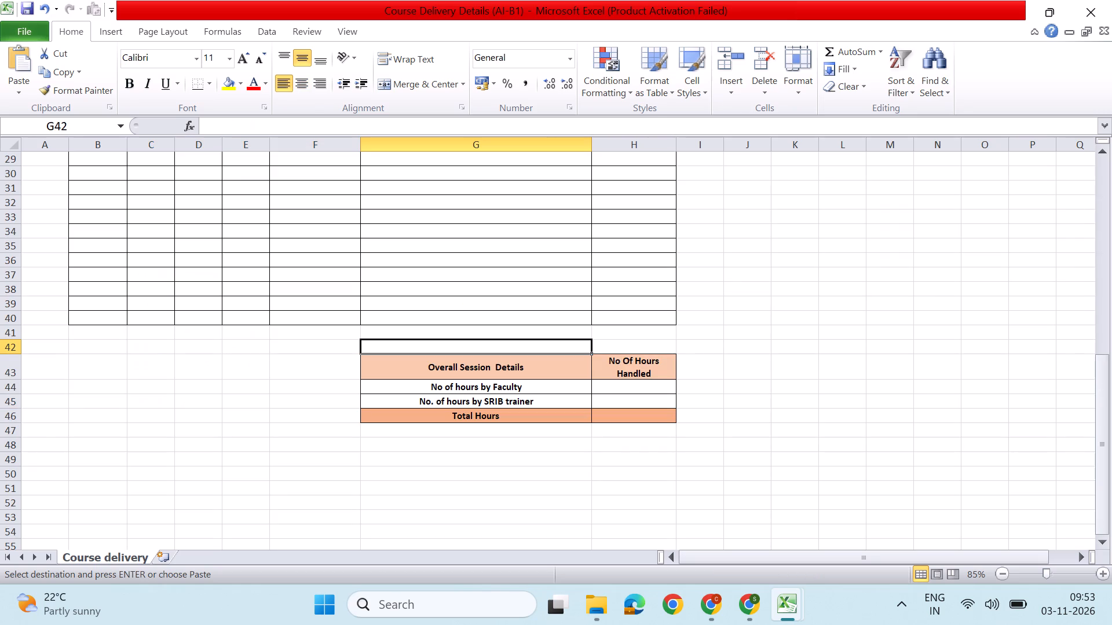
scroll(781, 422, up, 3)
scroll(781, 422, down, 1)
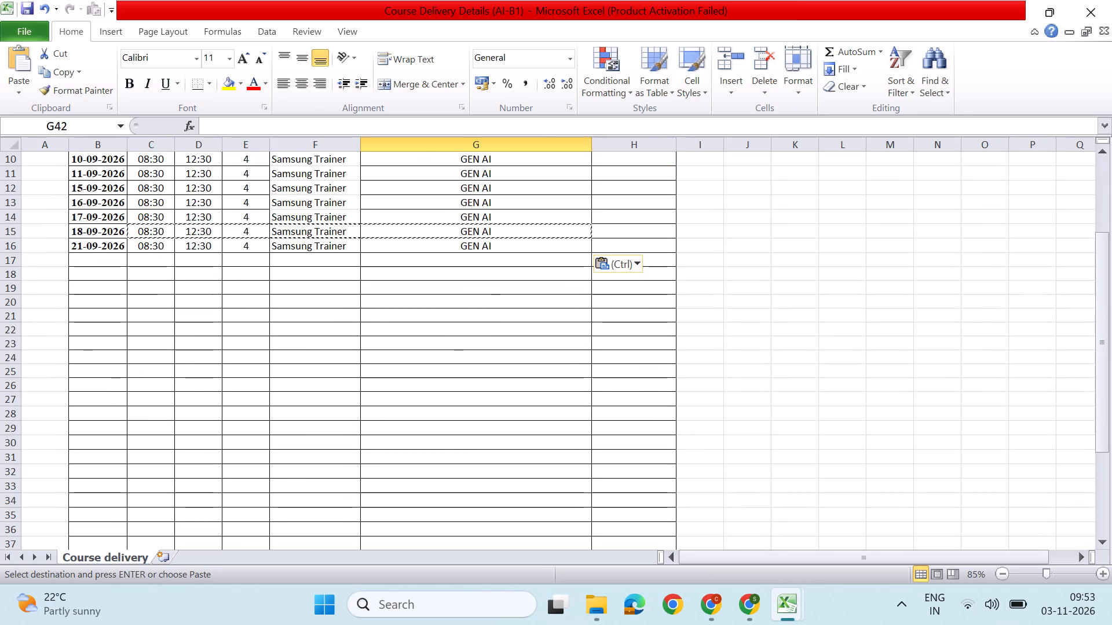
drag(14, 261, 0, 541)
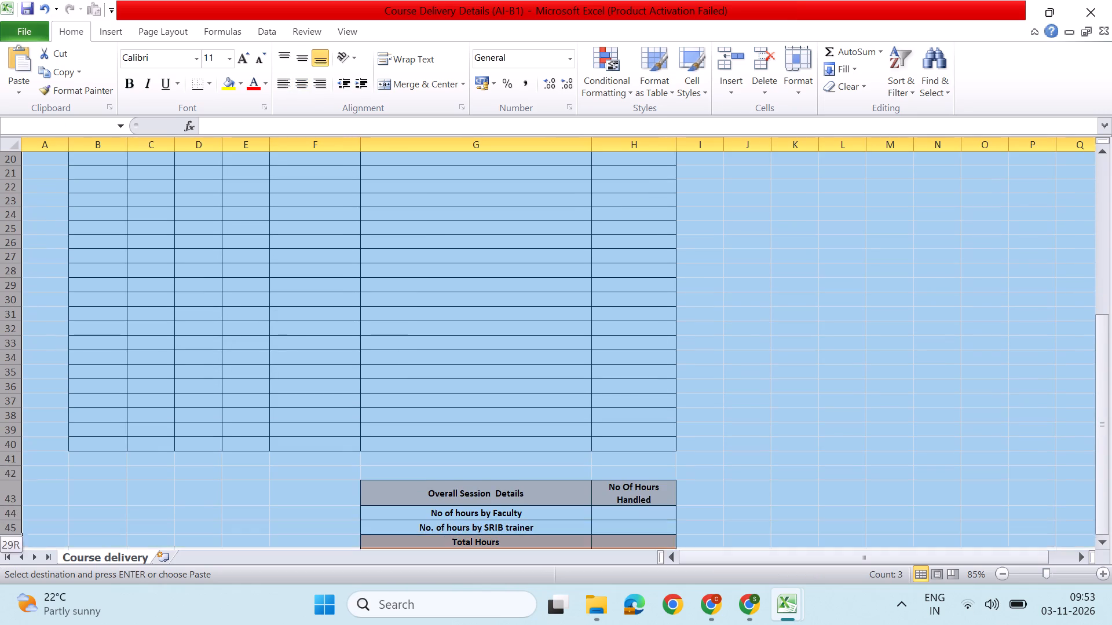
drag(0, 541, 5, 447)
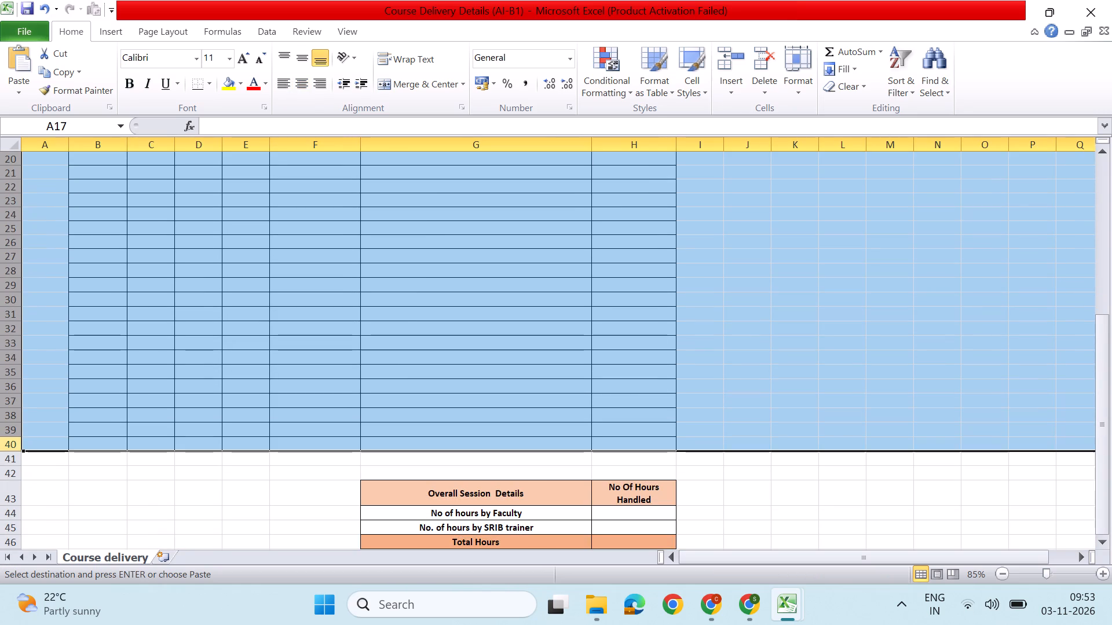
right_click(5, 407)
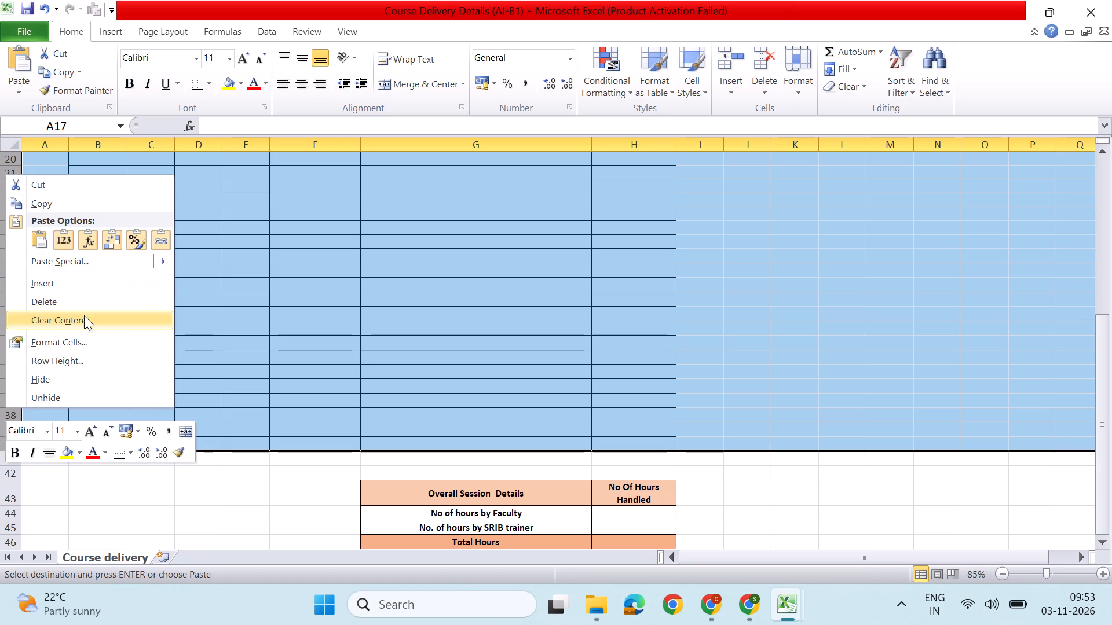
click(58, 302)
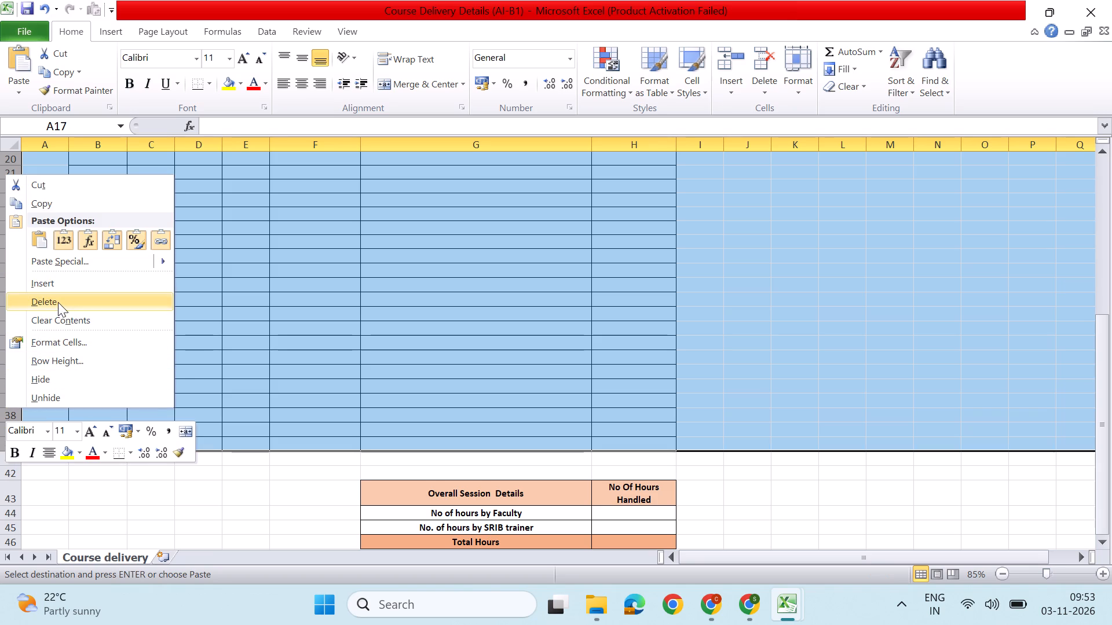
click(731, 269)
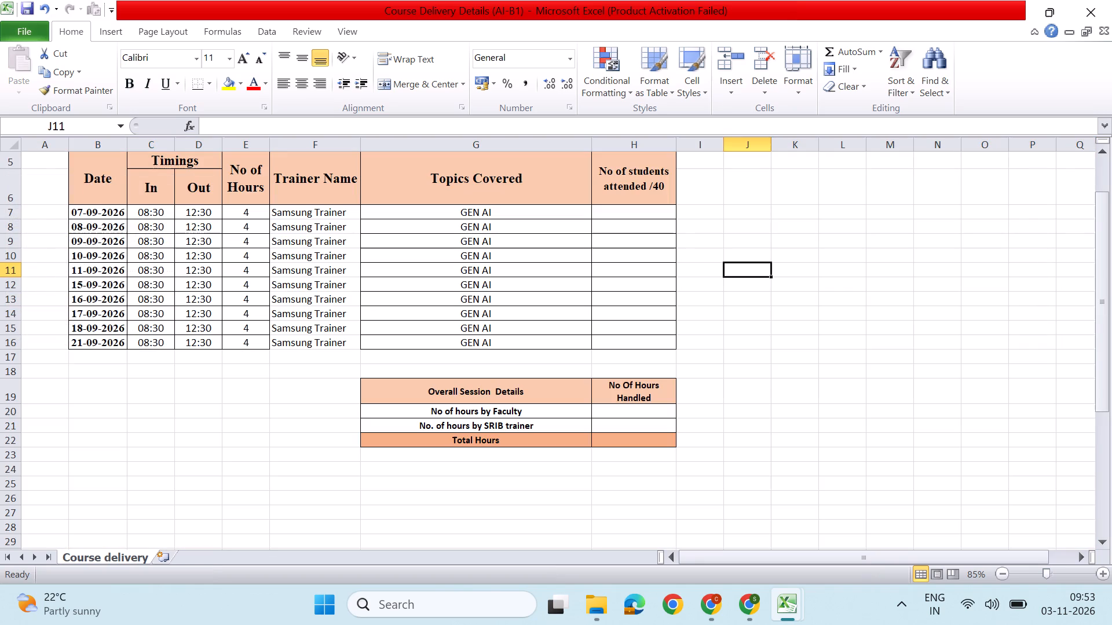
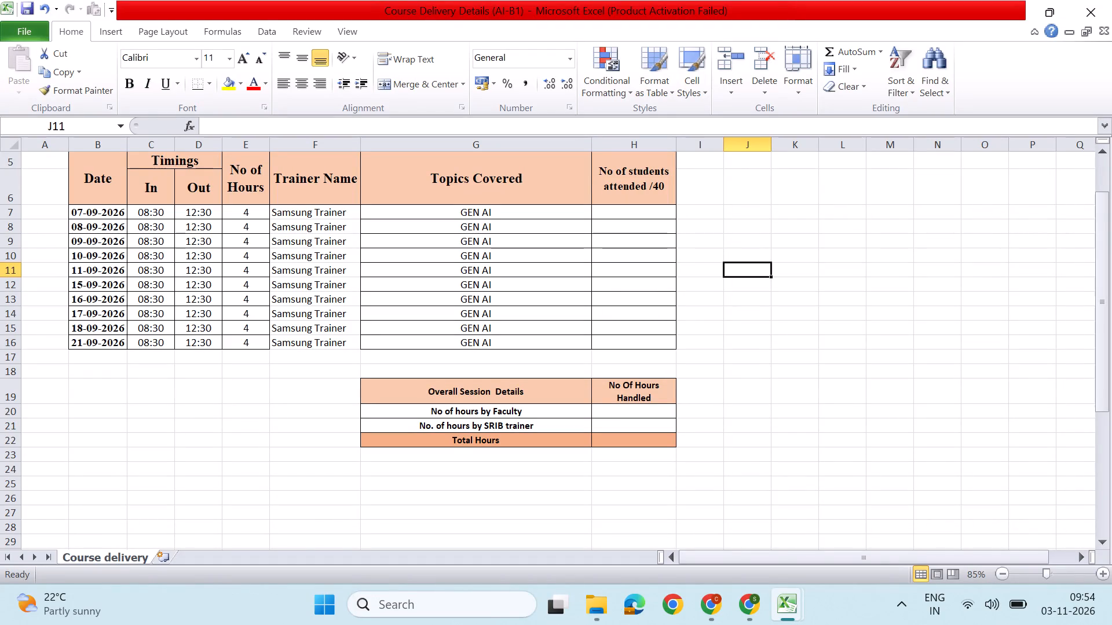
Check the sum of the session hours in E7 to E16 of the No of Hours column.
drag(241, 213, 248, 339)
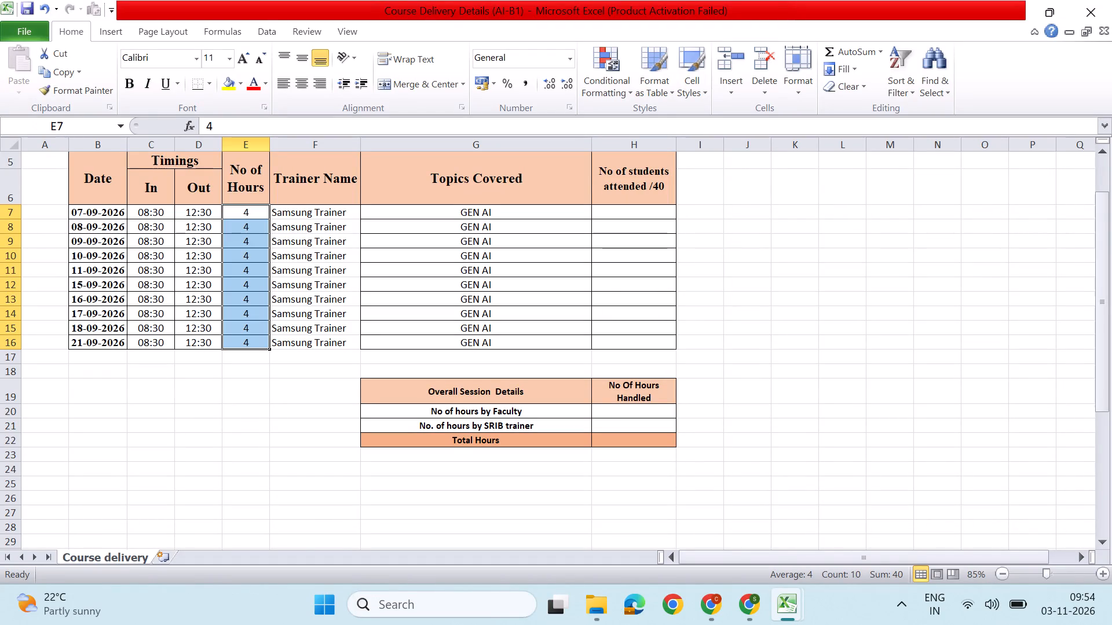
click(265, 459)
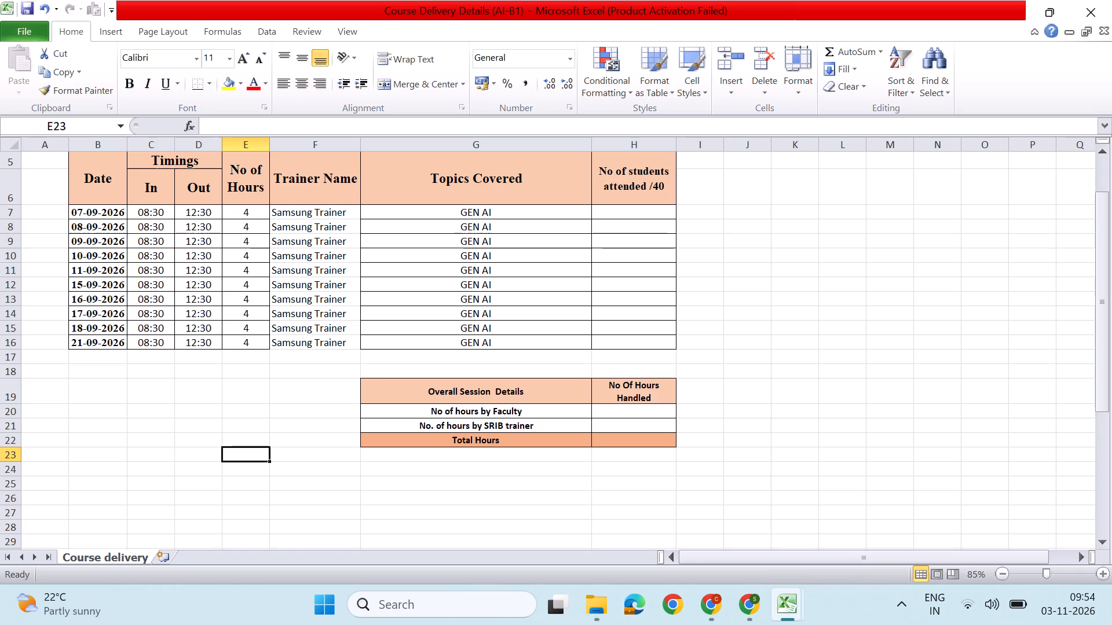
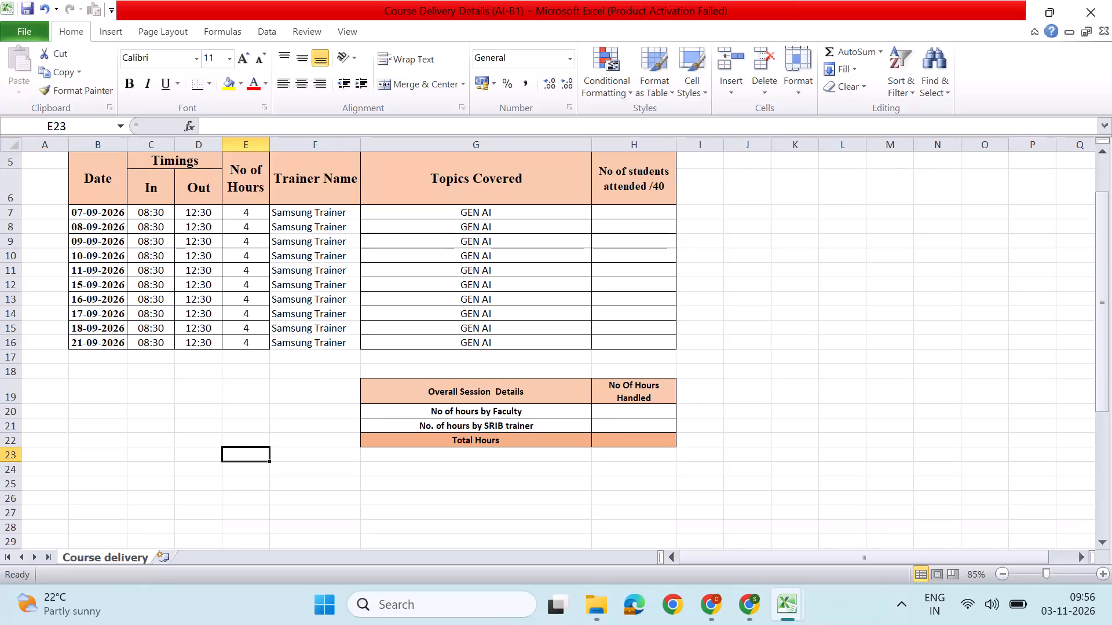
Save the Course Delivery Details (AI-B1) workbook, and close both it and the AI Training Attendance workbook.
key(ctrl+s)
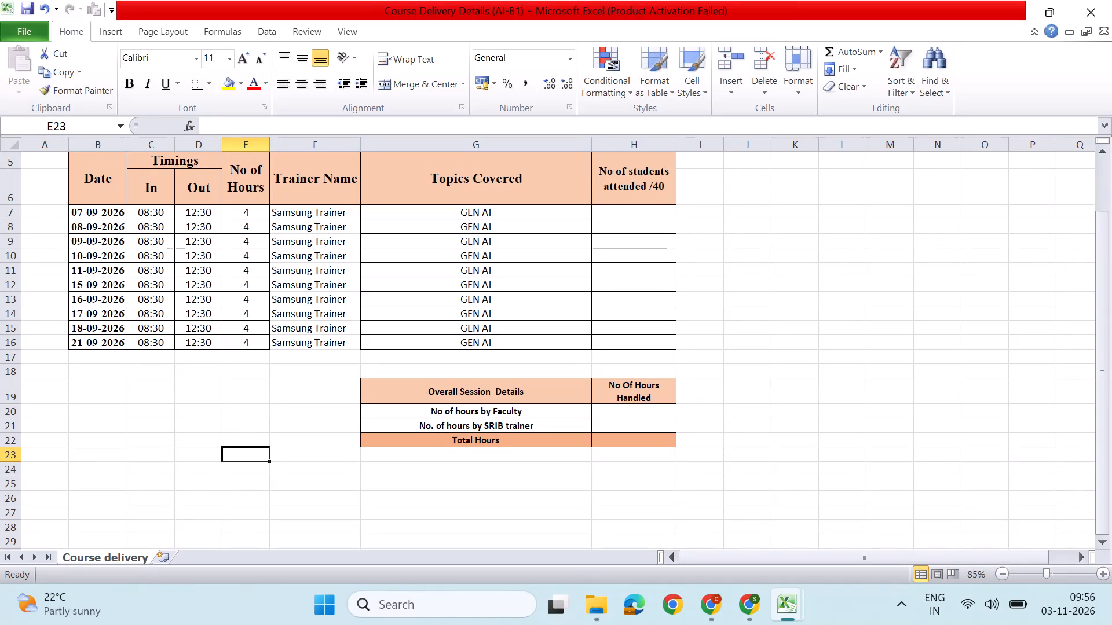
scroll(407, 363, up, 3)
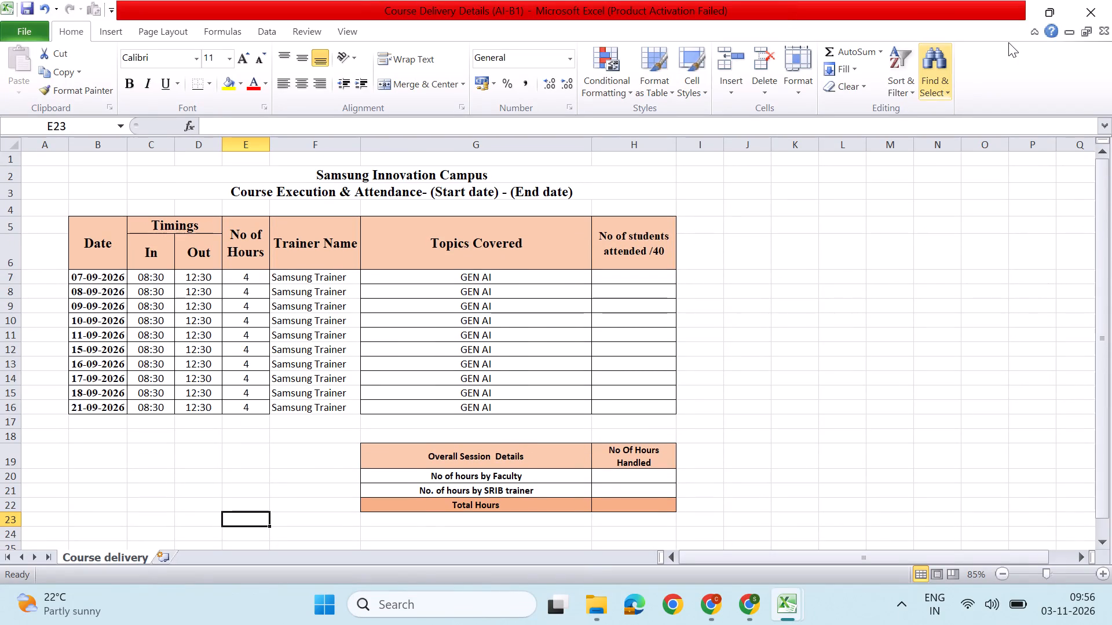
click(1111, 0)
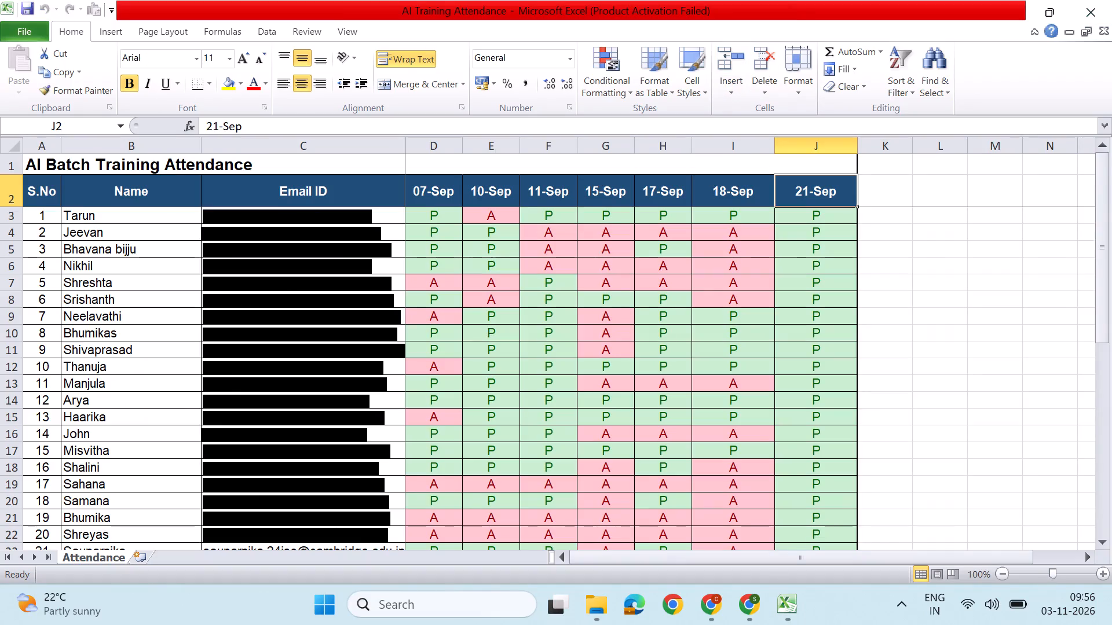
click(1111, 0)
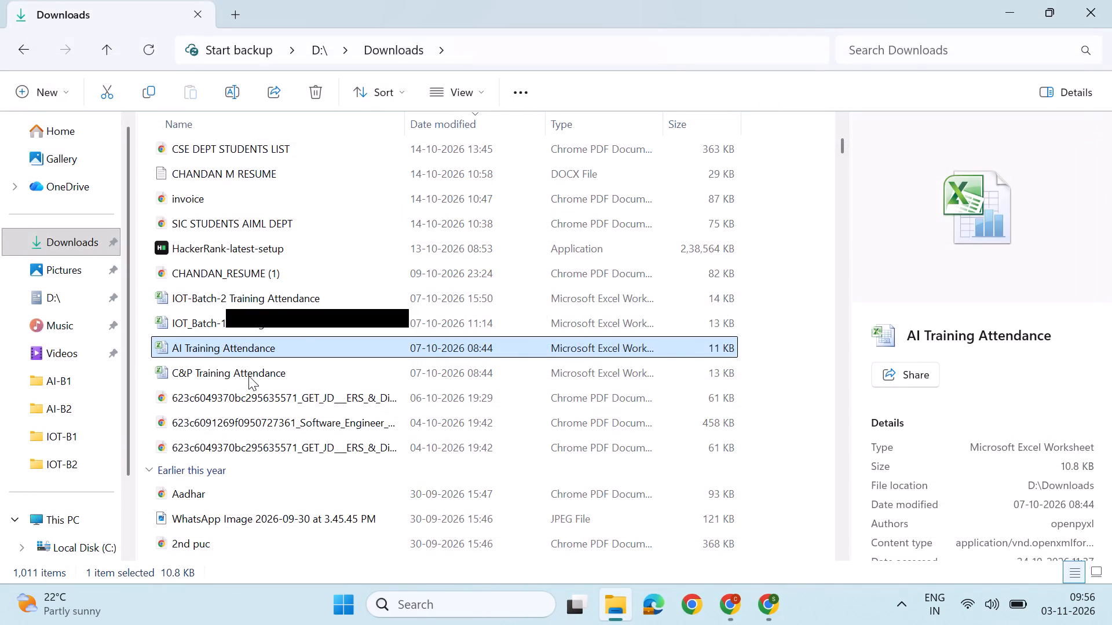
Open the C&P Training Attendance workbook from the Downloads folder.
double_click(291, 370)
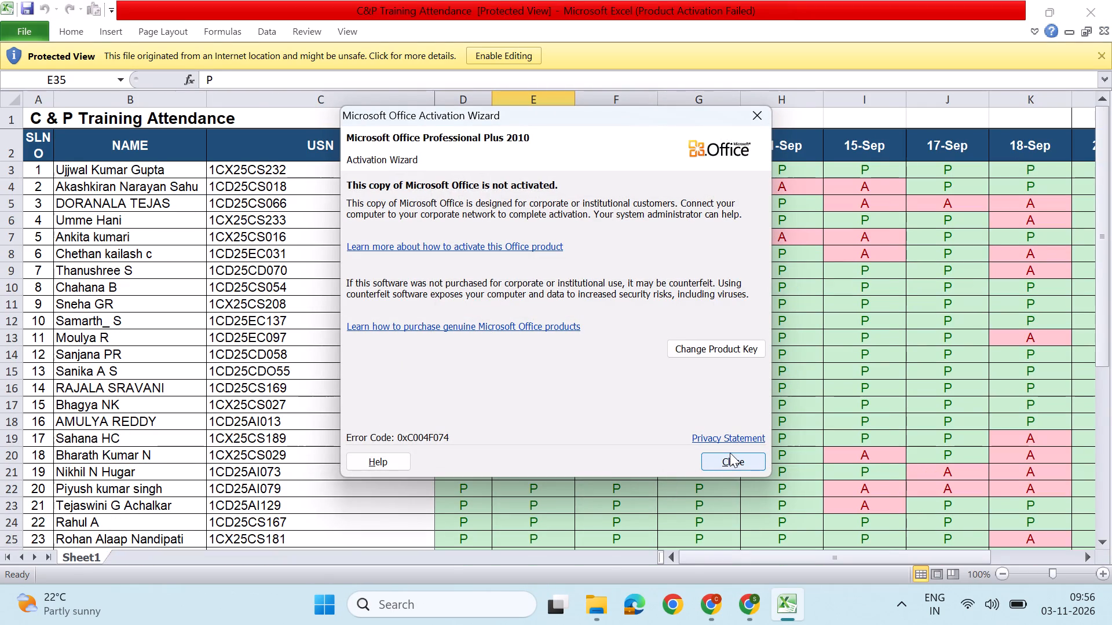
Dismiss the Office activation wizard and close the C&P Training Attendance workbook, returning to the Downloads folder.
click(730, 453)
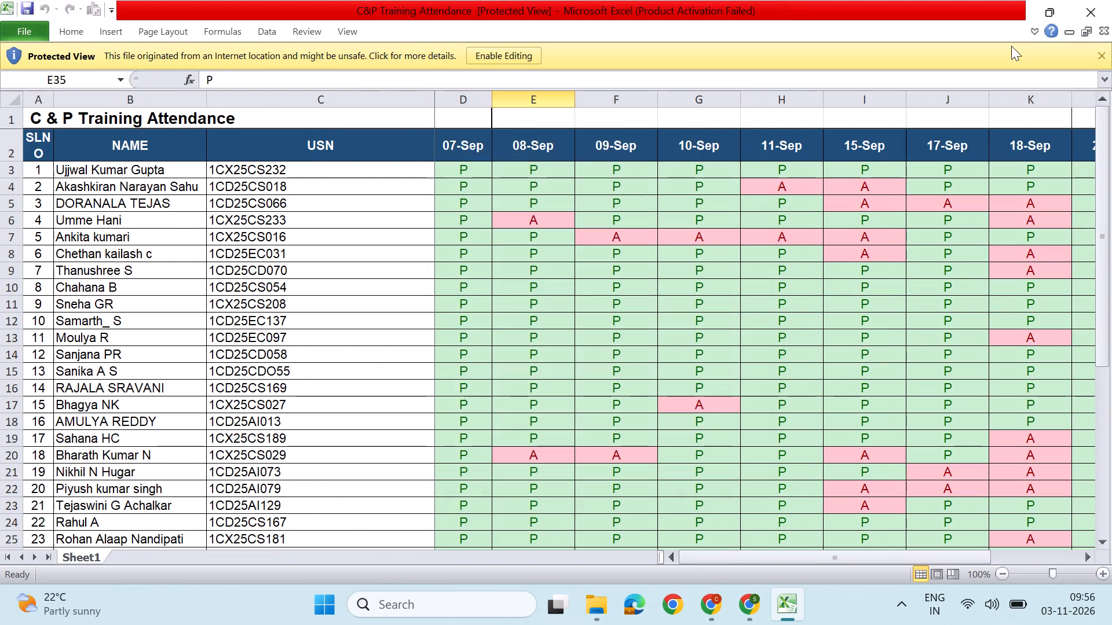
click(1111, 0)
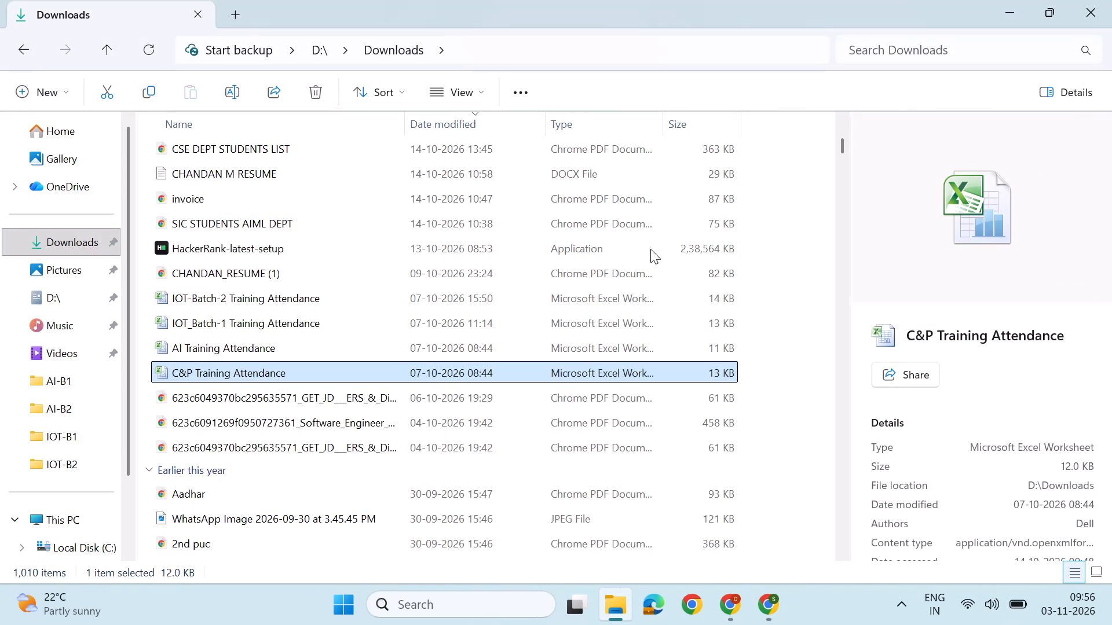
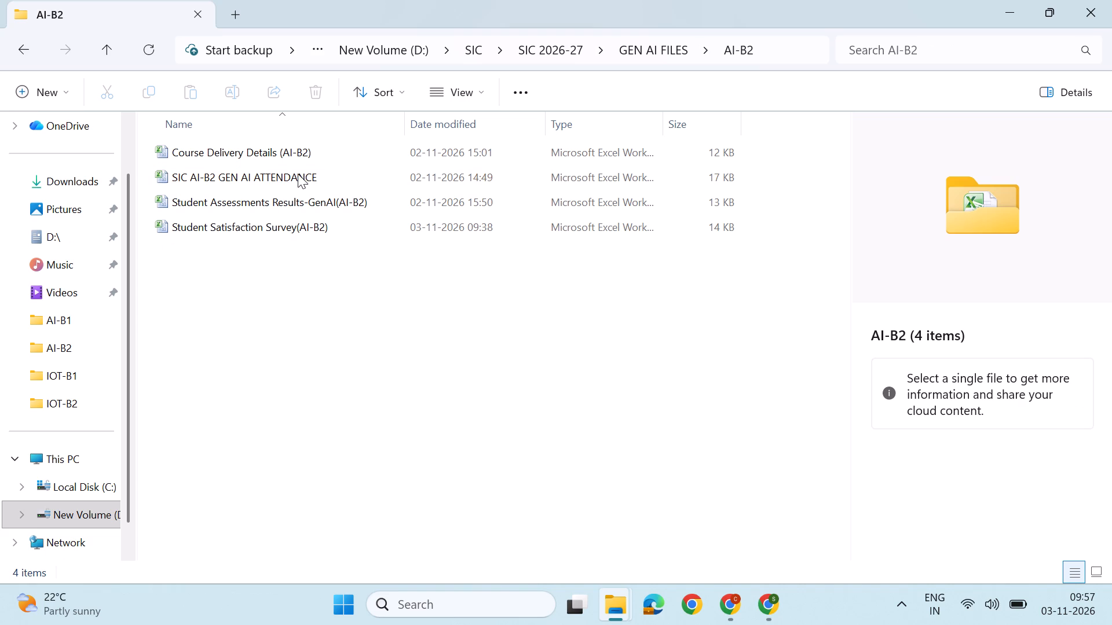
Open the Course Delivery Details (AI-B2) workbook from the AI-B2 folder and dismiss the activation wizard.
double_click(349, 152)
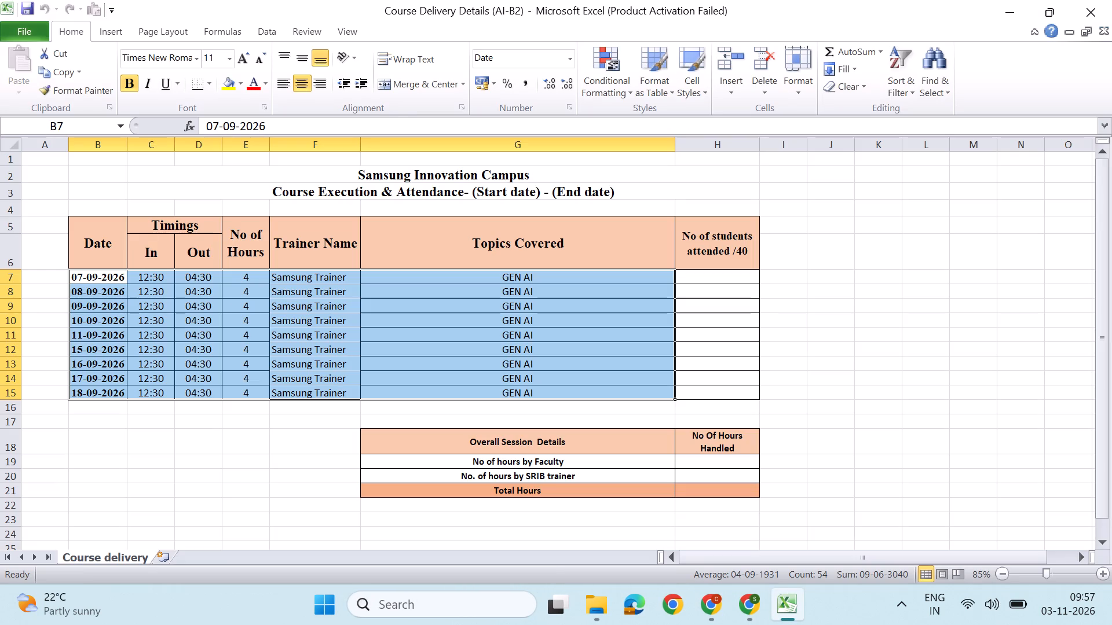
click(153, 414)
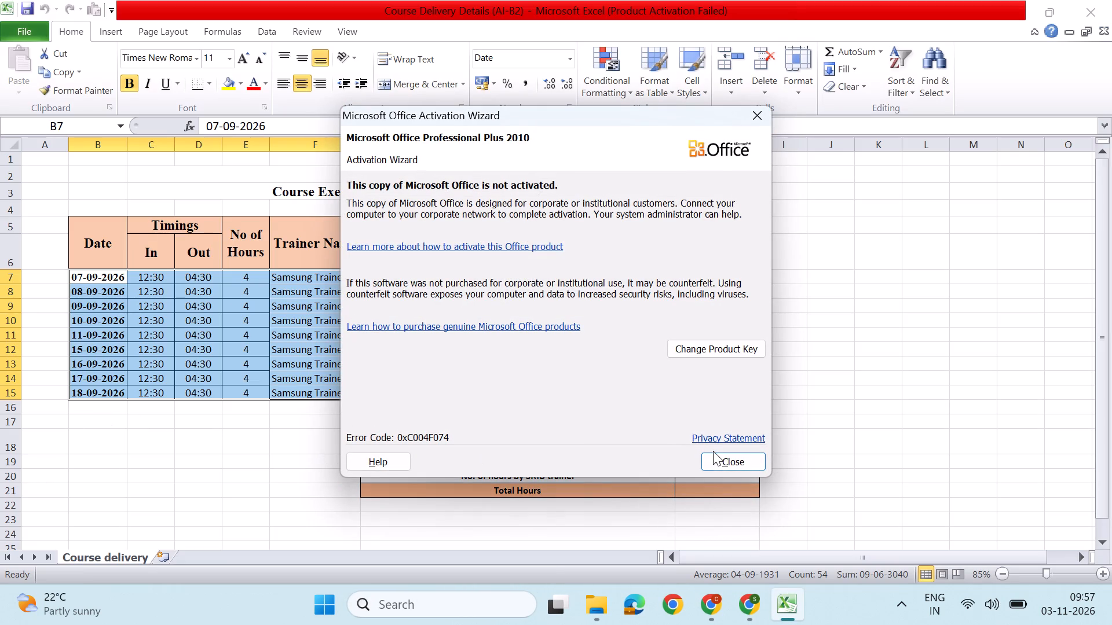
click(718, 454)
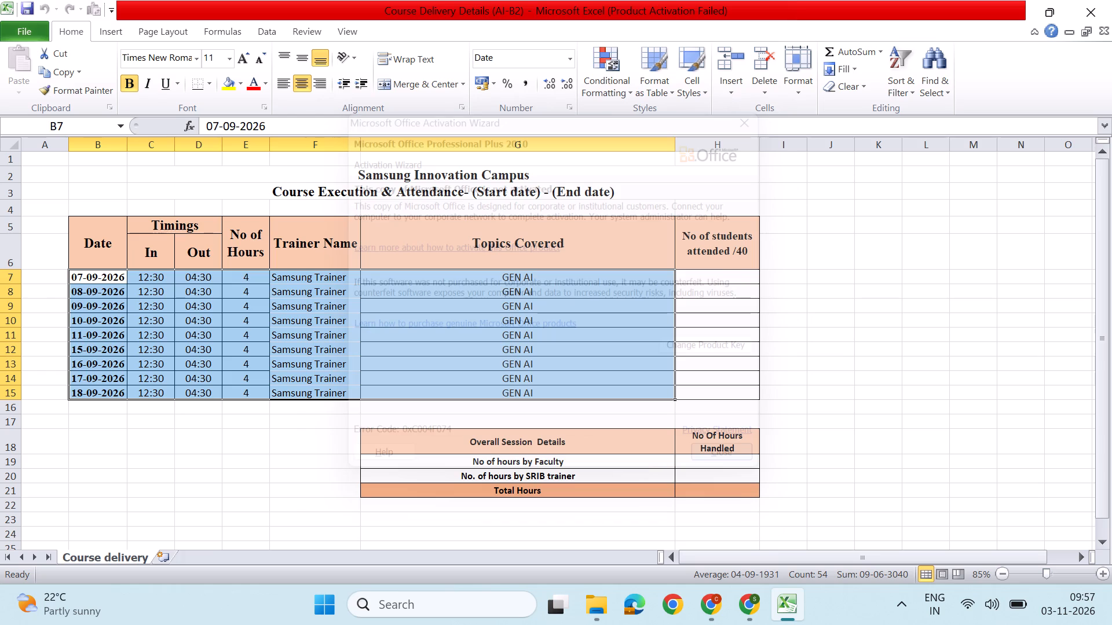
Copy the whole 18-09-2026 session row, from Date to No of students attended, into row 16.
click(167, 403)
click(92, 401)
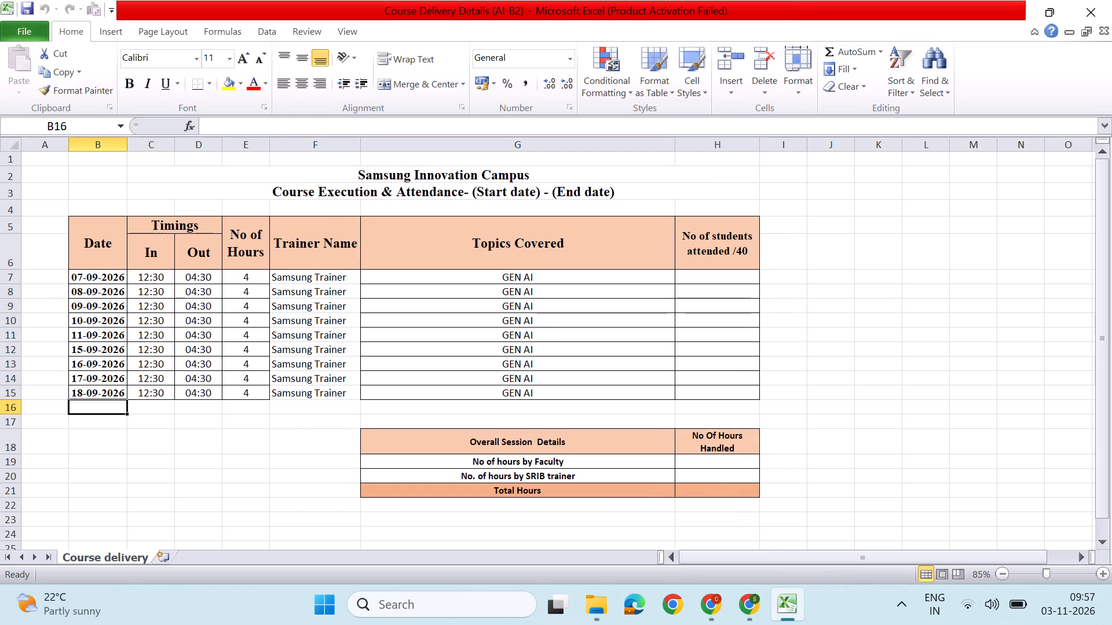
click(98, 394)
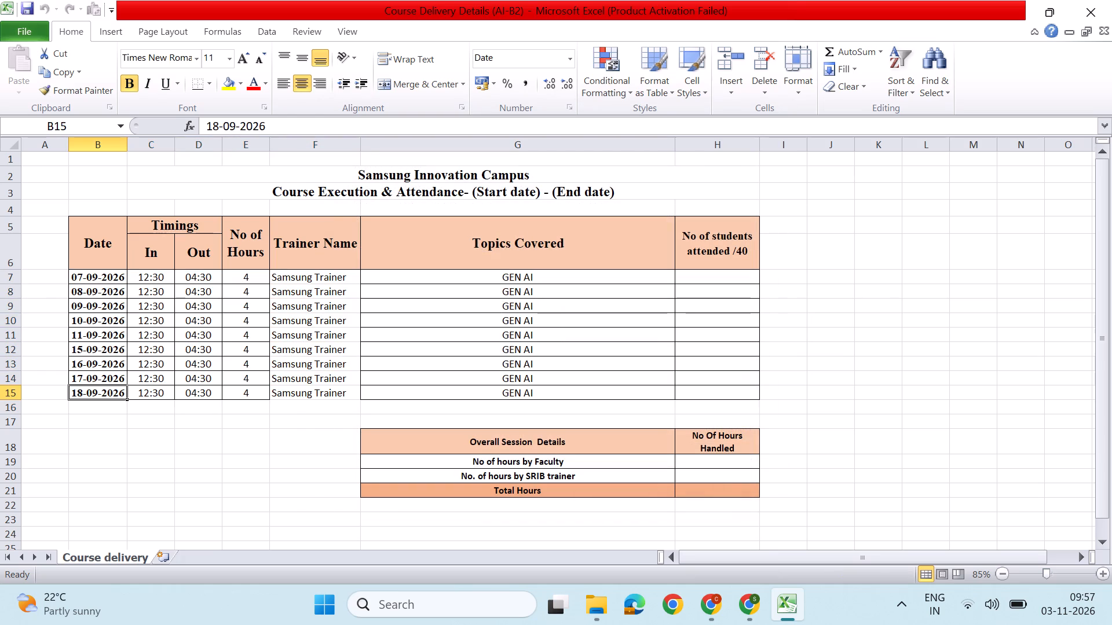
key(shift+Right)
key(shift+Right)
key(shift+Right)
key(shift+Right)
key(shift+Right)
key(shift+Right)
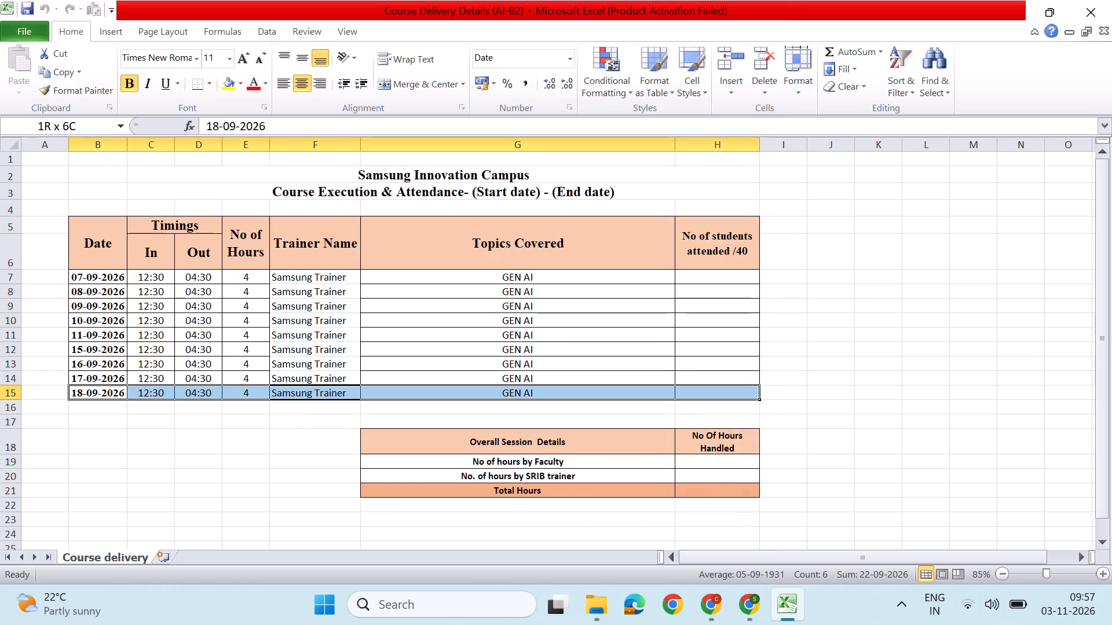
key(ctrl+c)
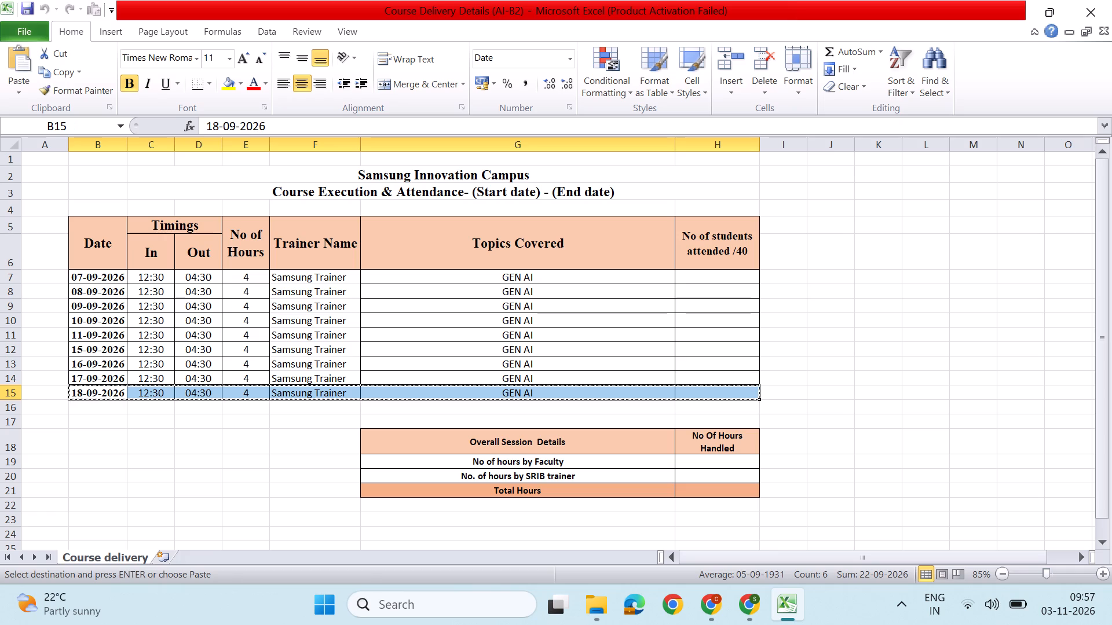
key(Down)
key(ctrl+v)
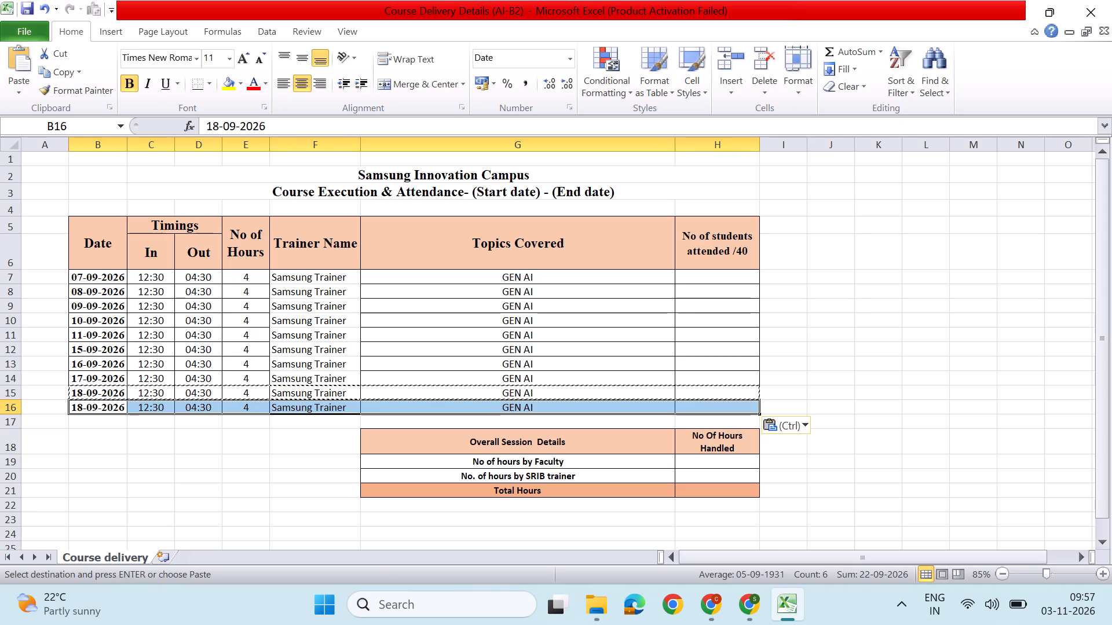
Set the date of the session in row 16 to 21-09-2026.
double_click(83, 405)
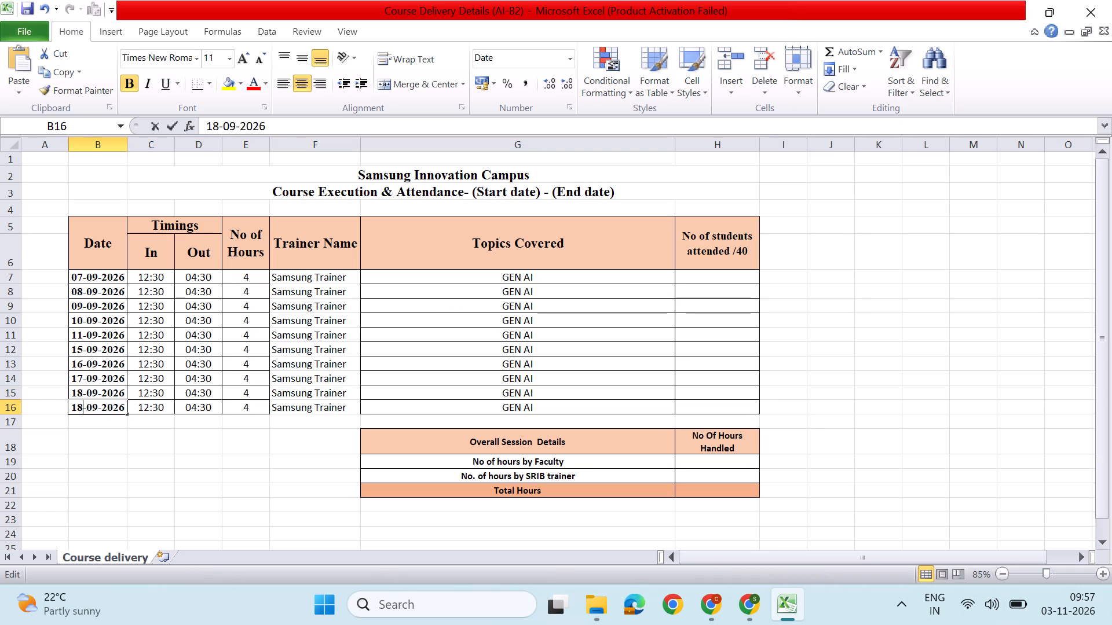
key(BackSpace)
key(BackSpace)
text(21)
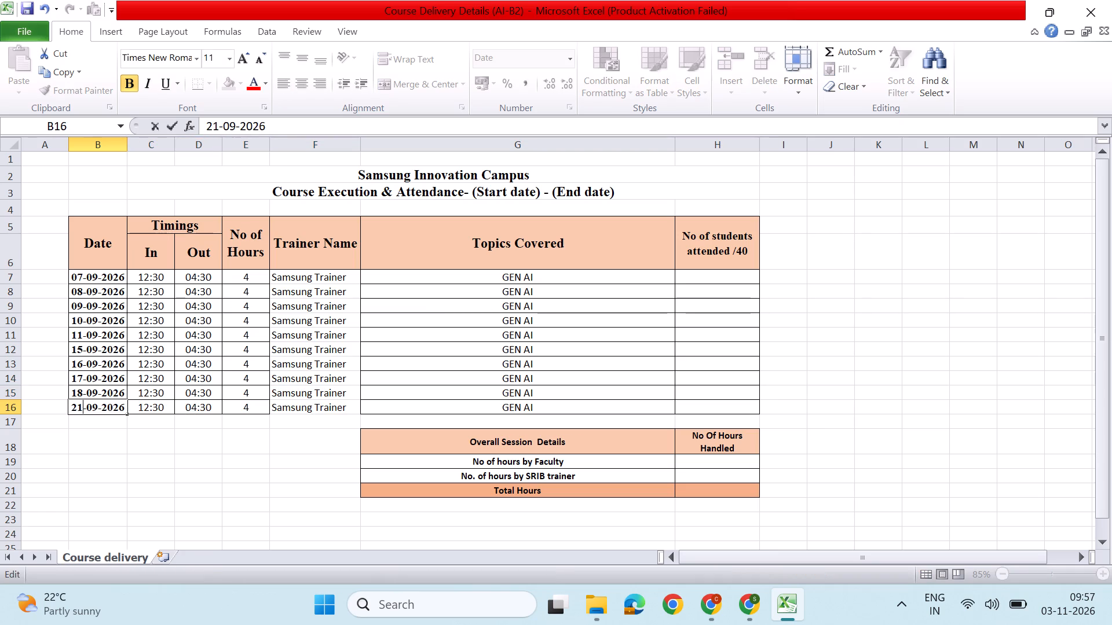
key(Return)
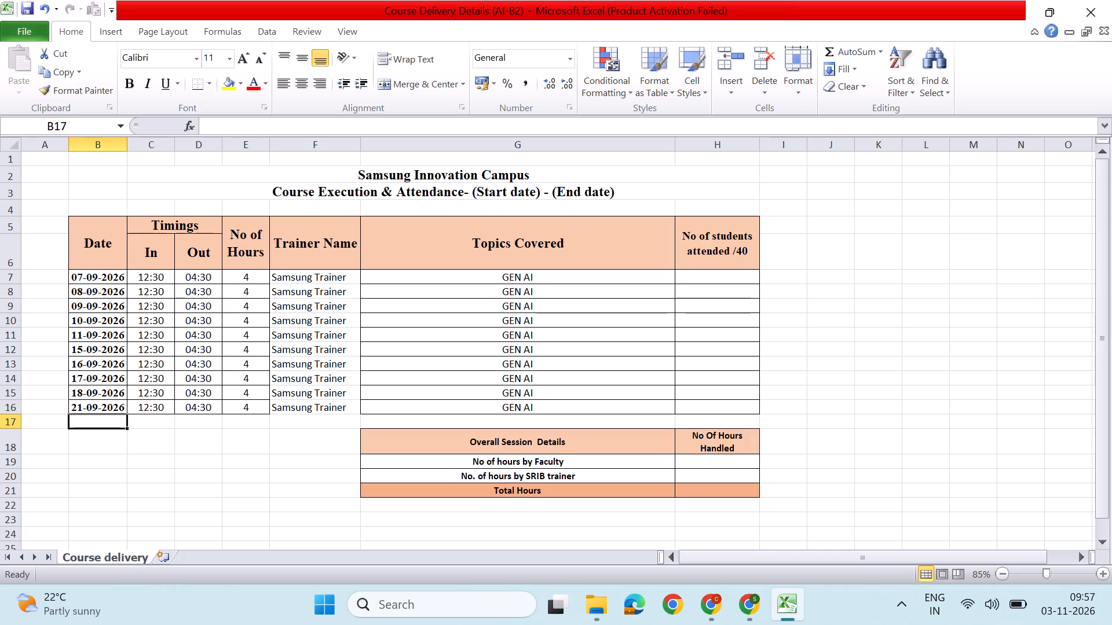
Apply all borders to the entire session table and save the AI-B2 workbook.
click(320, 406)
key(ctrl+a)
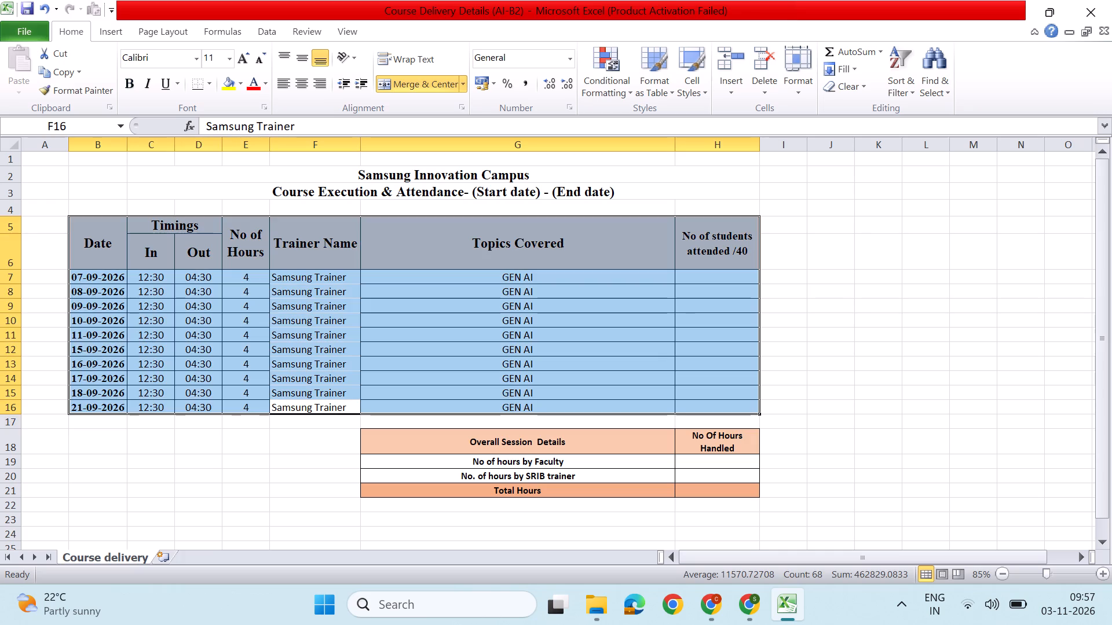
click(204, 78)
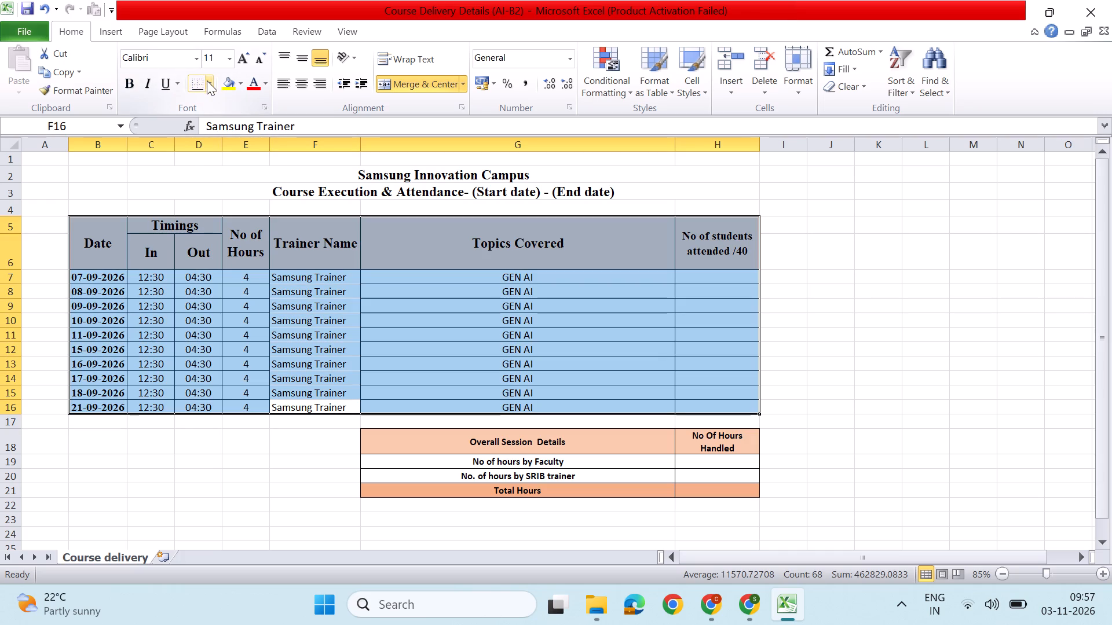
click(207, 80)
click(251, 221)
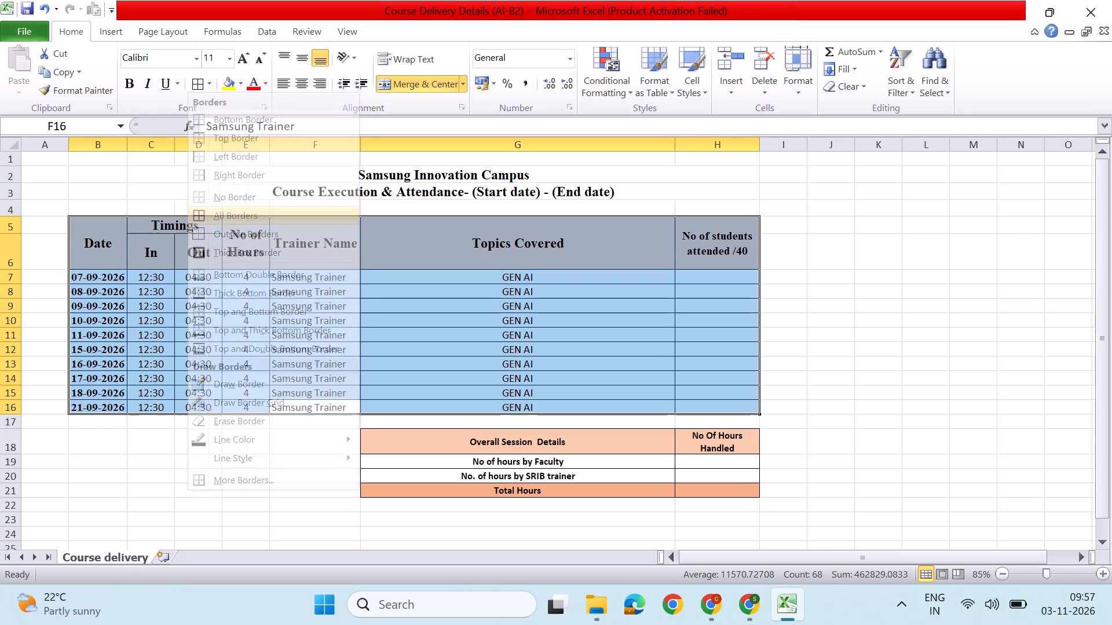
click(829, 355)
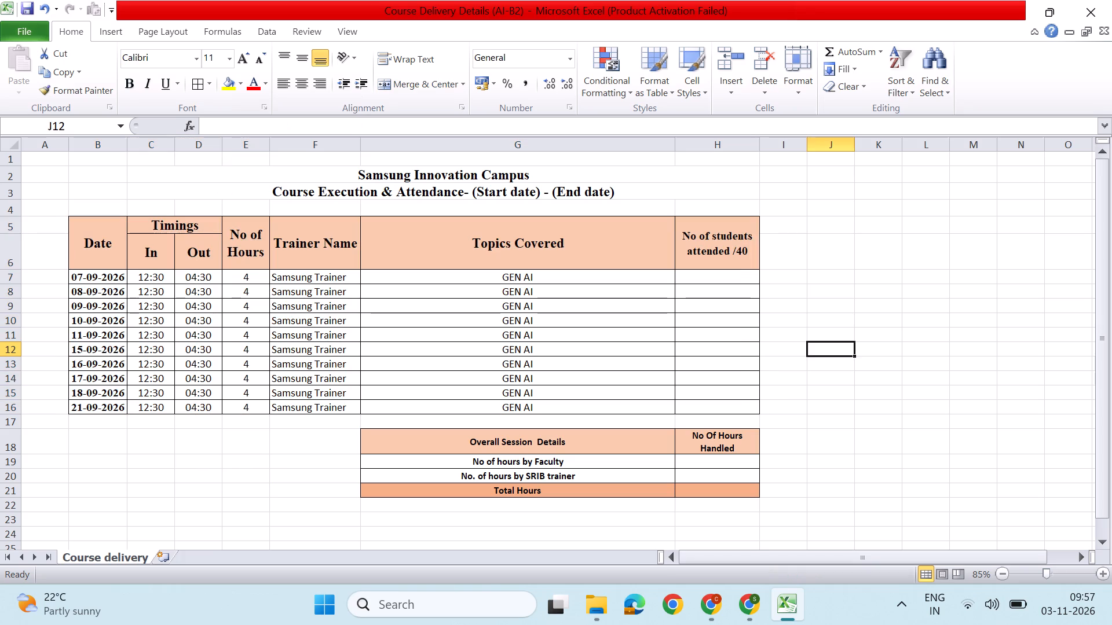
key(ctrl+s)
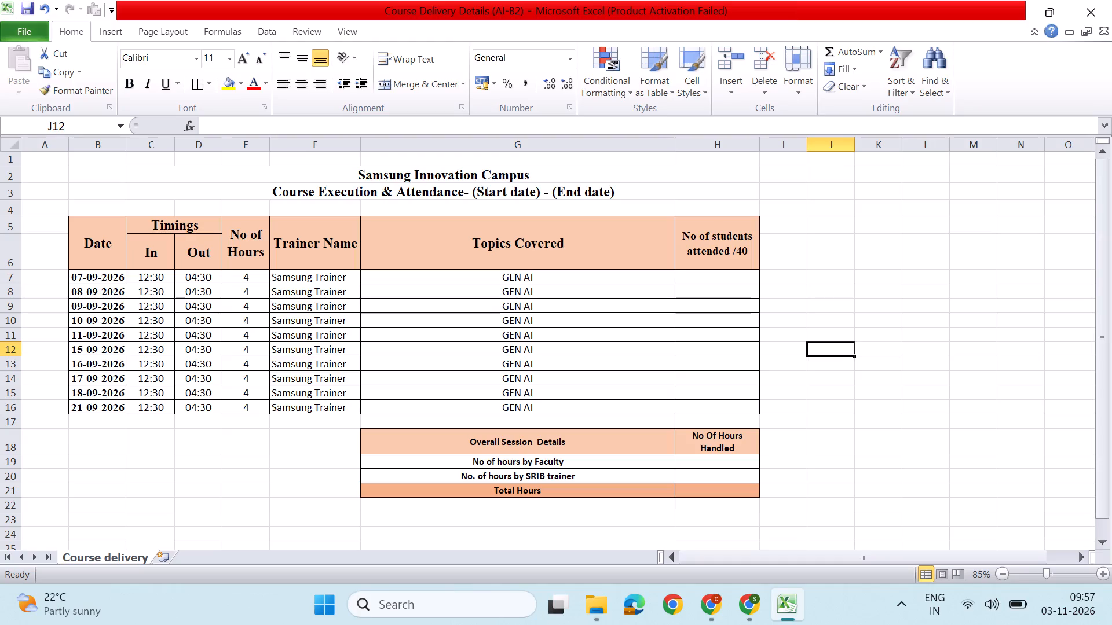
Switch to File Explorer and open the Course Delivery Details (C&P) workbook from the C&P folder under GEN AI FILES.
key(alt+Tab)
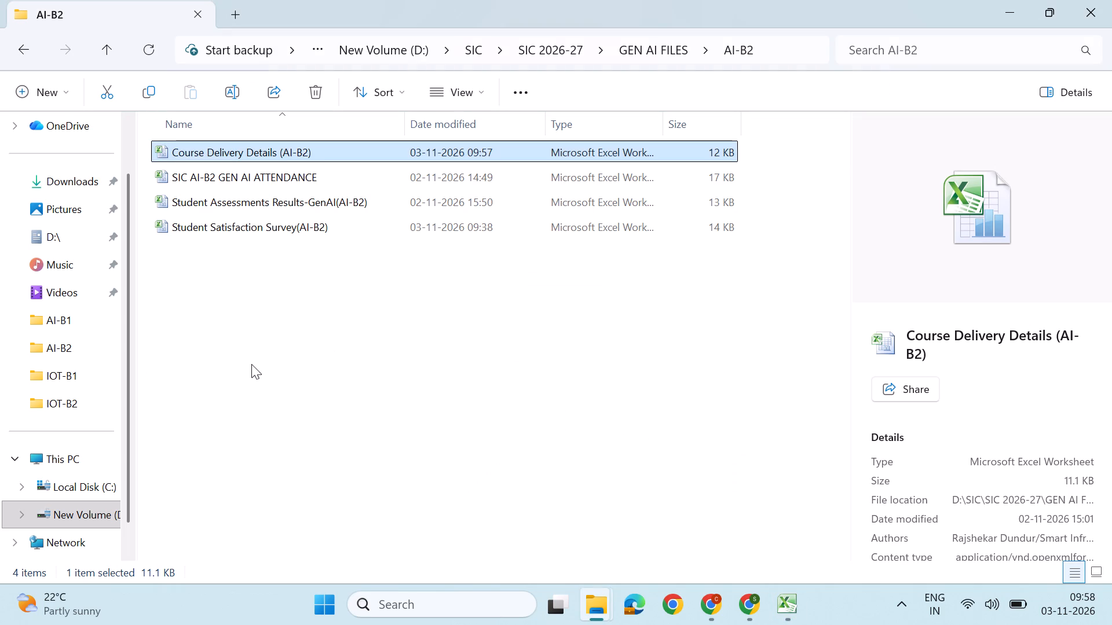
click(107, 56)
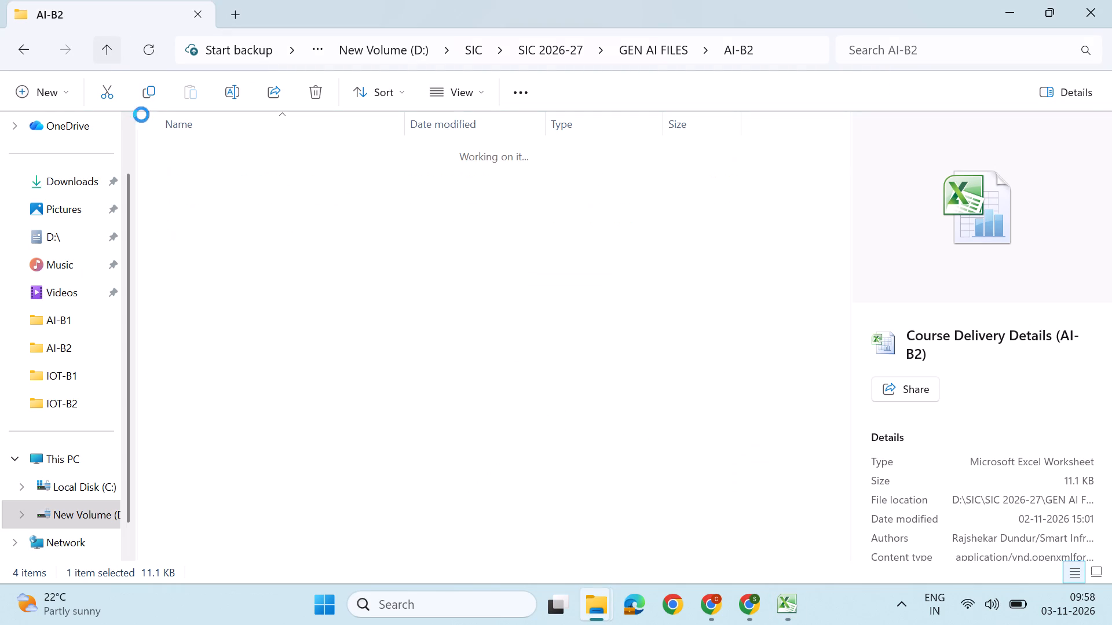
double_click(292, 205)
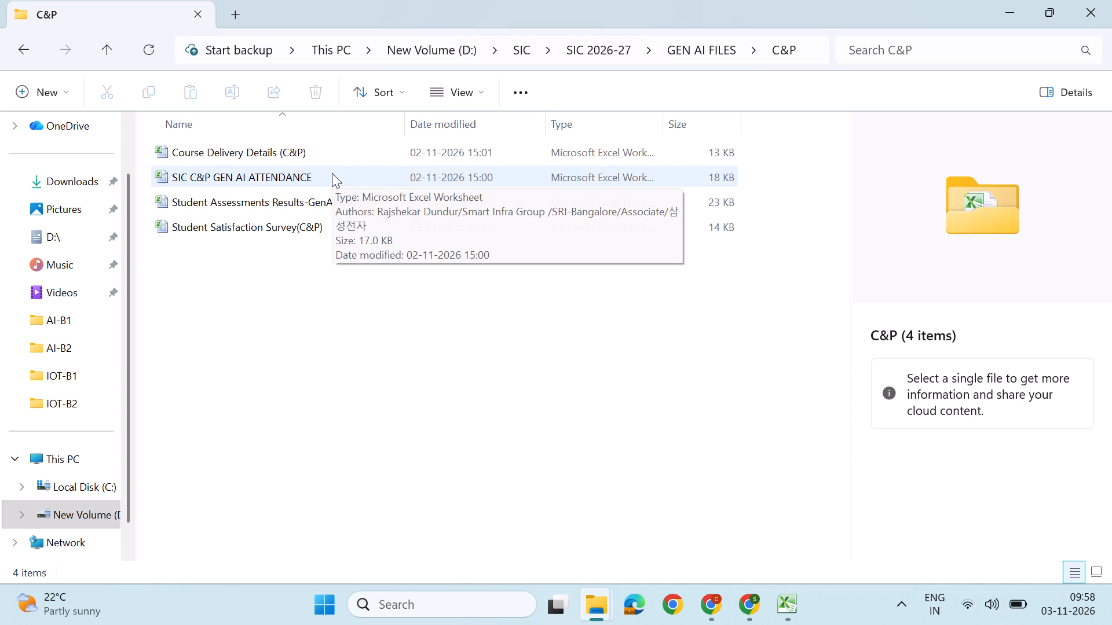
double_click(367, 159)
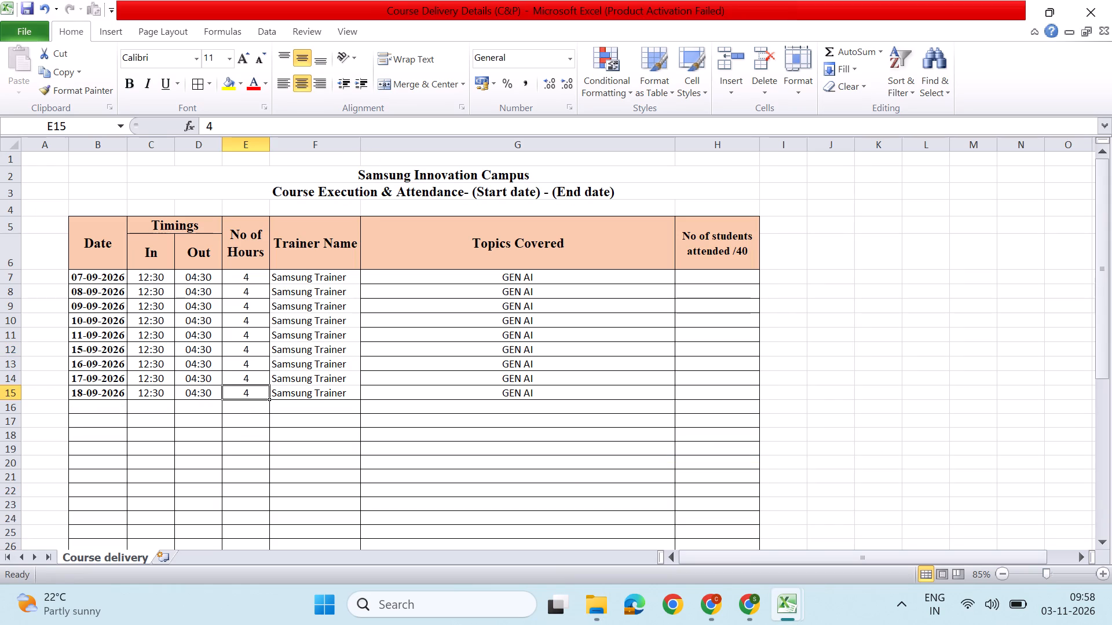
Copy the whole 18-09-2026 session row, from Date to No of students attended, into row 16 of the C&P sheet.
click(105, 399)
key(shift+Right)
key(shift+Right)
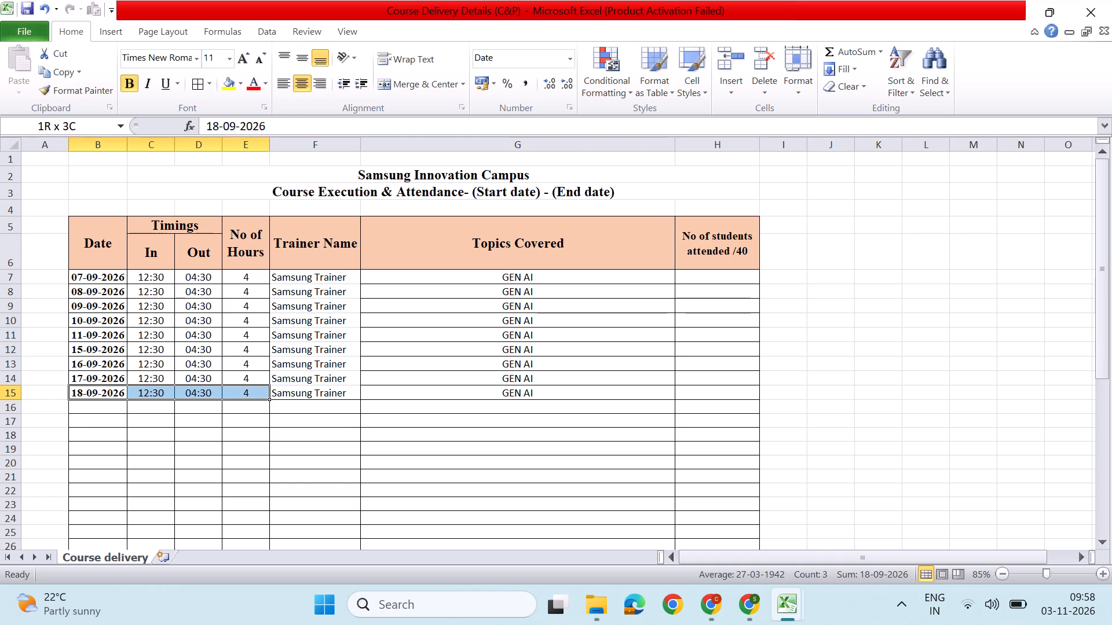
key(shift+Right)
key(shift+Right)
key(shift+Right)
key(shift+Right)
key(ctrl+c)
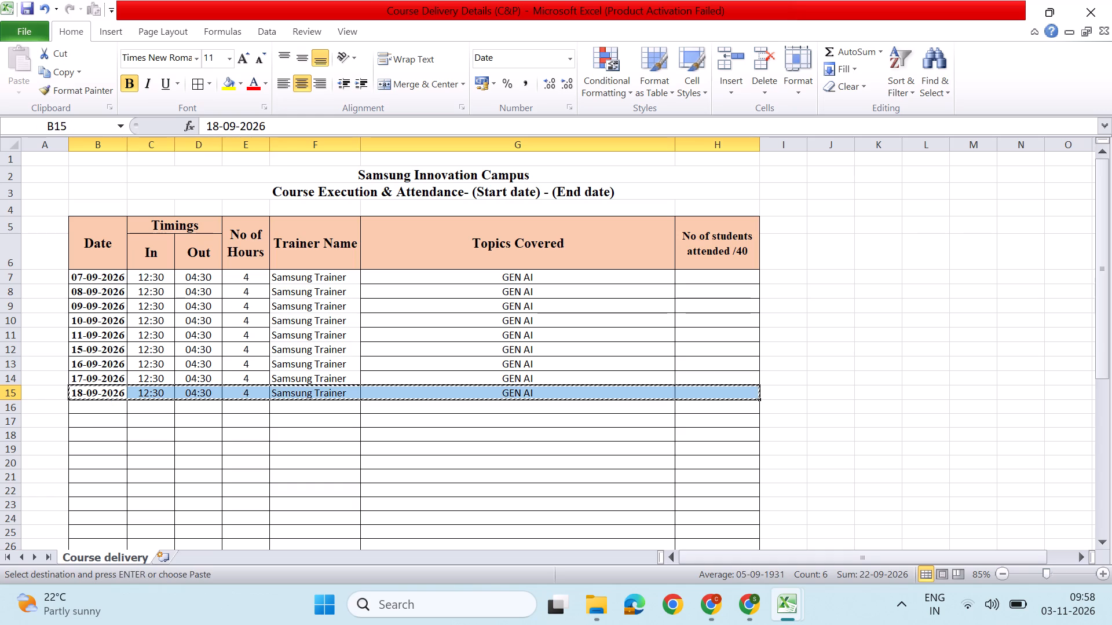
key(Down)
key(ctrl+v)
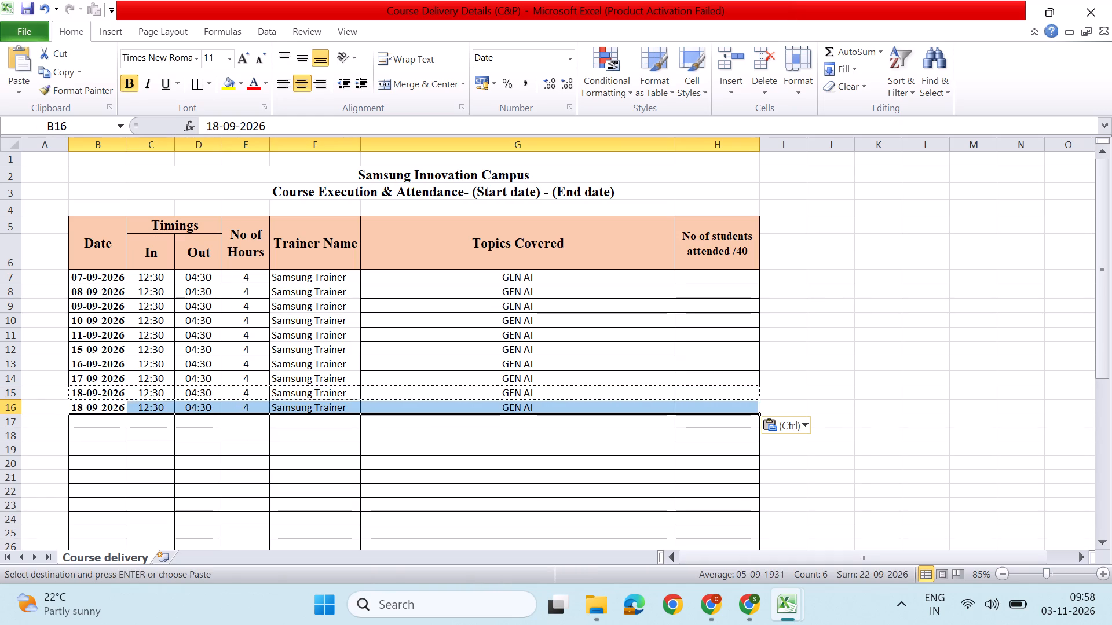
Set the date of the session in row 16 to 21-09-2026 and save the C&P workbook.
double_click(85, 407)
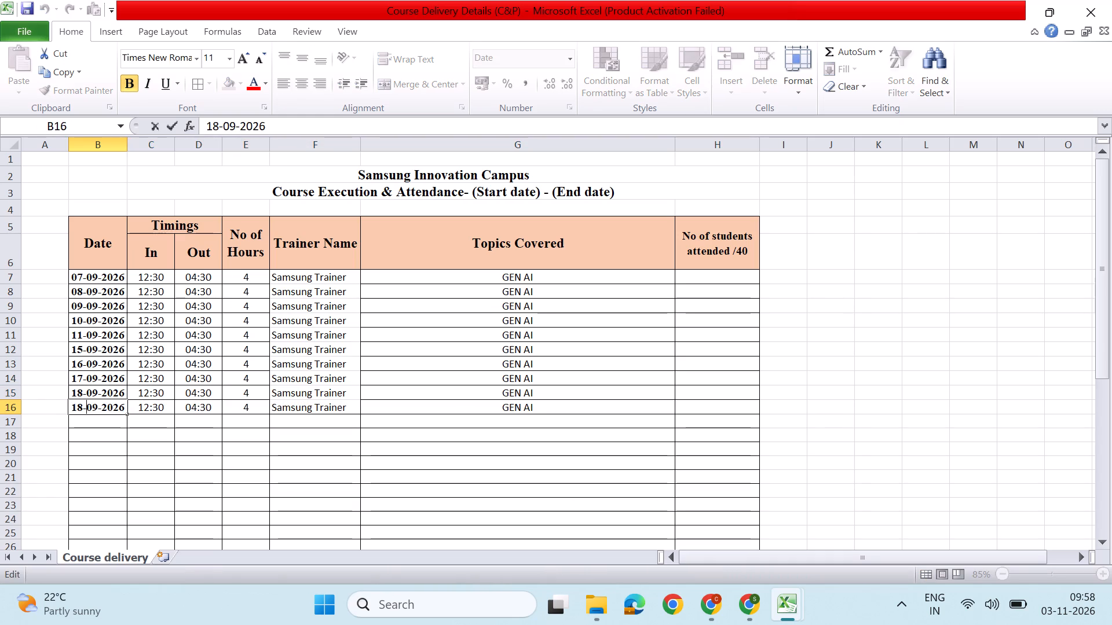
key(Left)
key(BackSpace)
key(BackSpace)
text(21)
key(Return)
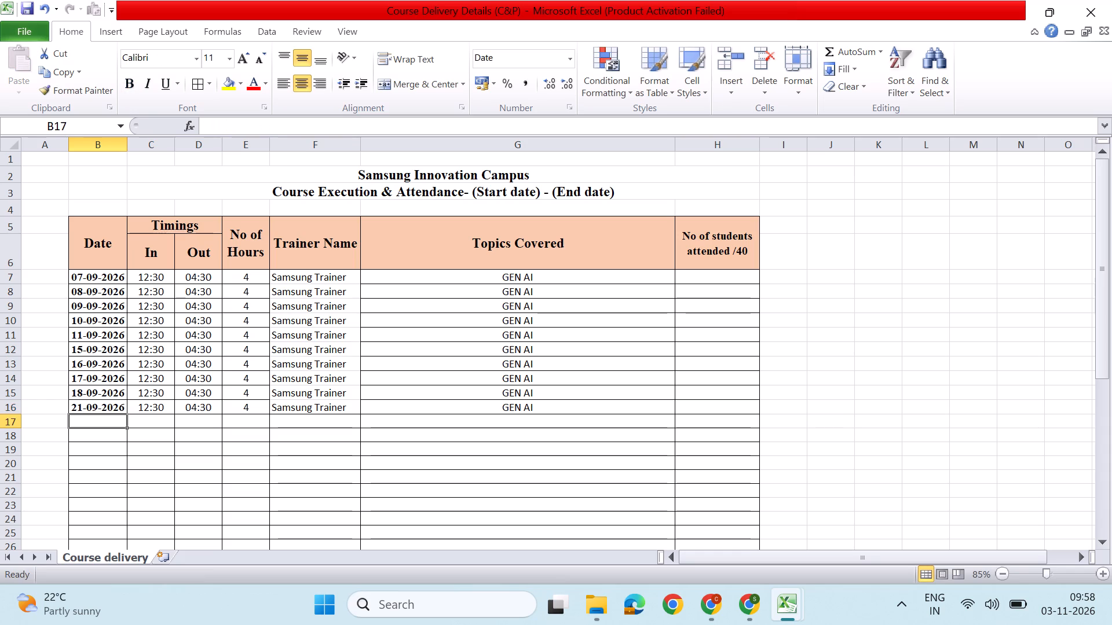
key(ctrl+s)
key(ctrl+s)
Delete the empty bordered rows 17 to 40 between the session table and the Overall Session Details table.
scroll(528, 461, down, 1)
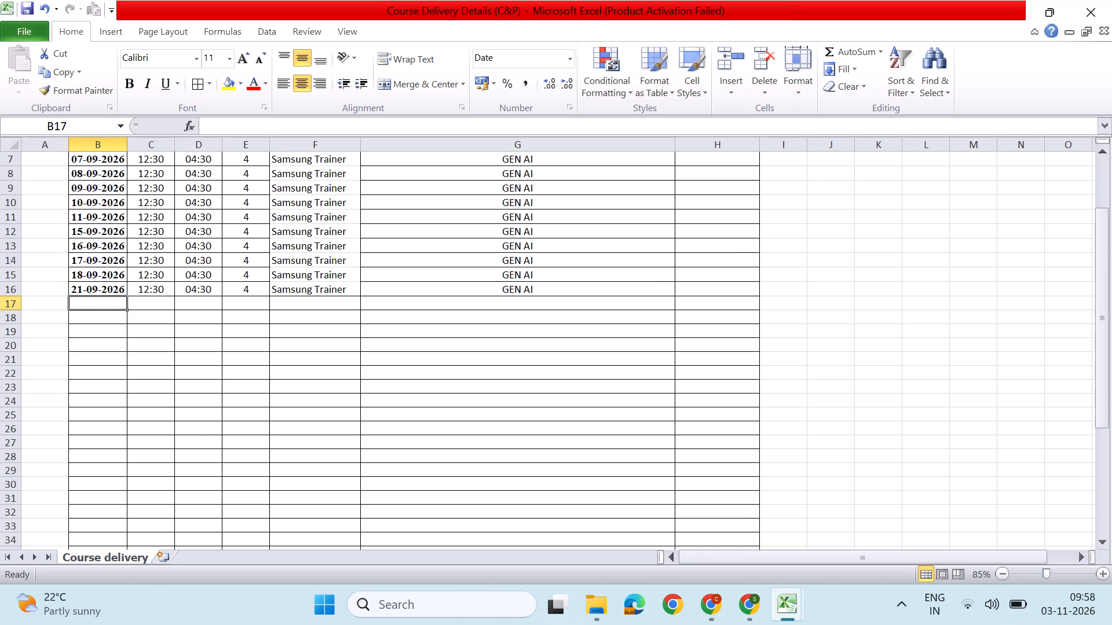
drag(12, 306, 41, 495)
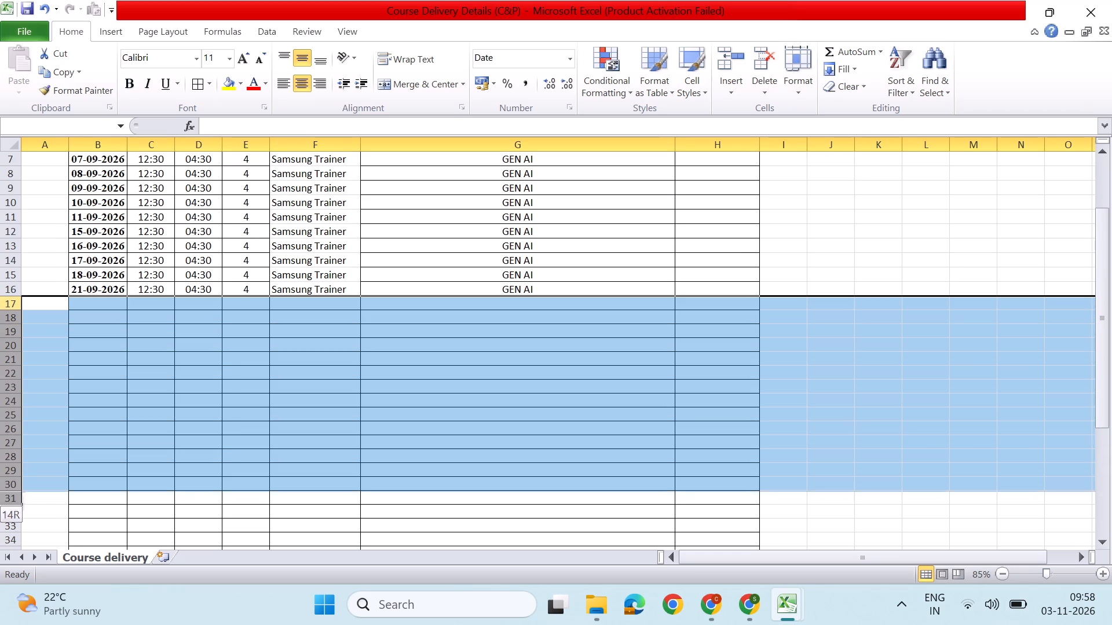
drag(41, 495, 42, 624)
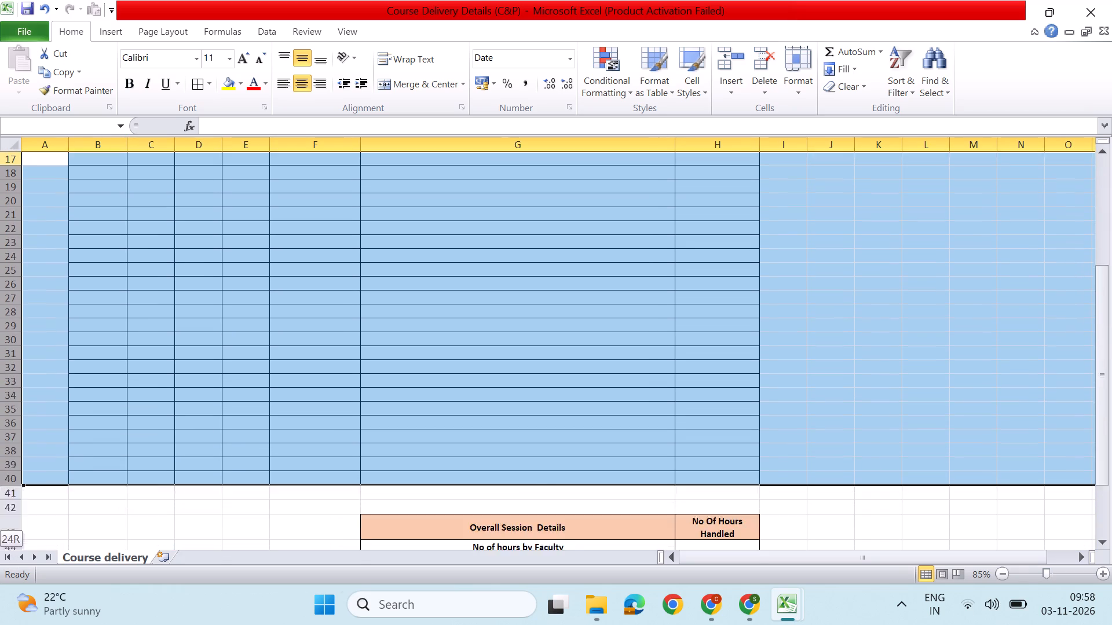
drag(42, 624, 10, 427)
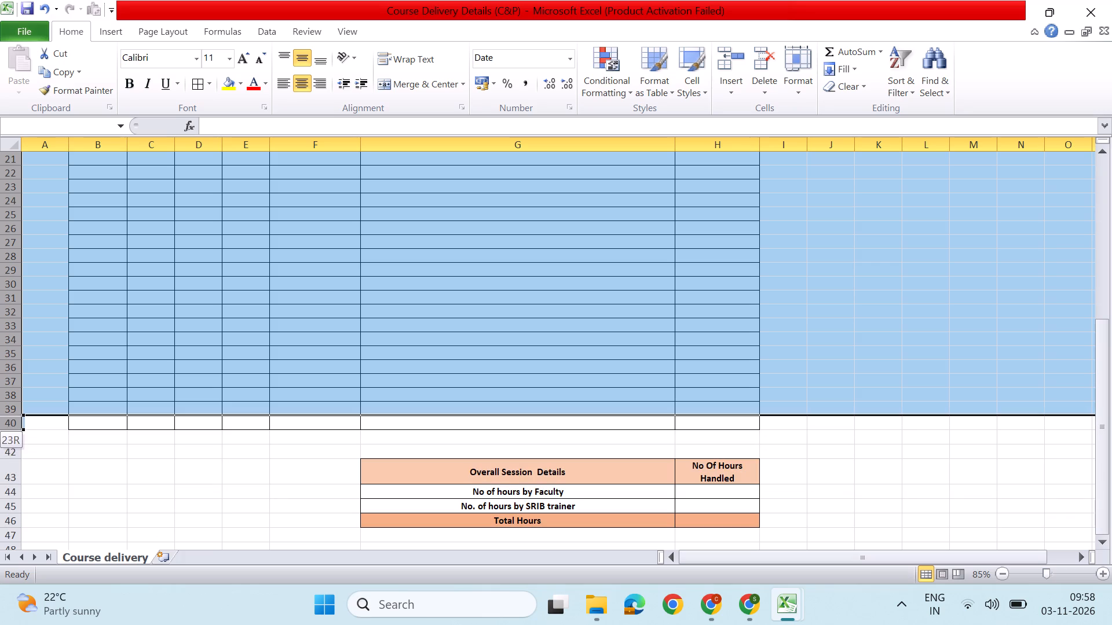
drag(10, 427, 11, 428)
right_click(9, 372)
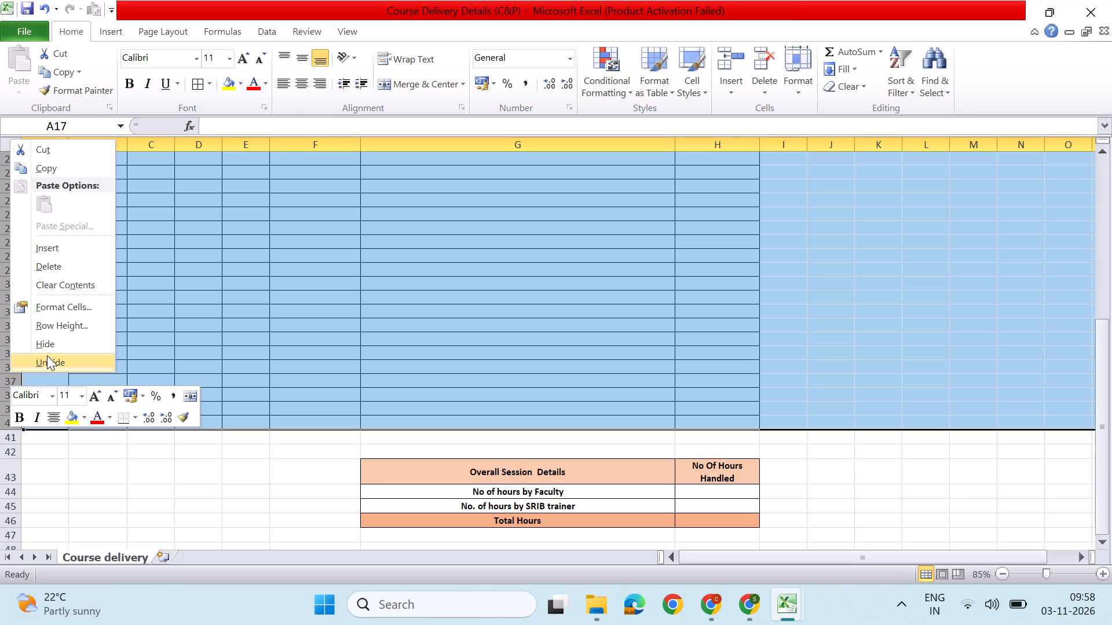
click(69, 269)
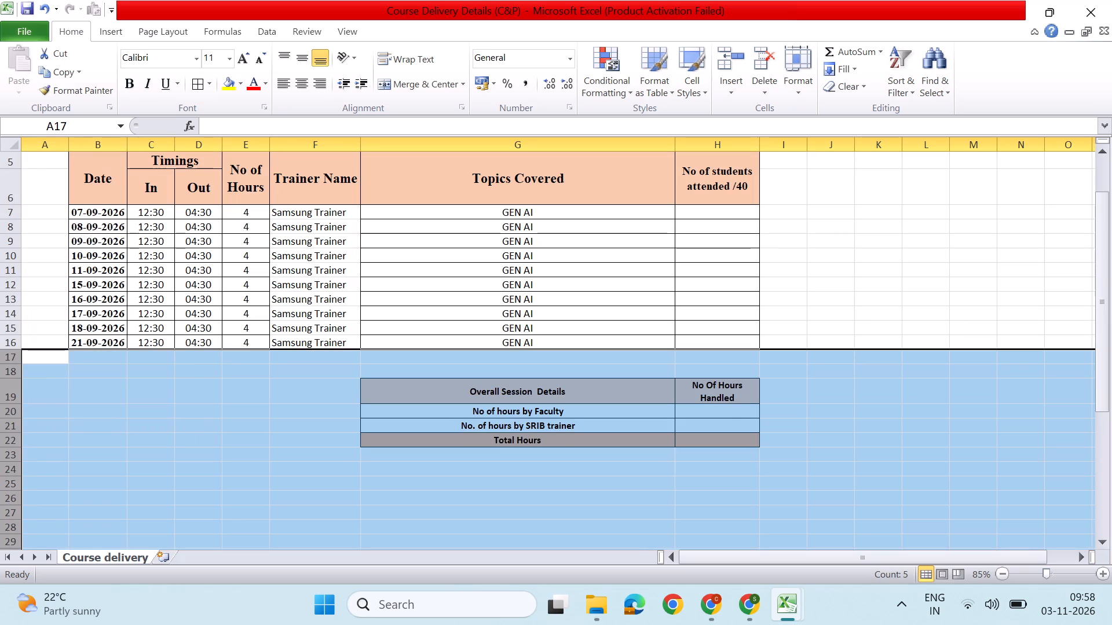
Save the Course Delivery Details (C&P) workbook and close it.
double_click(943, 406)
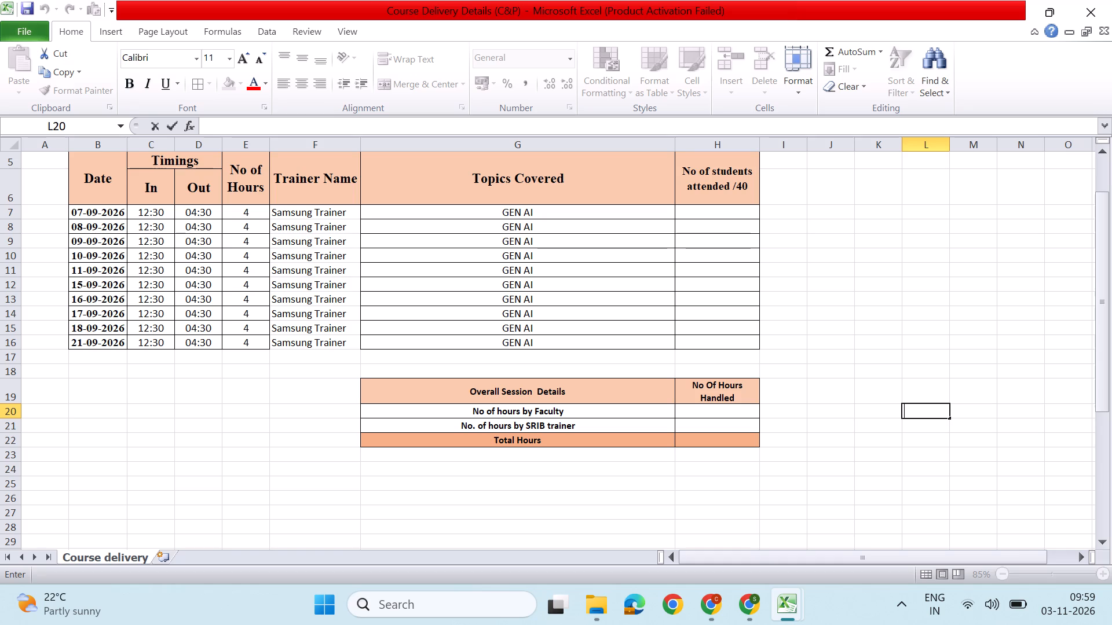
key(ctrl+s)
click(1111, 0)
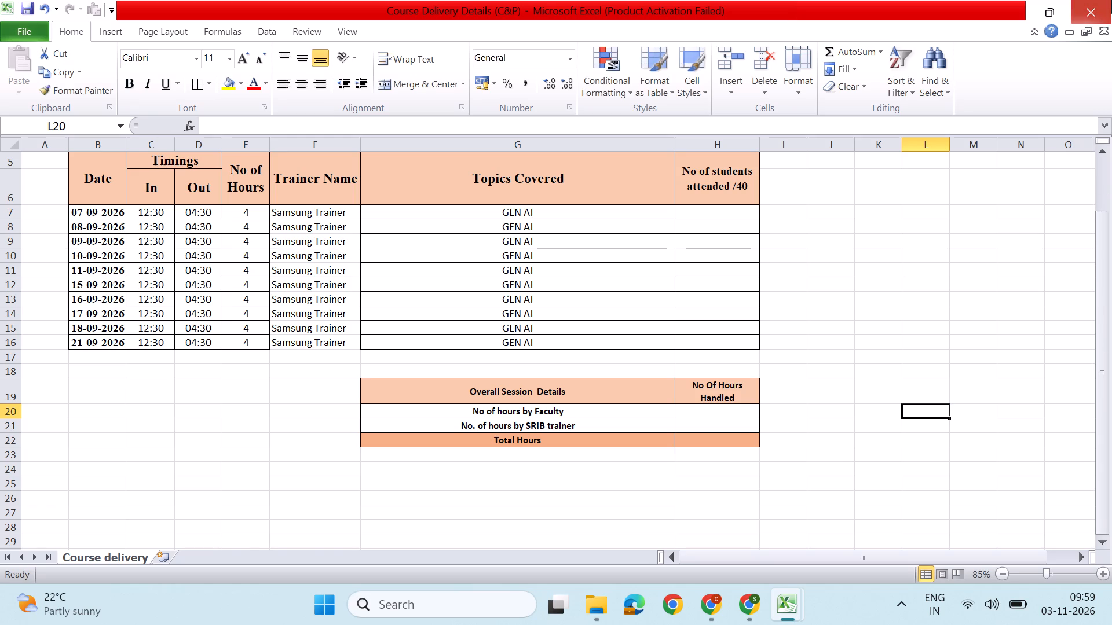
Save the Course Delivery Details (AI-B2) workbook and close it.
key(ctrl+s)
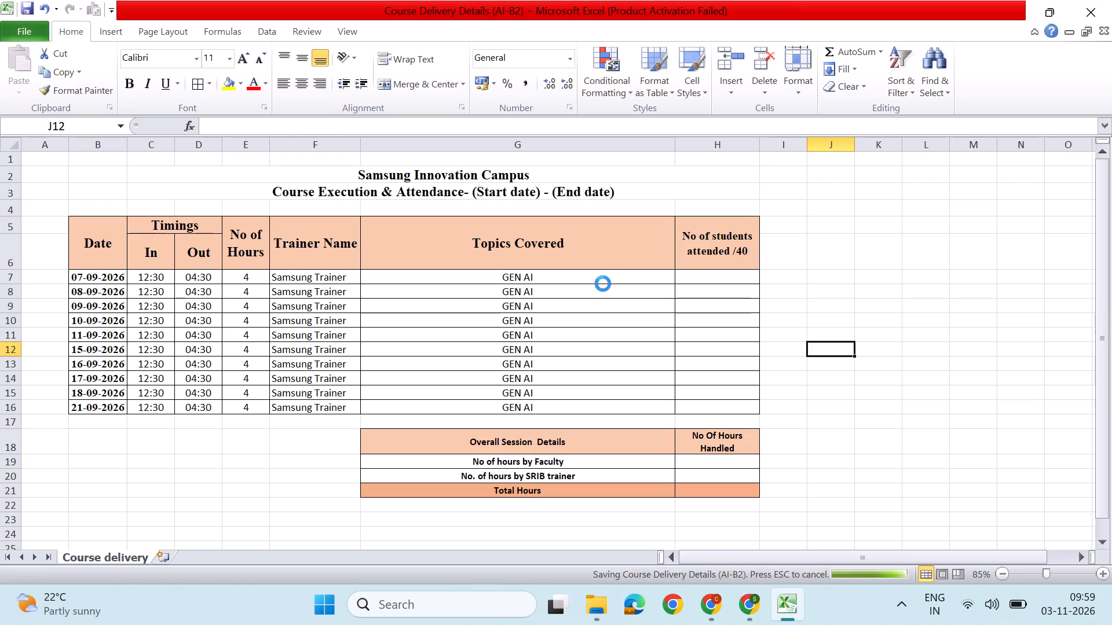
click(1111, 0)
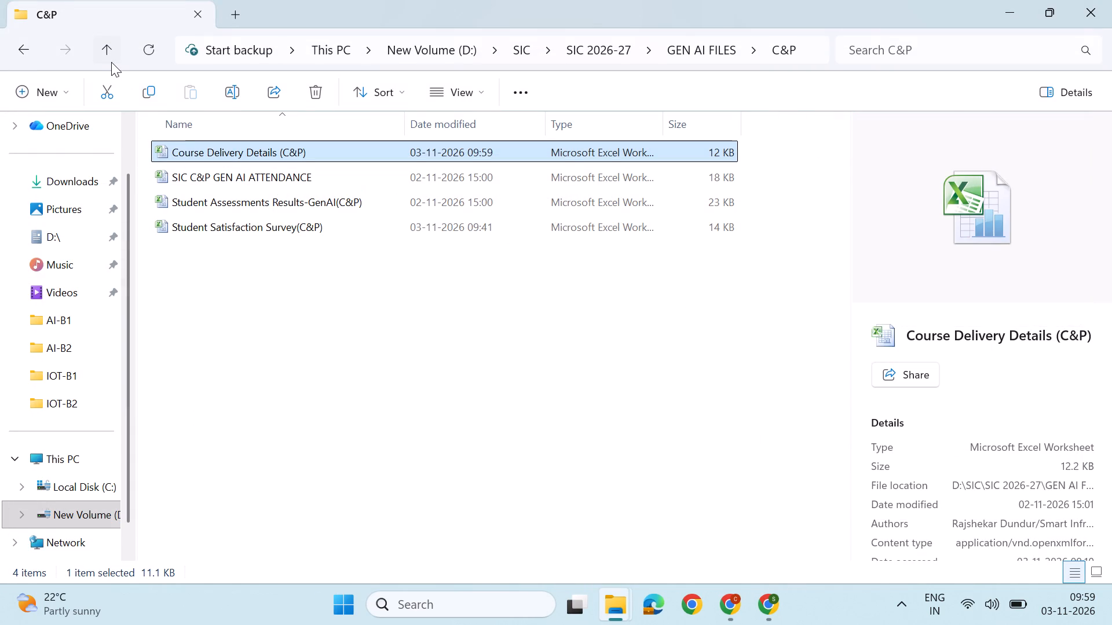
Open the Course Delivery Details (IOT-B1) workbook from the IOT-B1 folder in GEN AI FILES and dismiss the activation notice.
click(111, 62)
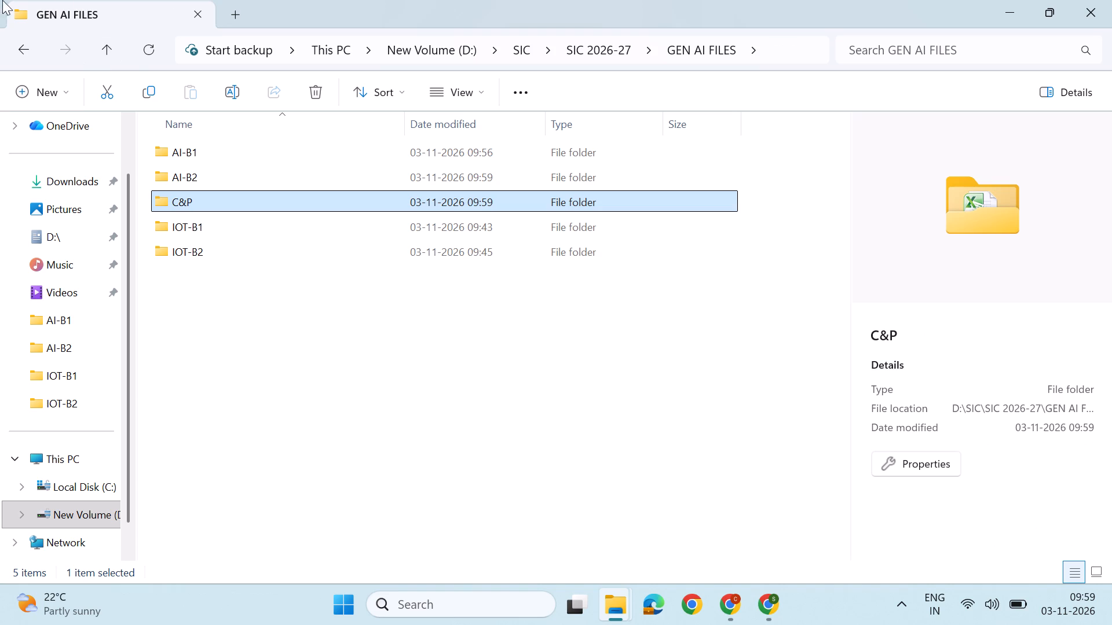
double_click(262, 228)
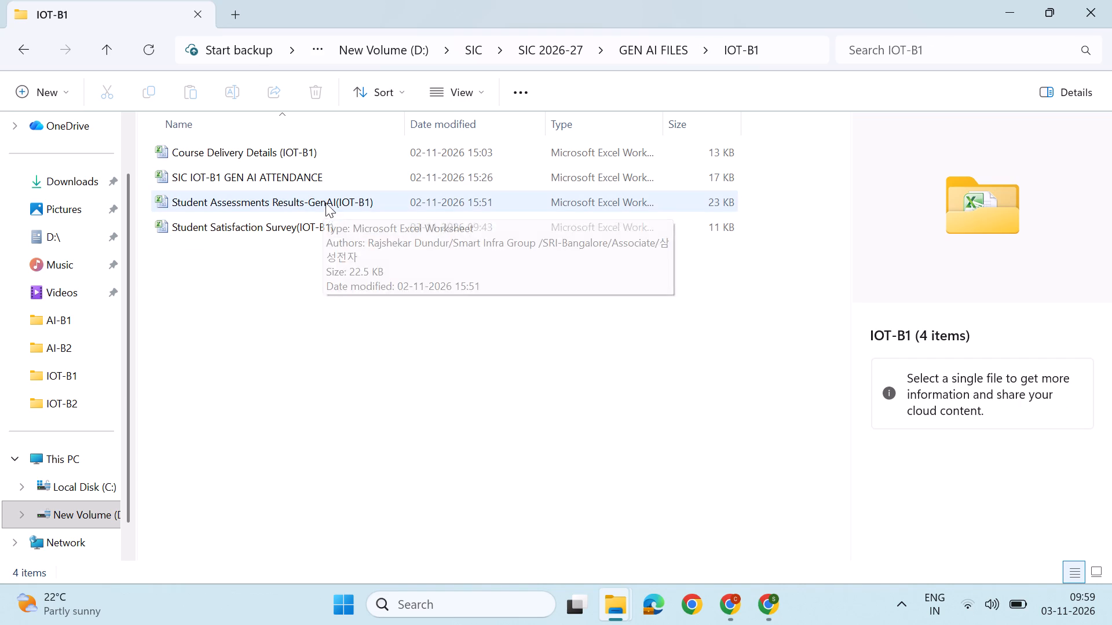
double_click(335, 154)
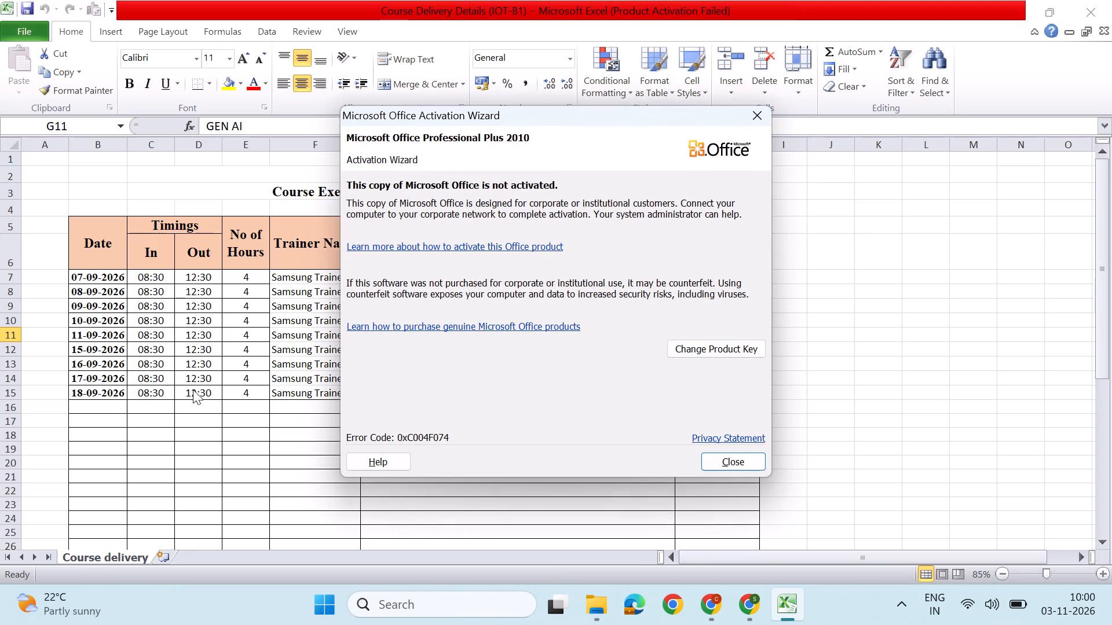
click(717, 461)
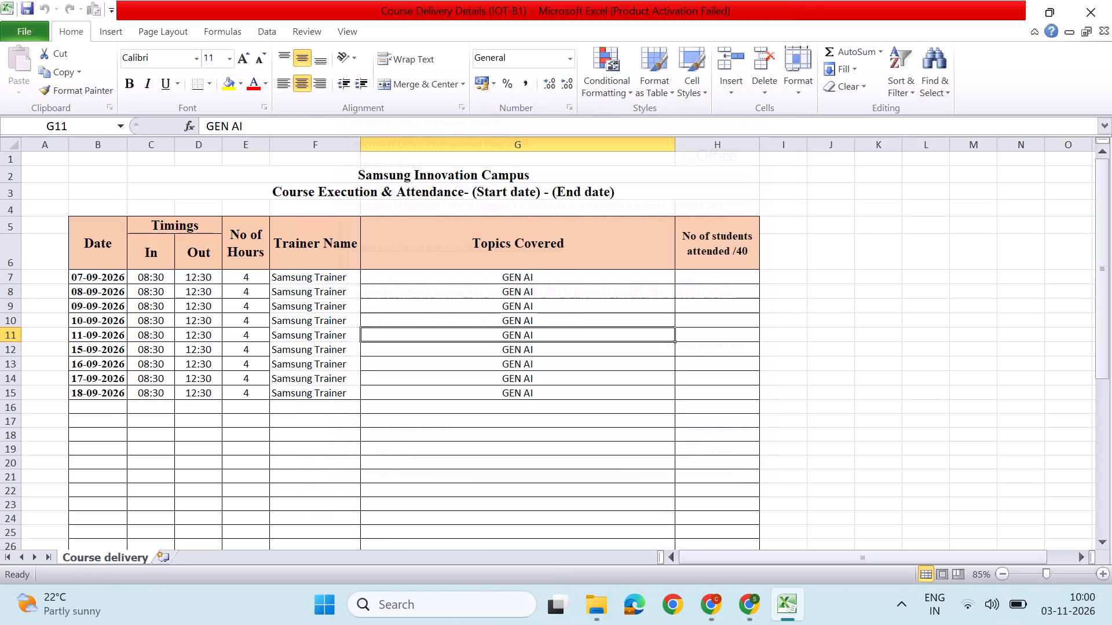
Copy the whole 18-09-2026 session row, from Date to No of students attended, into row 16 of the IOT-B1 sheet.
click(96, 395)
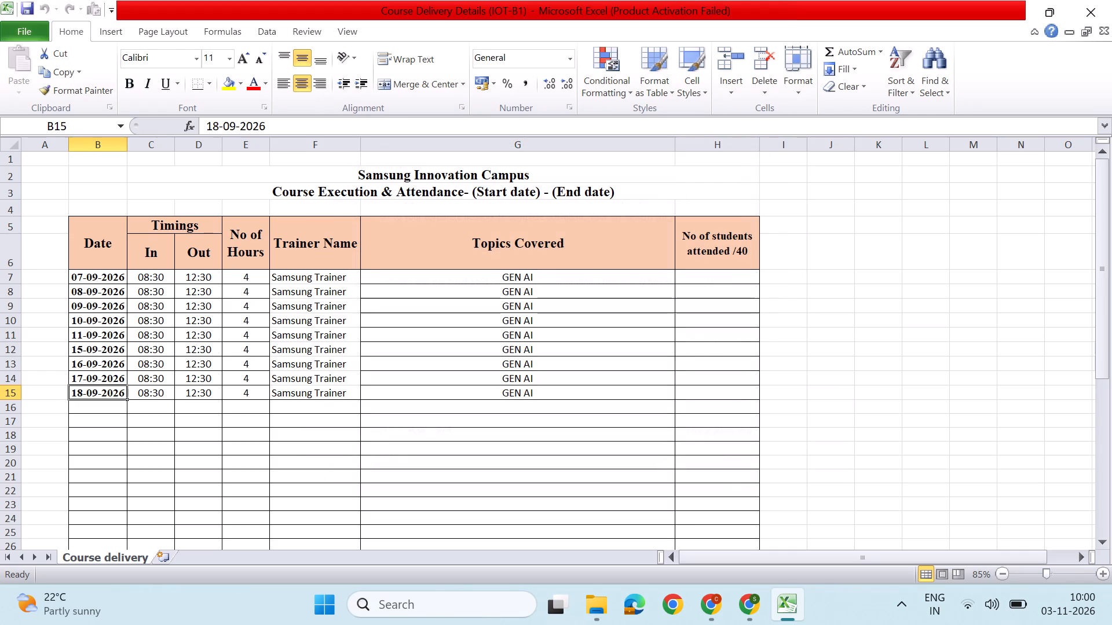
key(shift+Right)
key(shift+Right)
key(shift+Right)
key(shift+Right)
key(shift+Right)
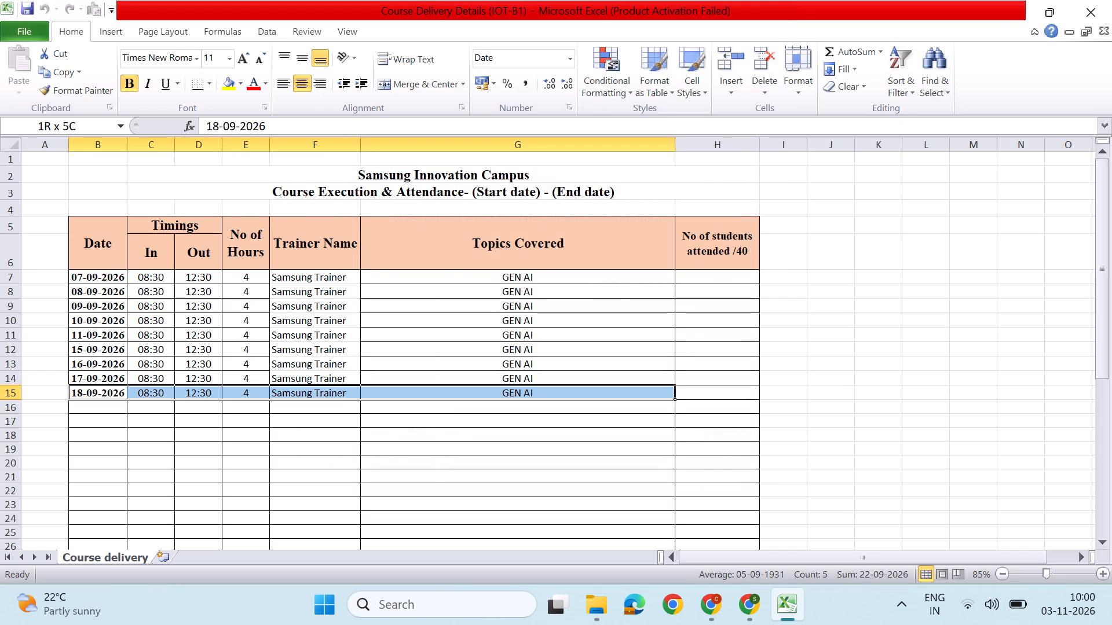
key(shift+Right)
key(ctrl+c)
key(Down)
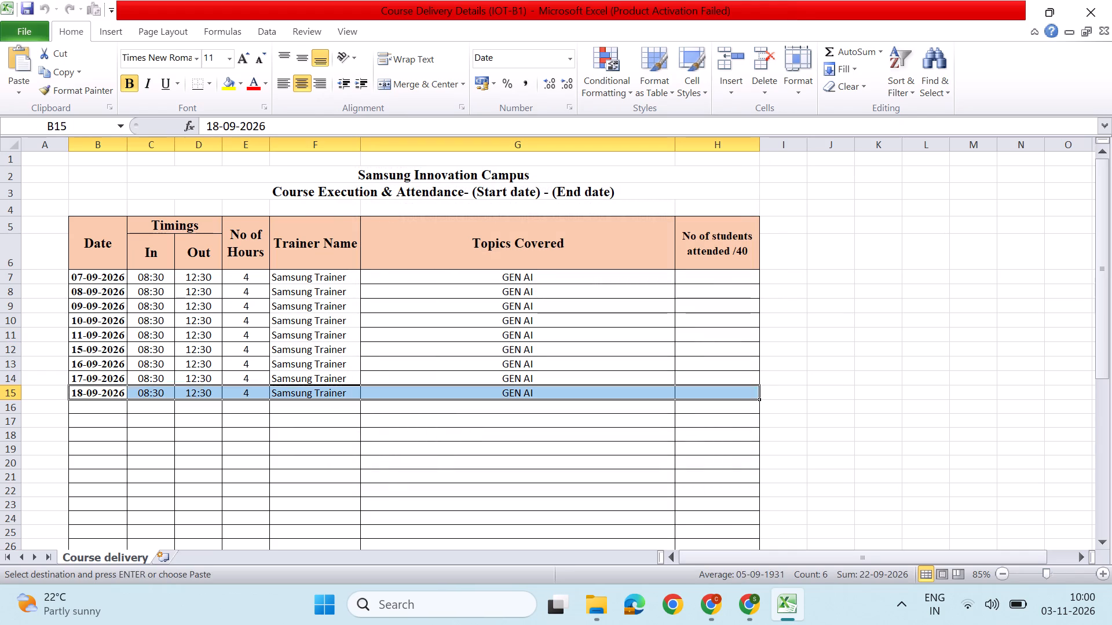
key(ctrl+v)
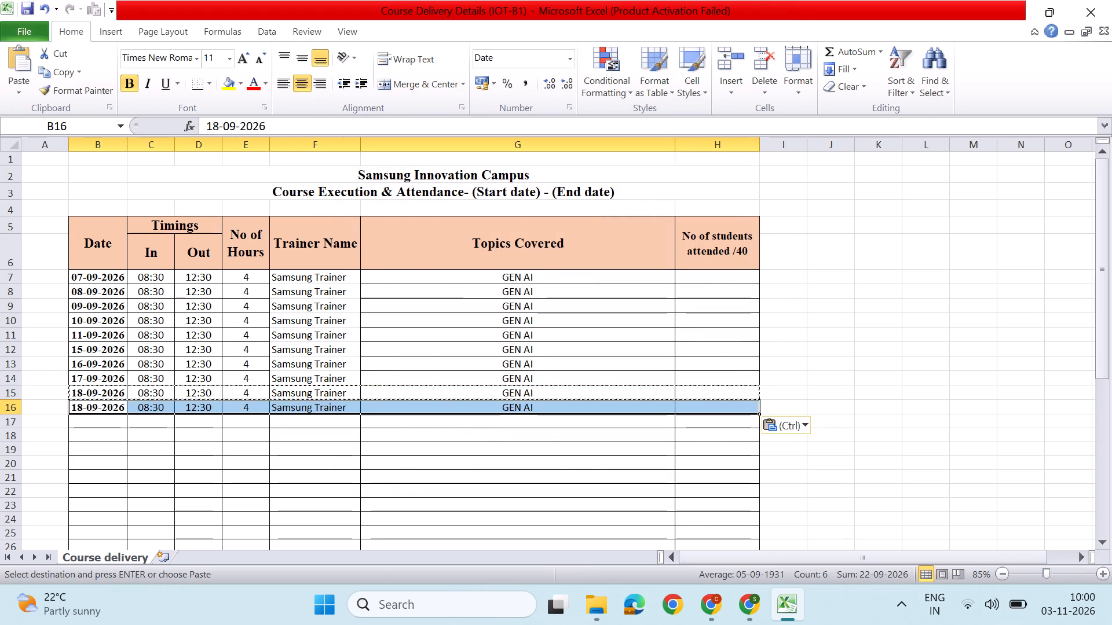
Set the date of the session in row 16 to 21-09-2026.
click(84, 403)
triple_click(83, 409)
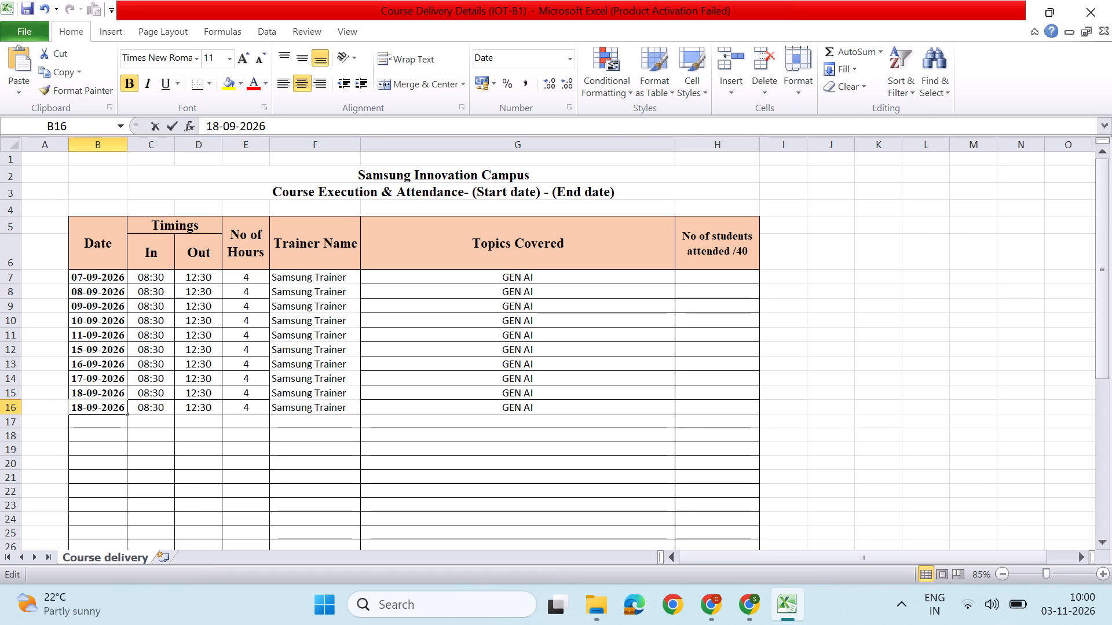
key(BackSpace)
key(BackSpace)
text(21)
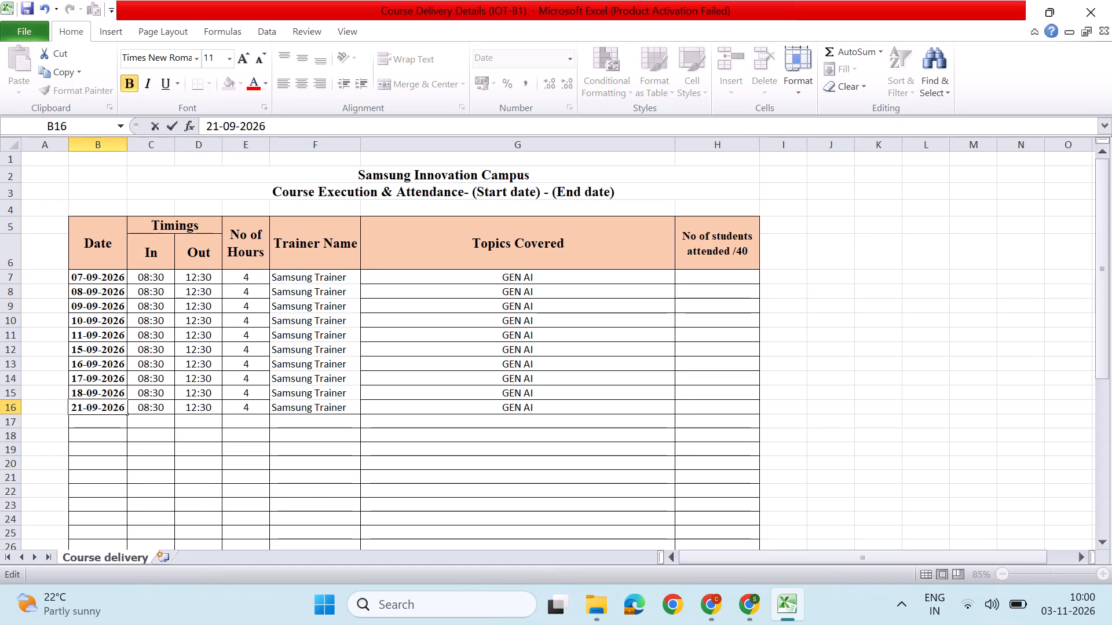
key(Return)
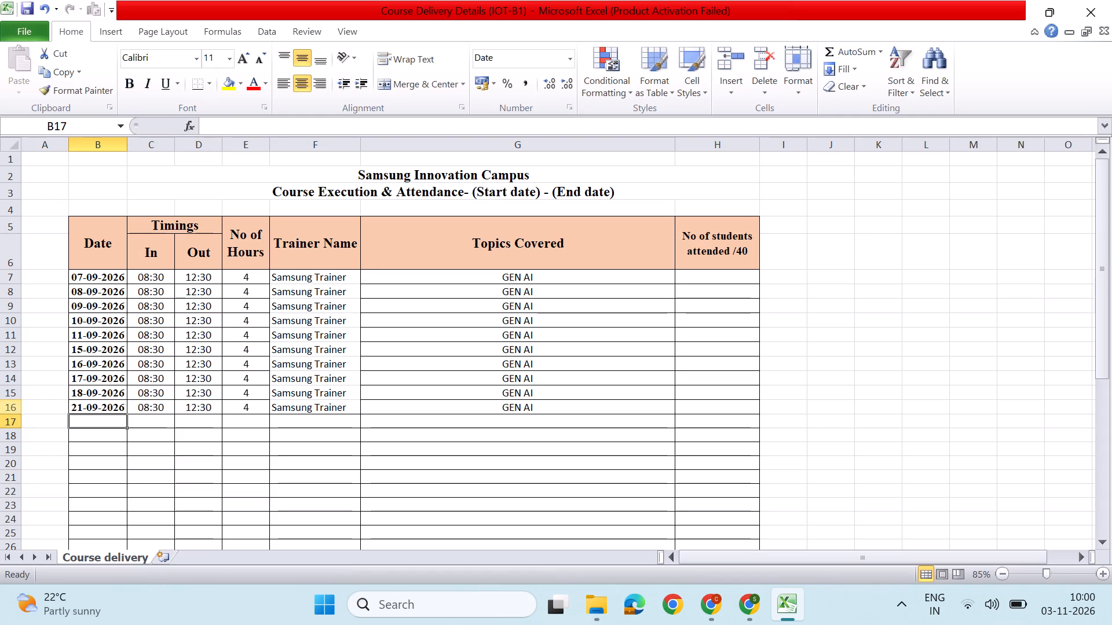
Delete the empty bordered rows 17 to 40 between the session table and the Overall Session Details table.
click(16, 425)
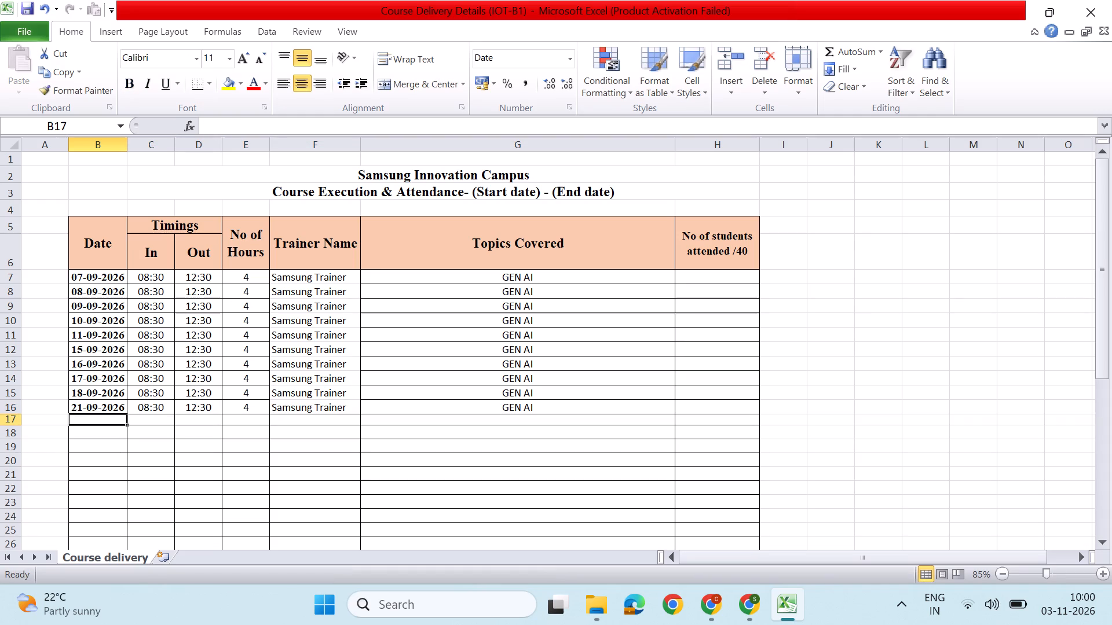
key(ctrl+z)
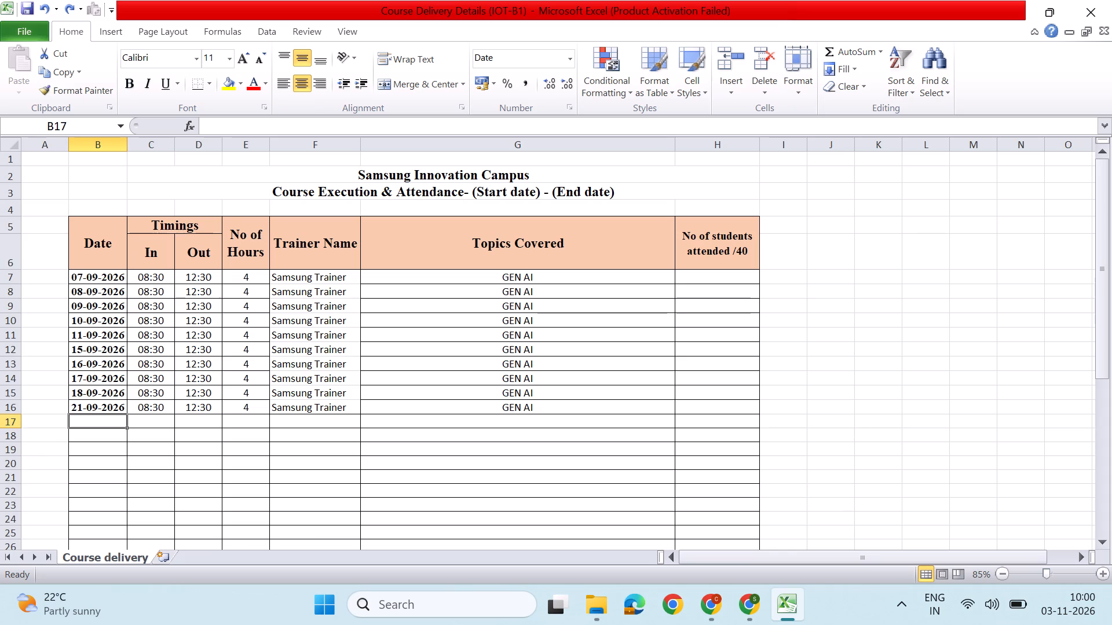
drag(14, 424, 19, 453)
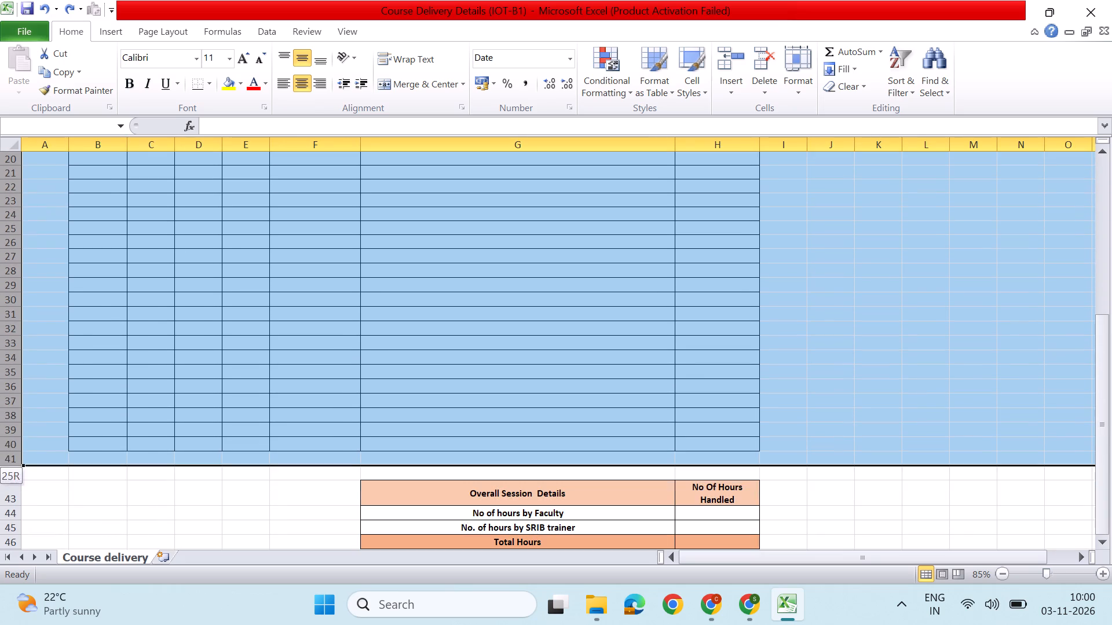
drag(19, 453, 19, 448)
right_click(19, 448)
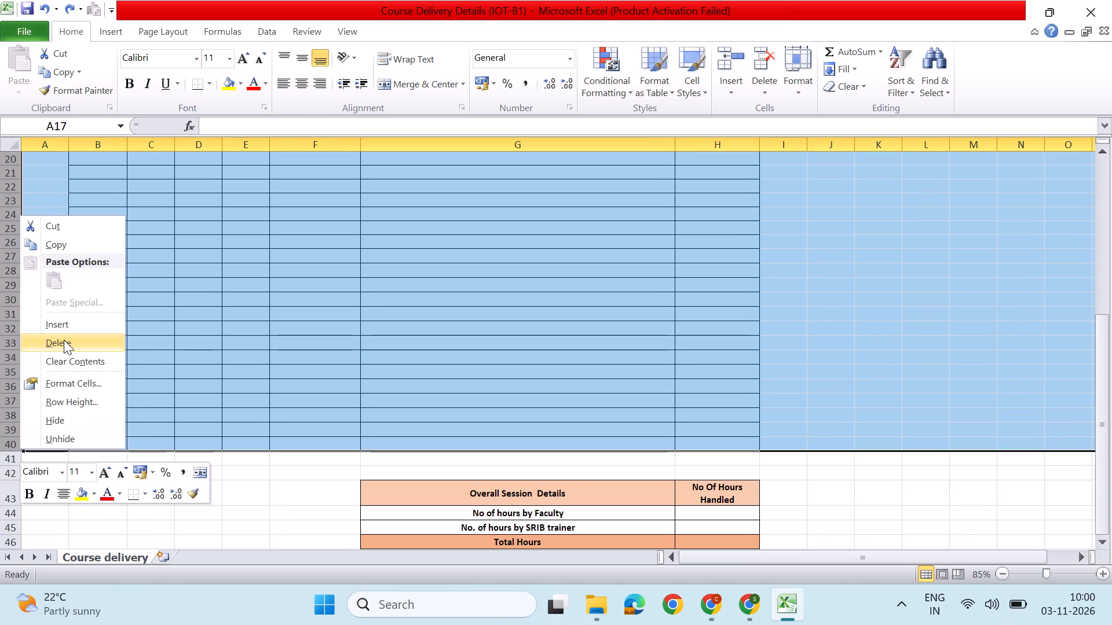
click(64, 340)
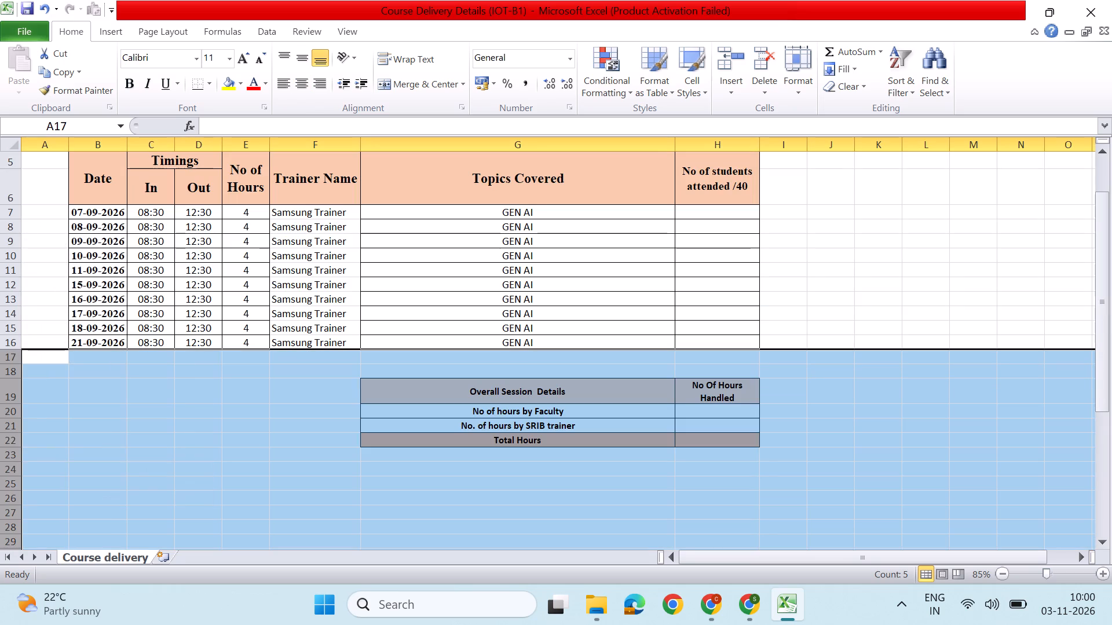
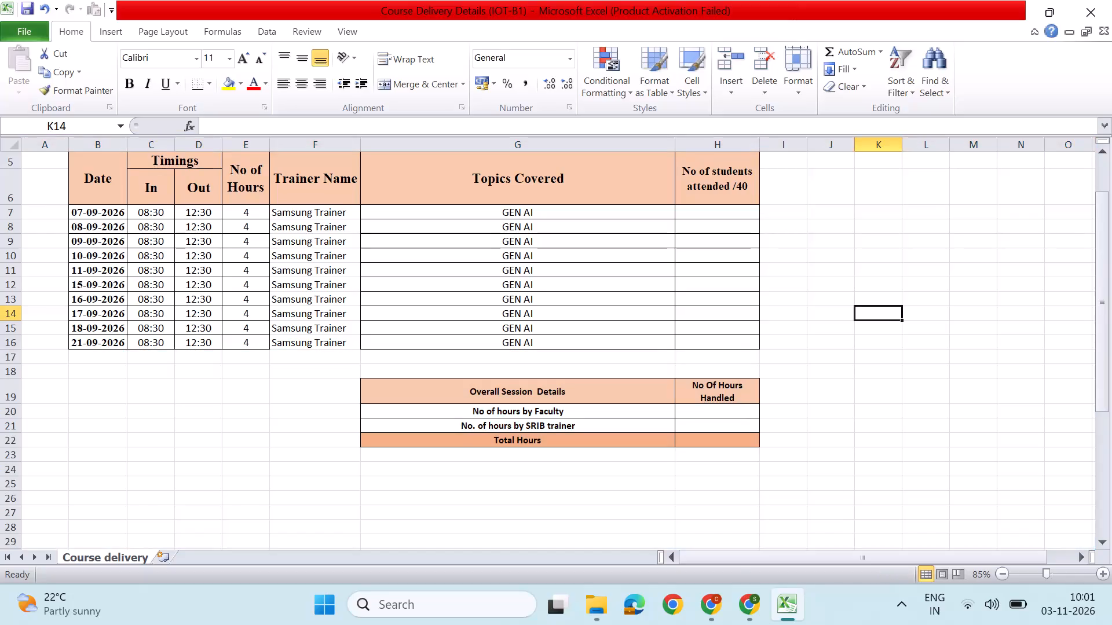
Save the Course Delivery Details (IOT-B1) workbook and close it.
key(ctrl+s)
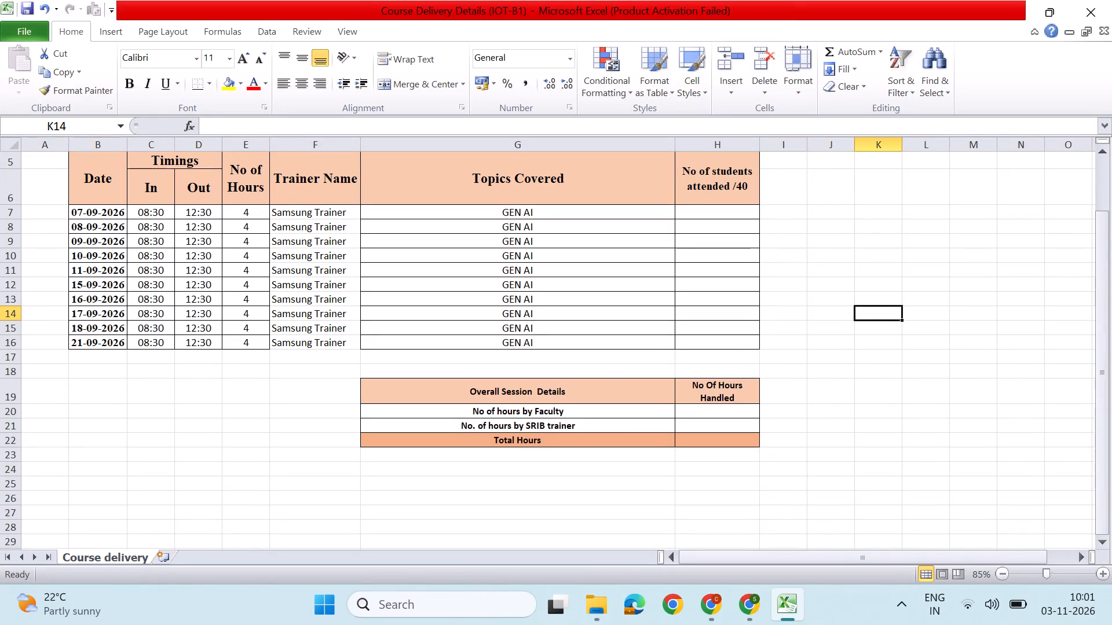
click(1111, 0)
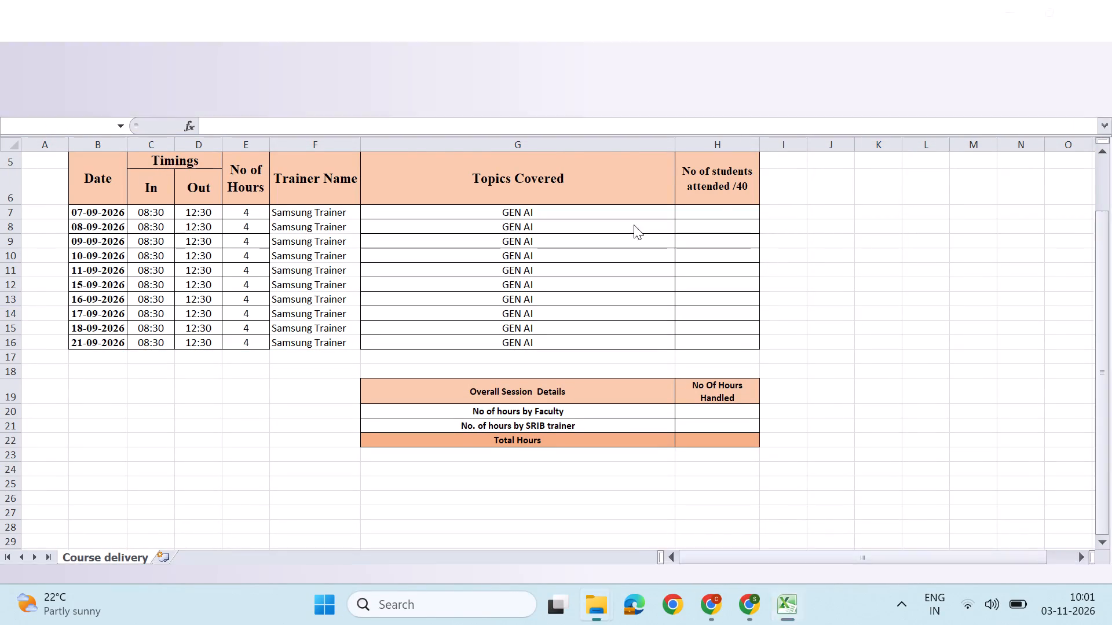
Open the Course Delivery Details (IOT-B2) workbook from the IOT-B2 folder in GEN AI FILES and dismiss the activation notice.
click(104, 44)
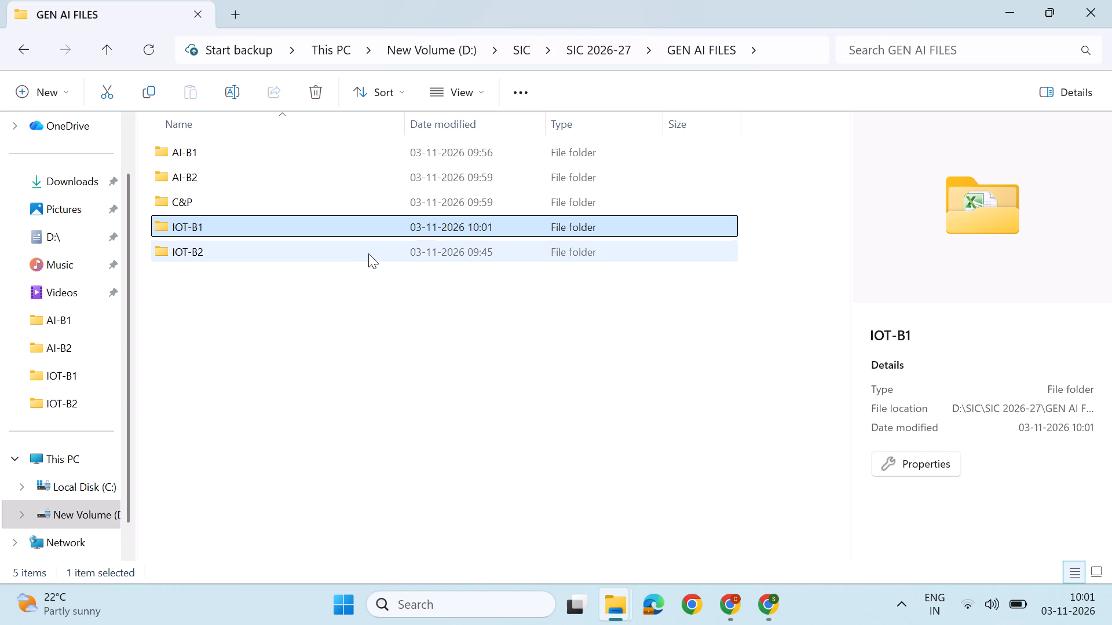
double_click(368, 253)
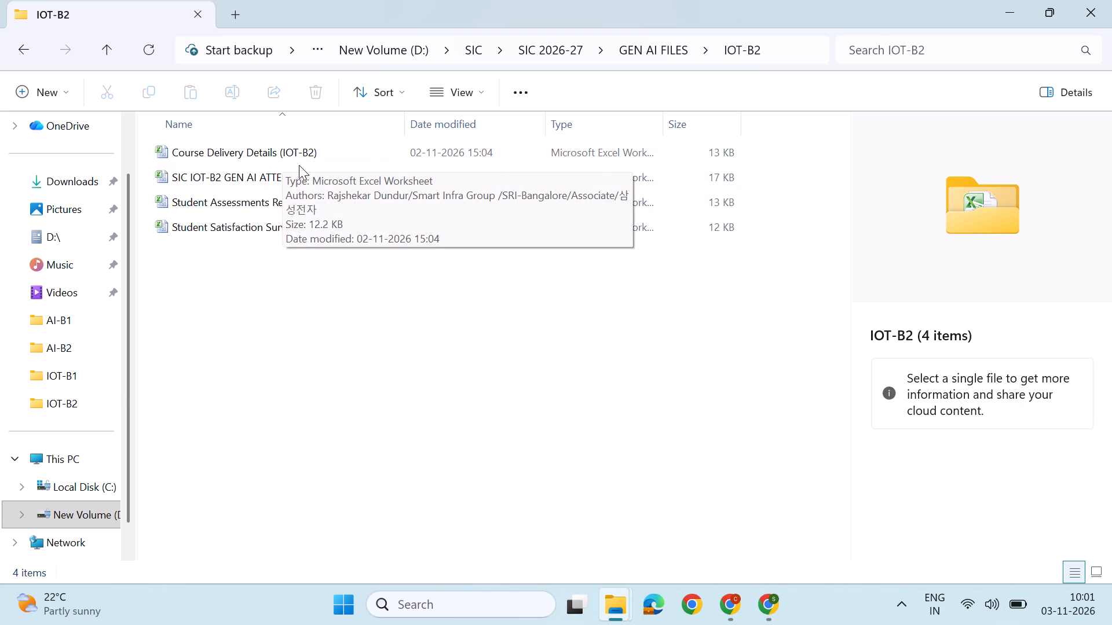
double_click(269, 157)
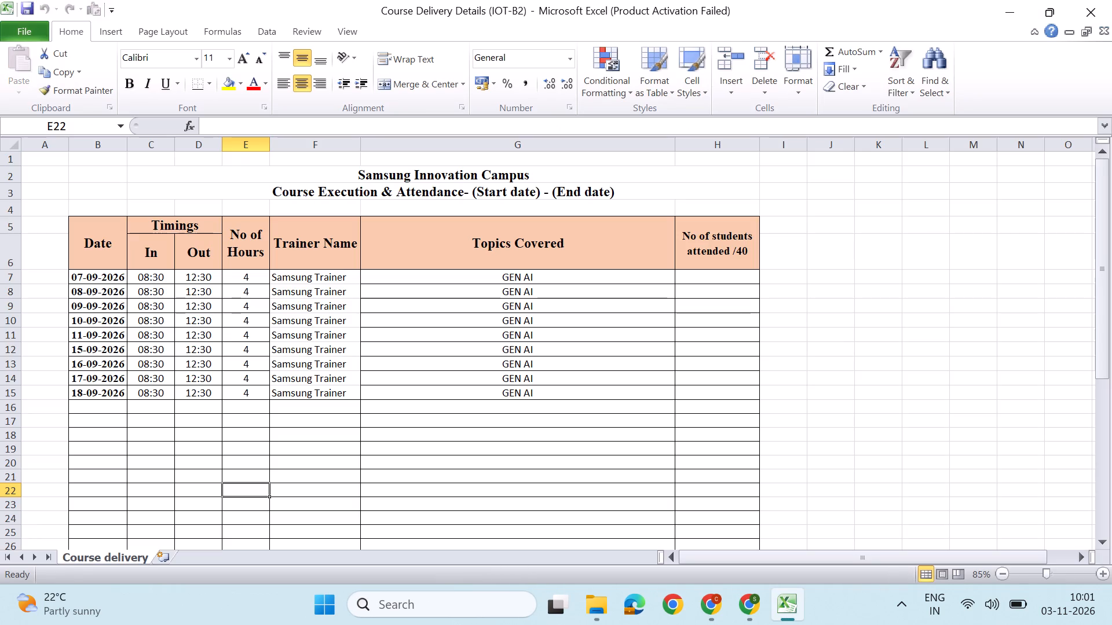
click(112, 395)
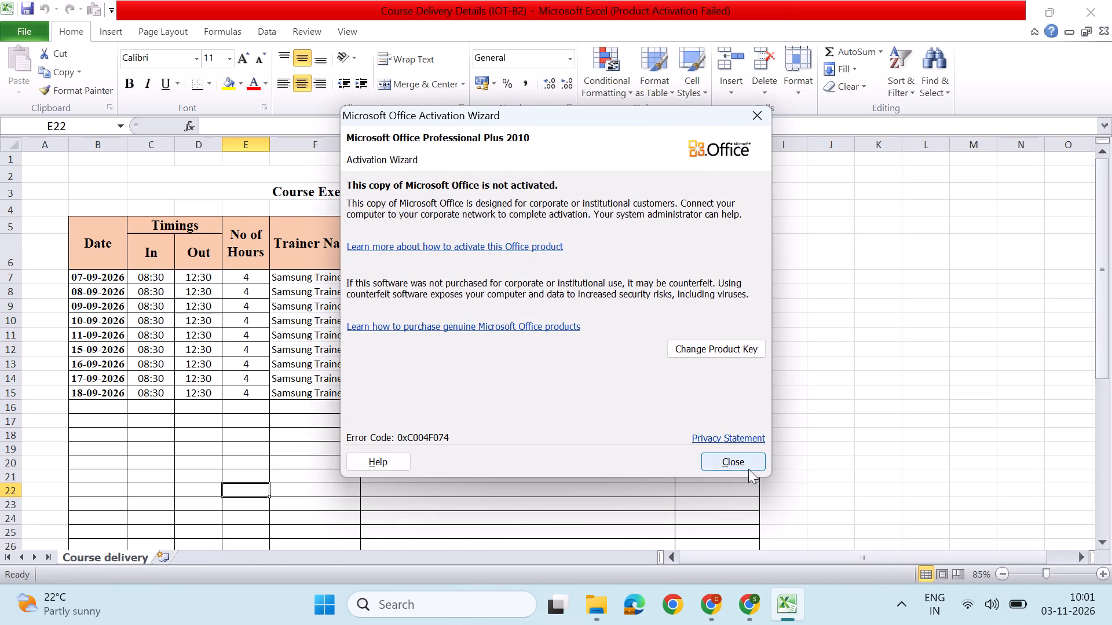
click(745, 469)
Copy the whole 18-09-2026 session row, from Date to No of students attended, into row 16 of the IOT-B2 sheet.
click(105, 391)
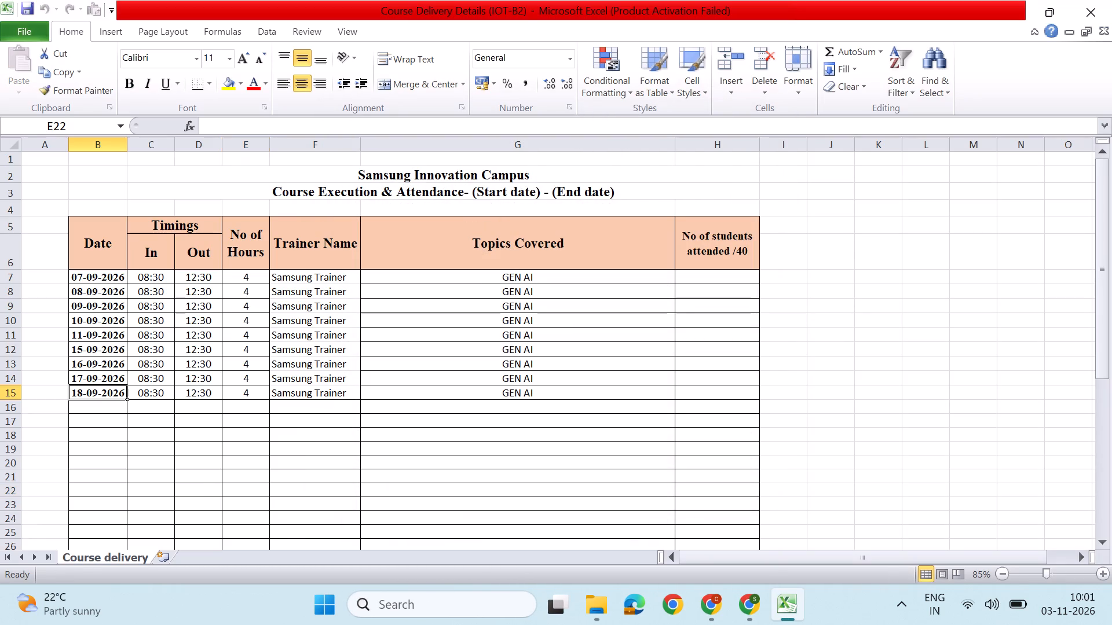
key(shift+Right)
key(shift+Right)
key(shift+Right)
key(shift+Right)
key(shift+Right)
key(shift+Right)
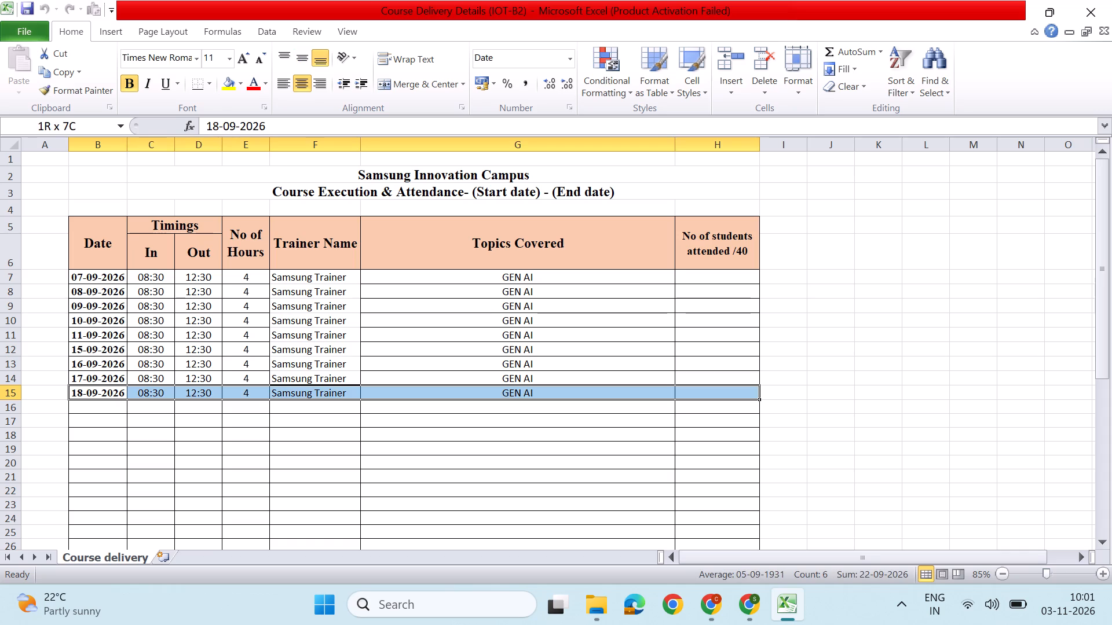
key(ctrl+c)
key(Down)
key(ctrl+v)
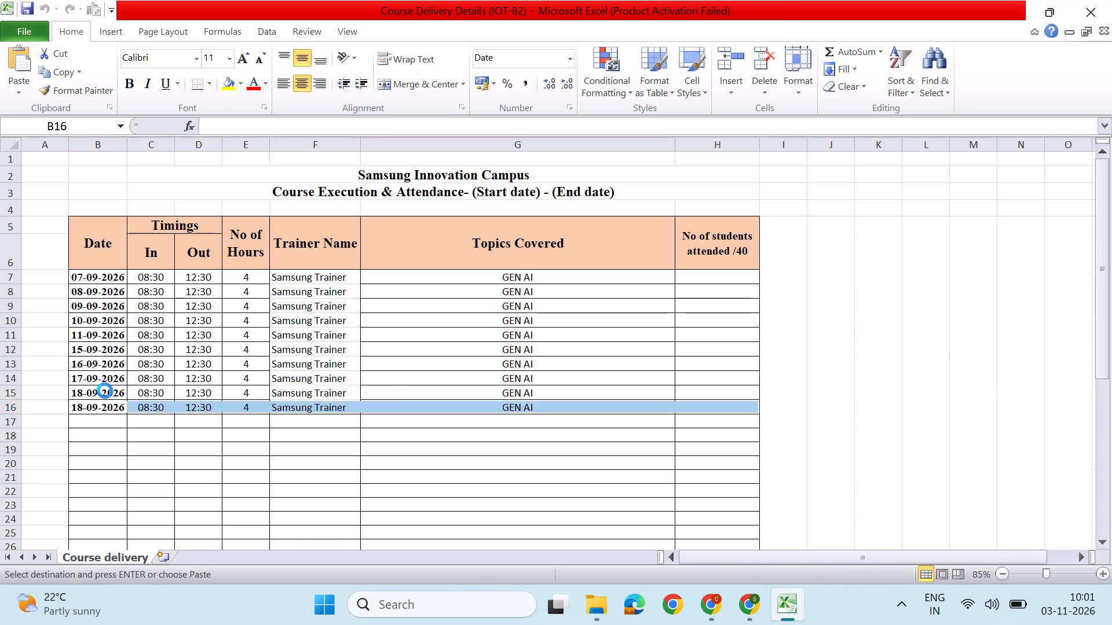
Set the date of the session in row 16 to 21-09-2026.
triple_click(85, 411)
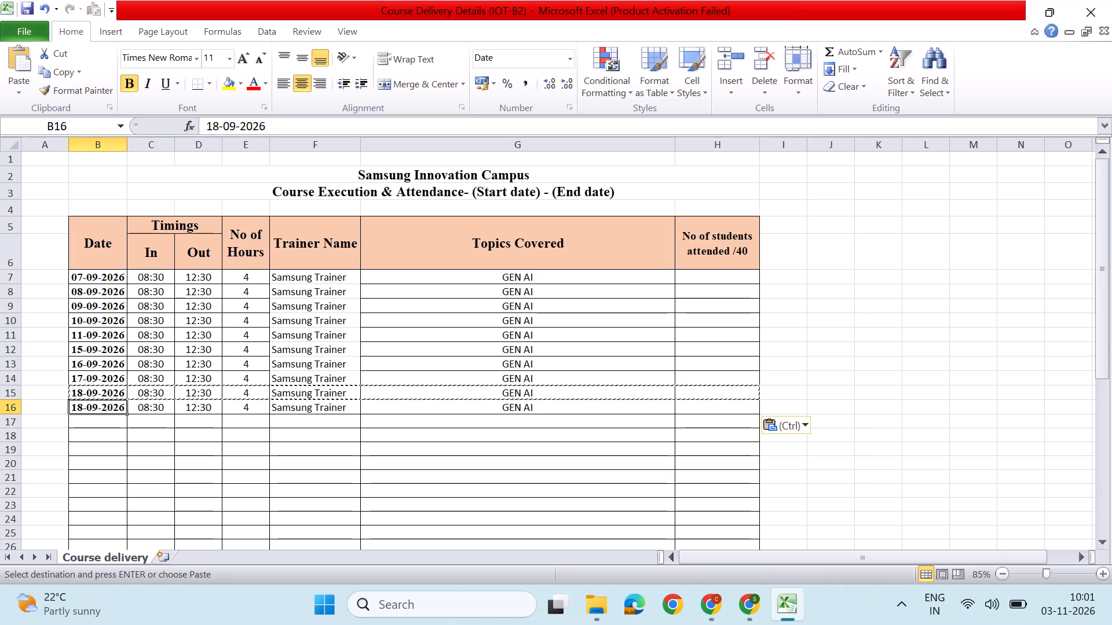
key(BackSpace)
key(BackSpace)
text(21)
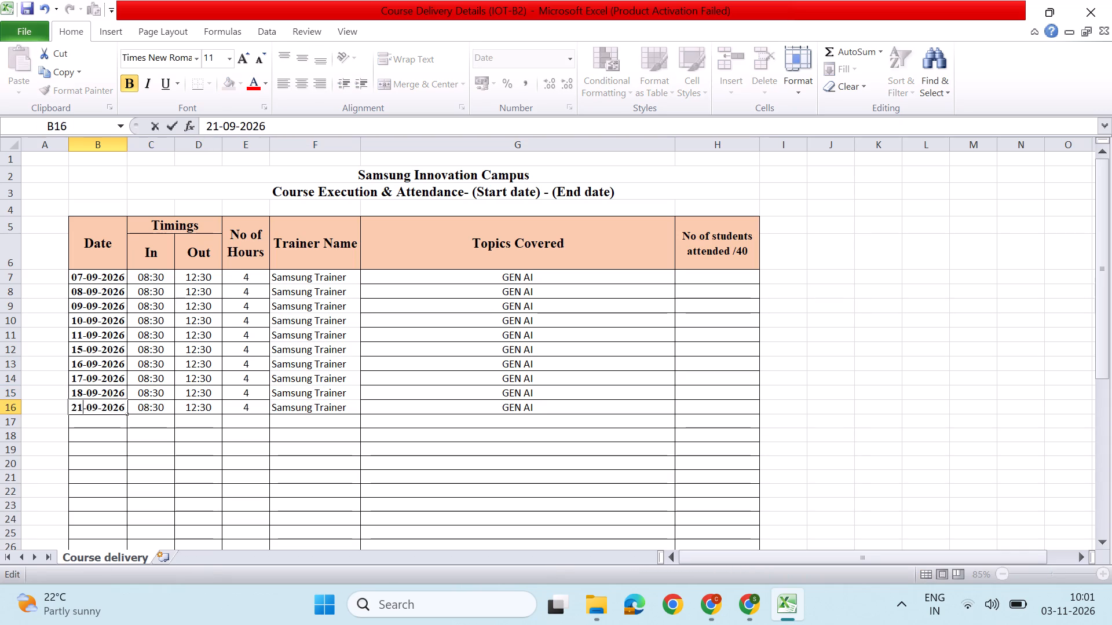
key(Return)
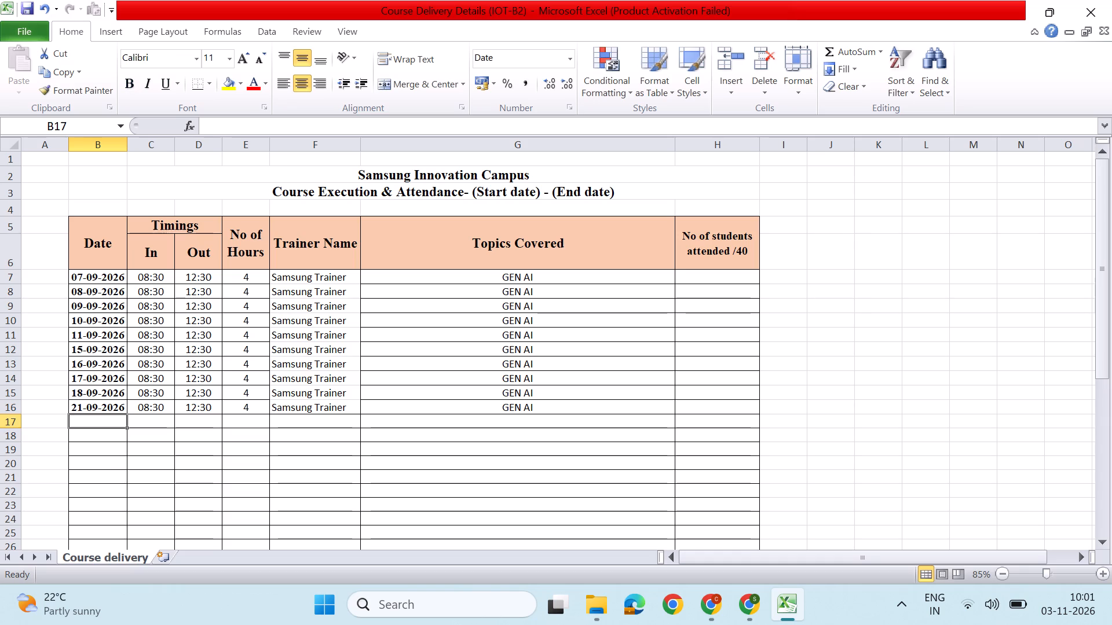
Delete the empty bordered rows 17 to 40 between the session table and the Overall Session Details table.
drag(14, 421, 31, 601)
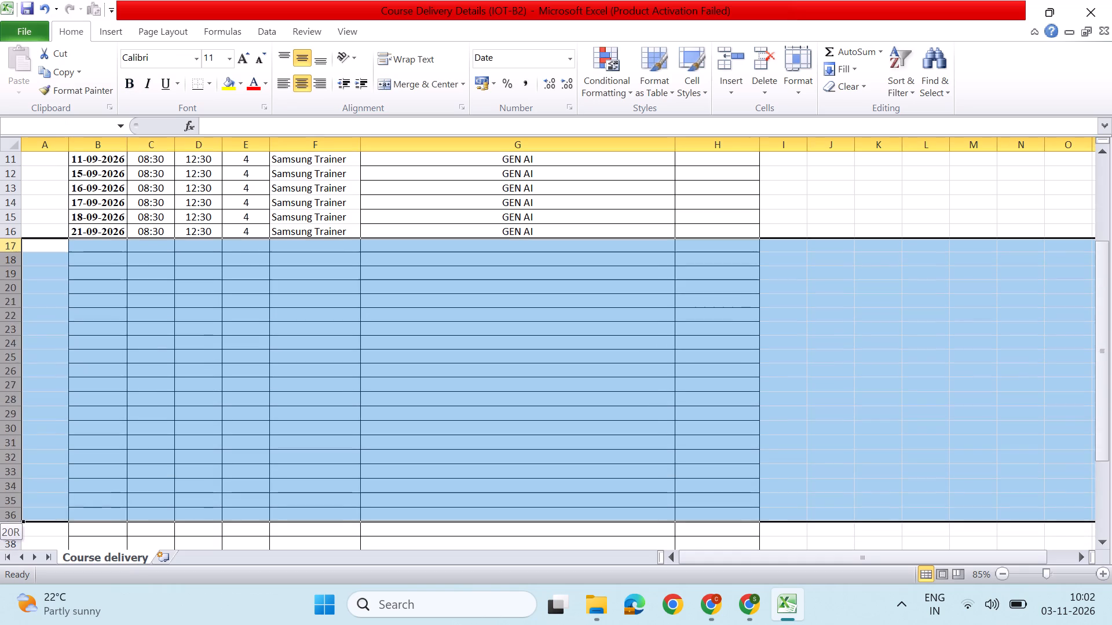
drag(31, 601, 30, 448)
right_click(18, 394)
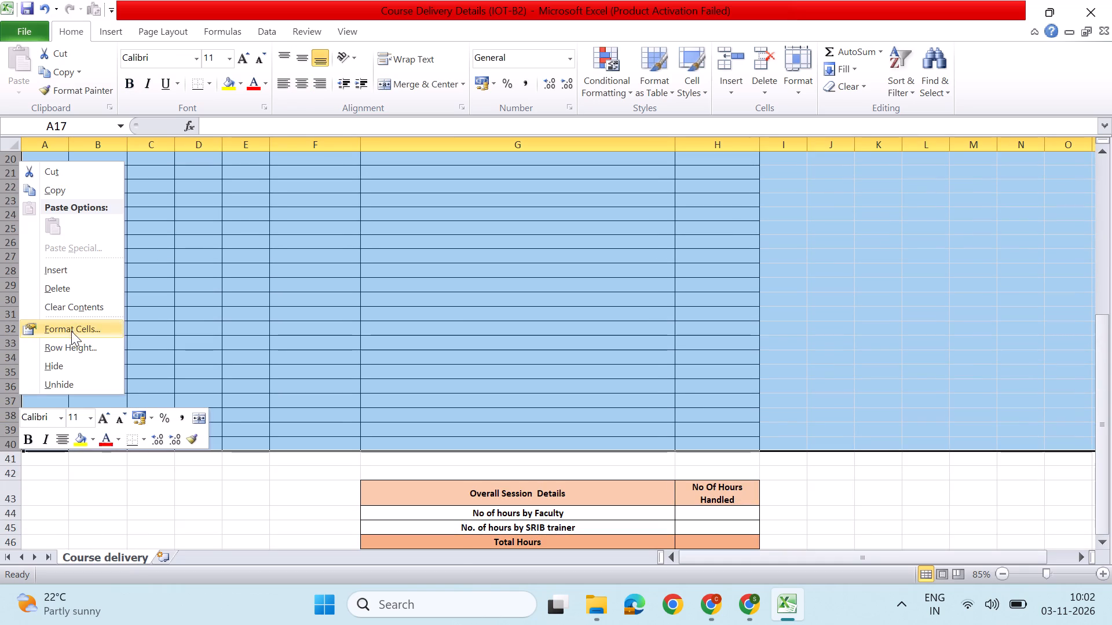
click(67, 284)
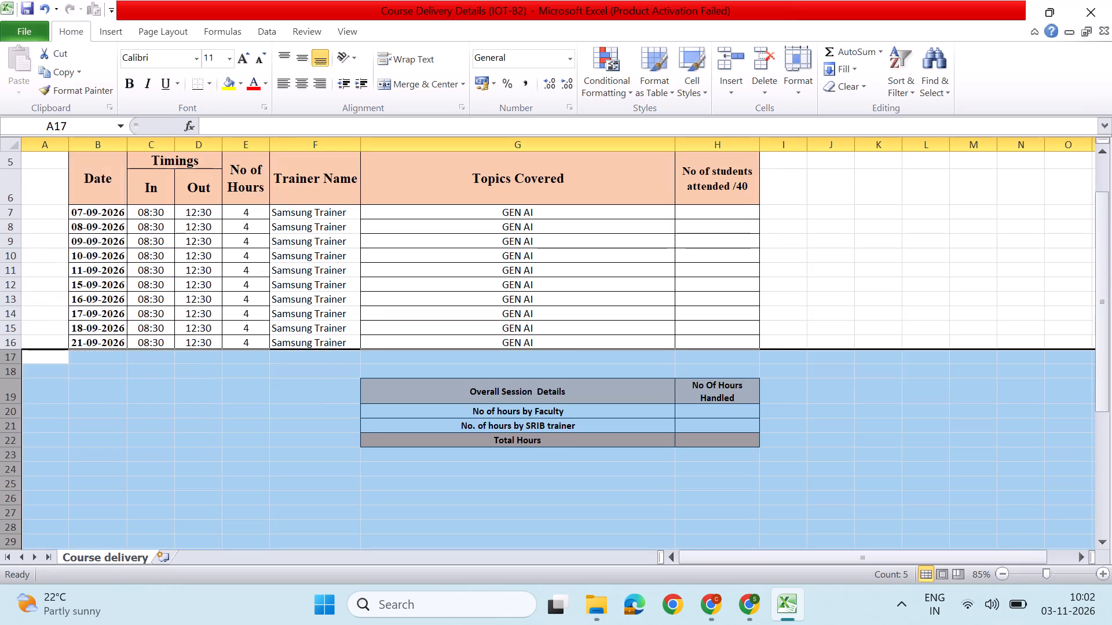
Set the timings of the 07-09-2026 session to 12:30 in and 4:30 out.
scroll(279, 279, up, 1)
click(147, 274)
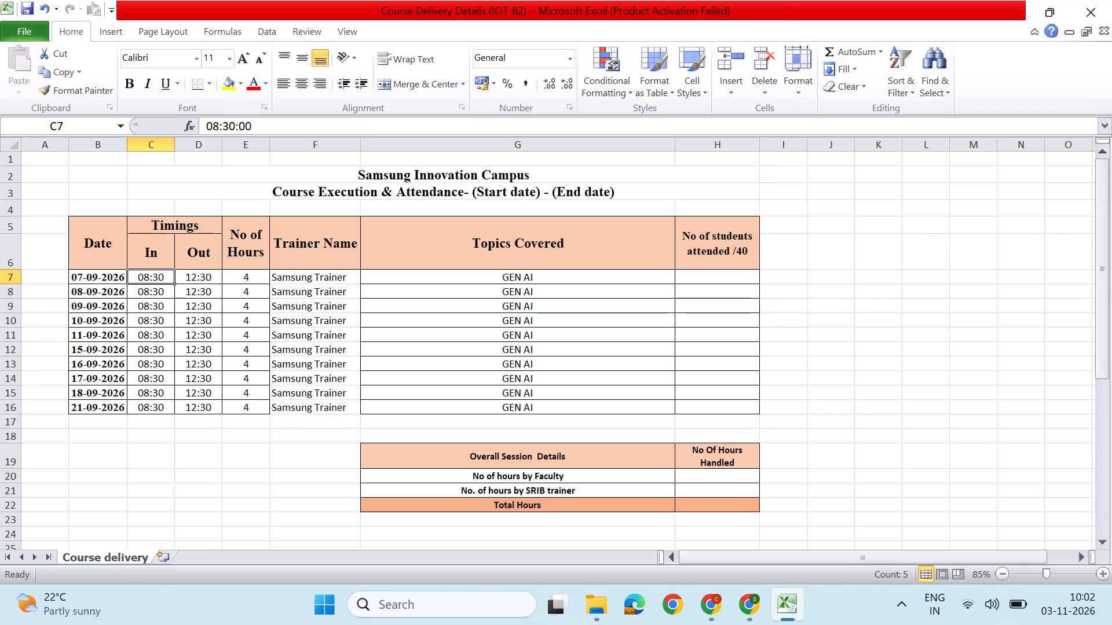
key(2)
key(BackSpace)
text(12)
key(shift+colon)
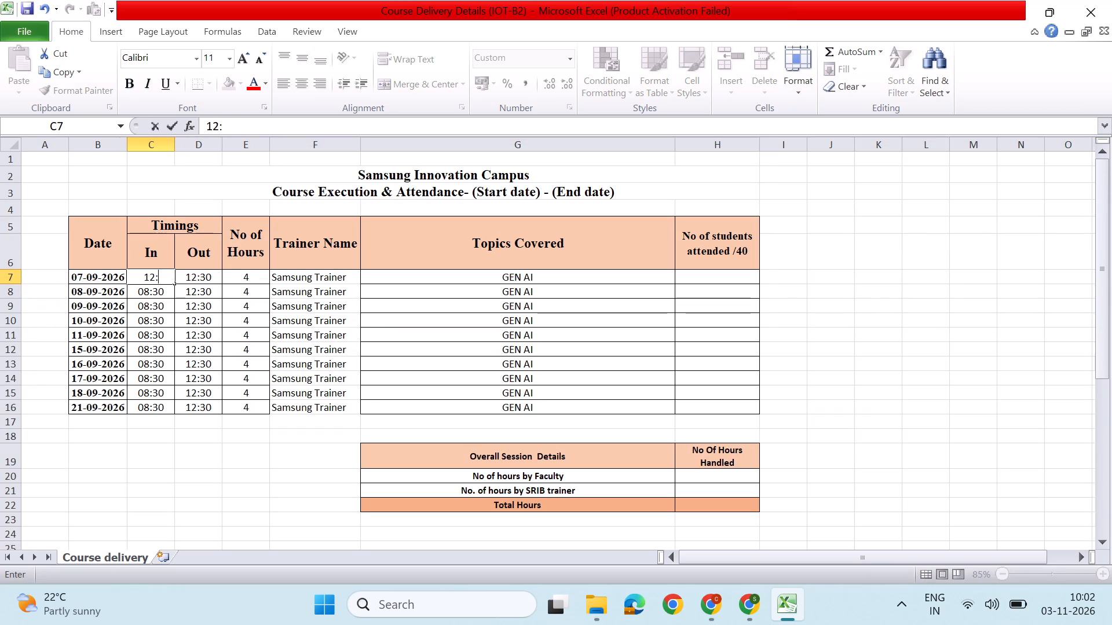
text(30)
key(Tab)
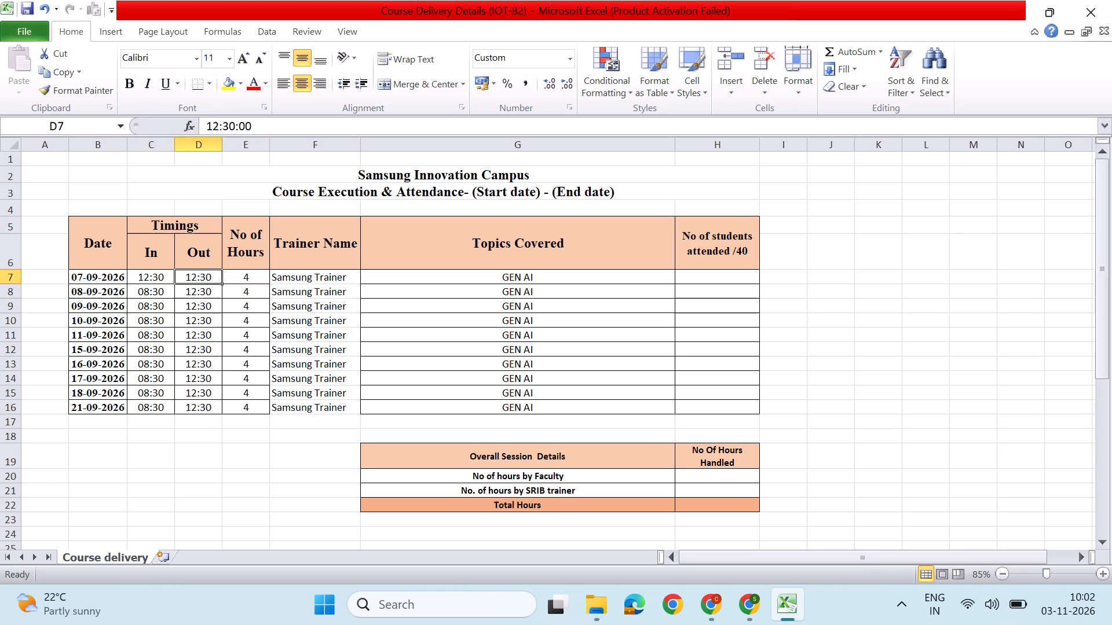
key(4)
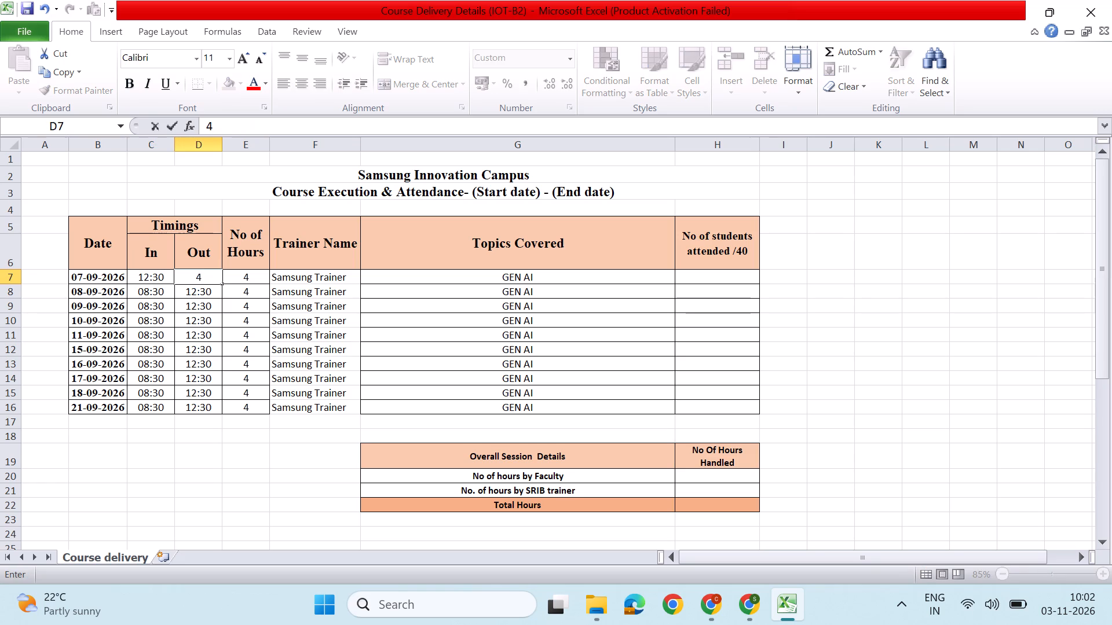
key(shift+colon)
text(30)
key(Return)
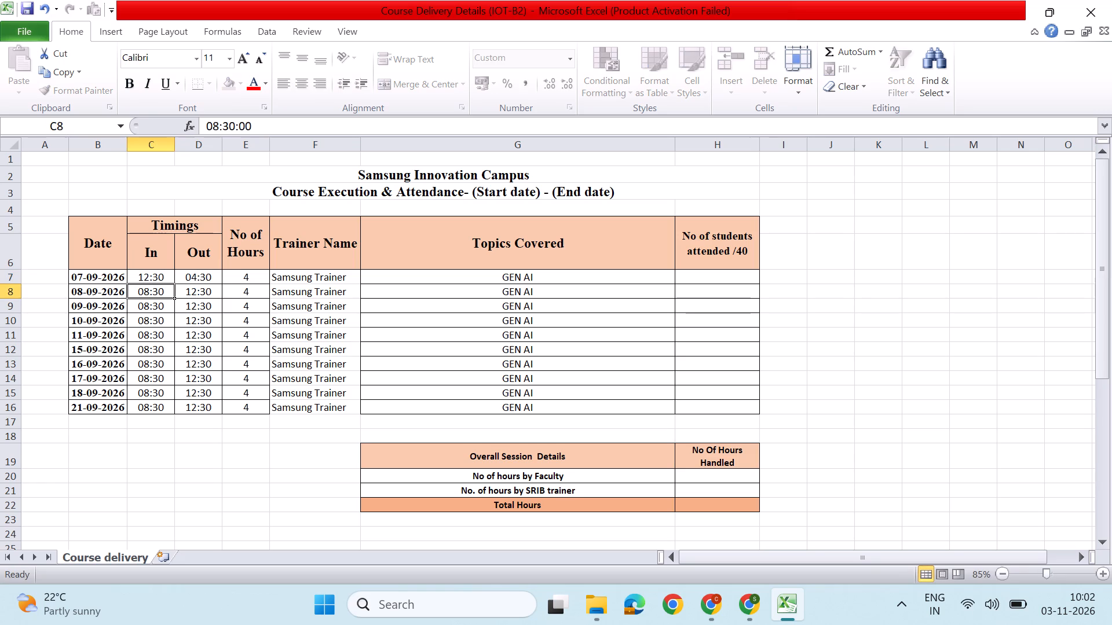
Fill the 07-09-2026 session's In and Out times down through the 21-09-2026 row.
drag(148, 277, 197, 276)
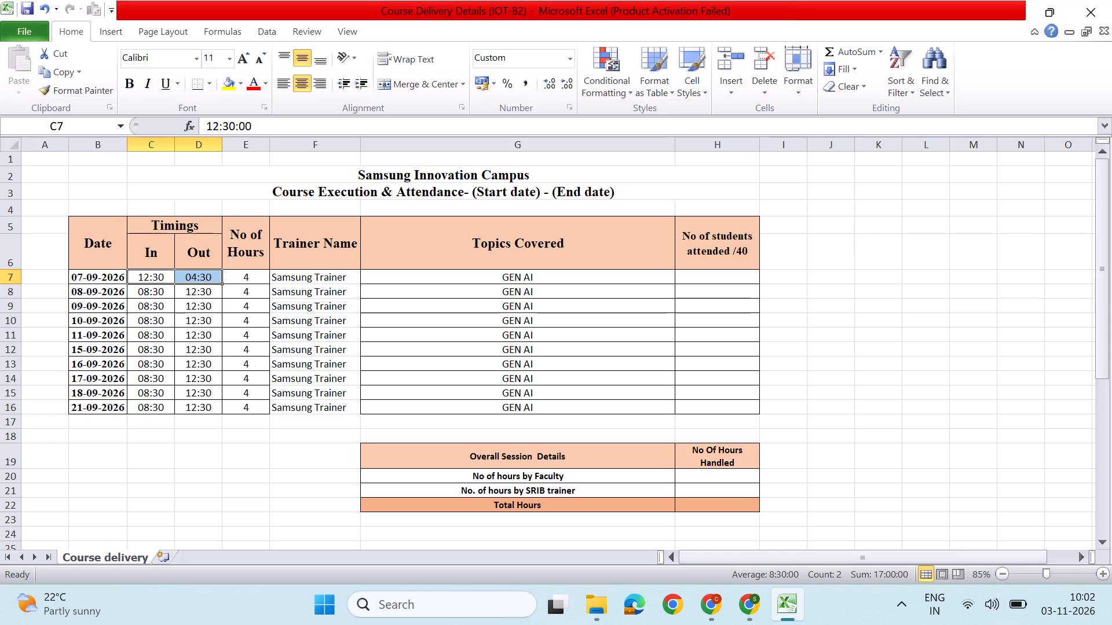
drag(221, 281, 215, 410)
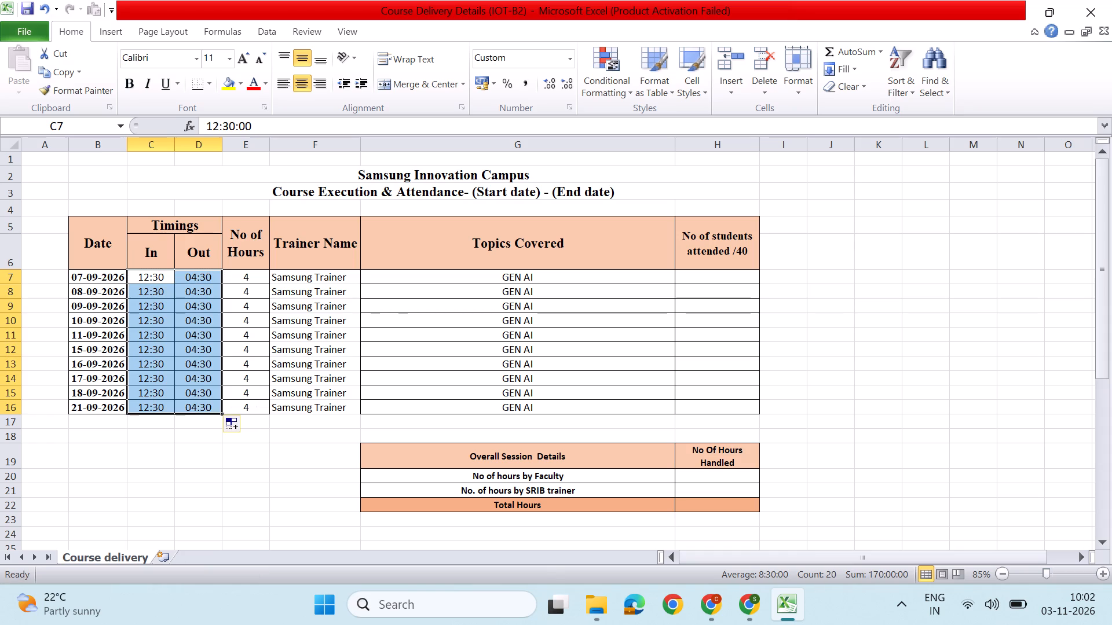
click(202, 445)
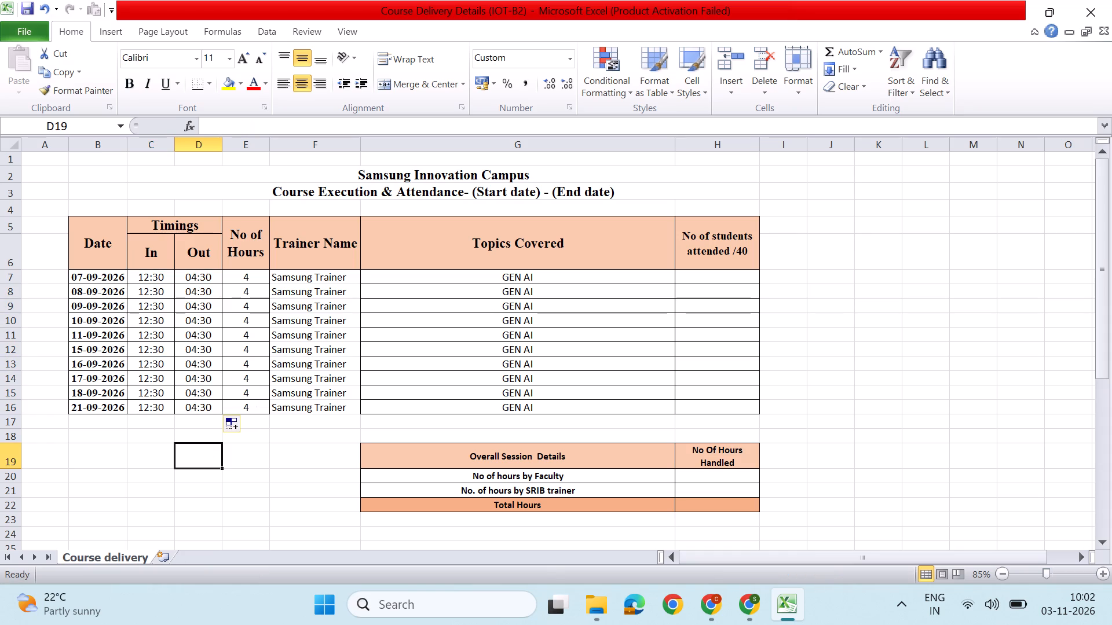
Save the Course Delivery Details (IOT-B2) workbook and close it.
key(ctrl+s)
key(ctrl+s)
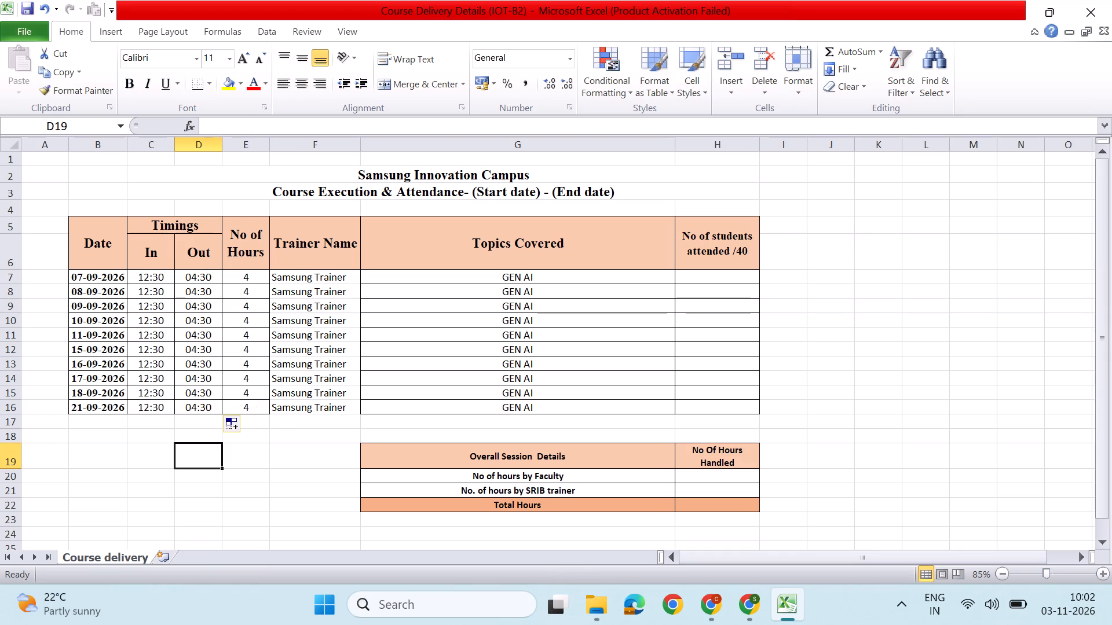
click(1111, 0)
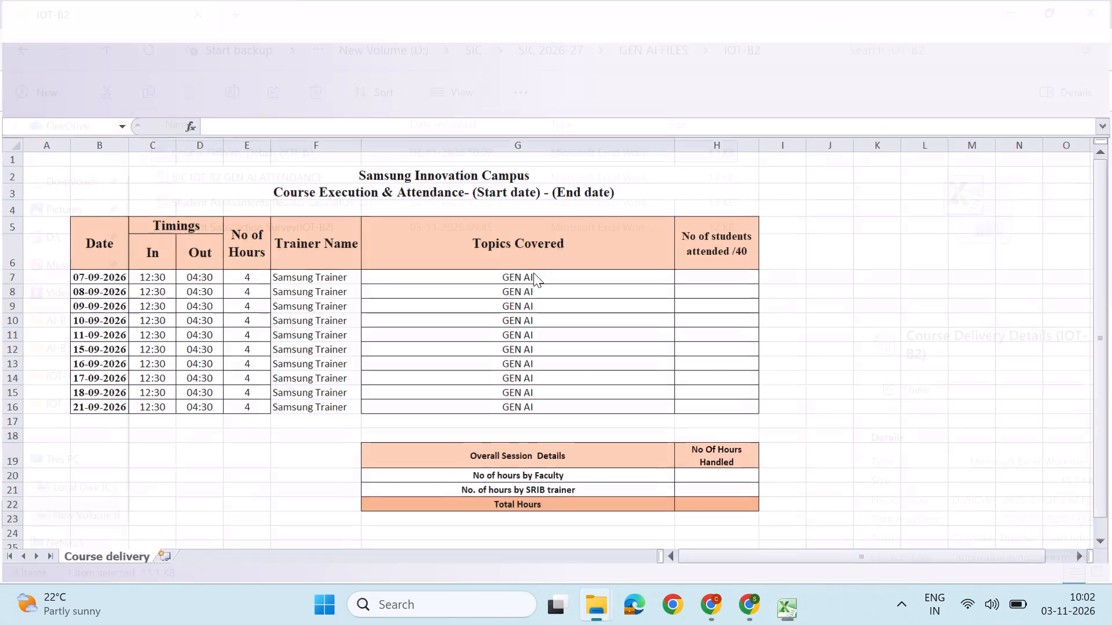
Open the SIC AI-B1 GEN AI ATTENDANCE workbook from the AI-B1 folder in GEN AI FILES and dismiss the activation notice.
click(336, 358)
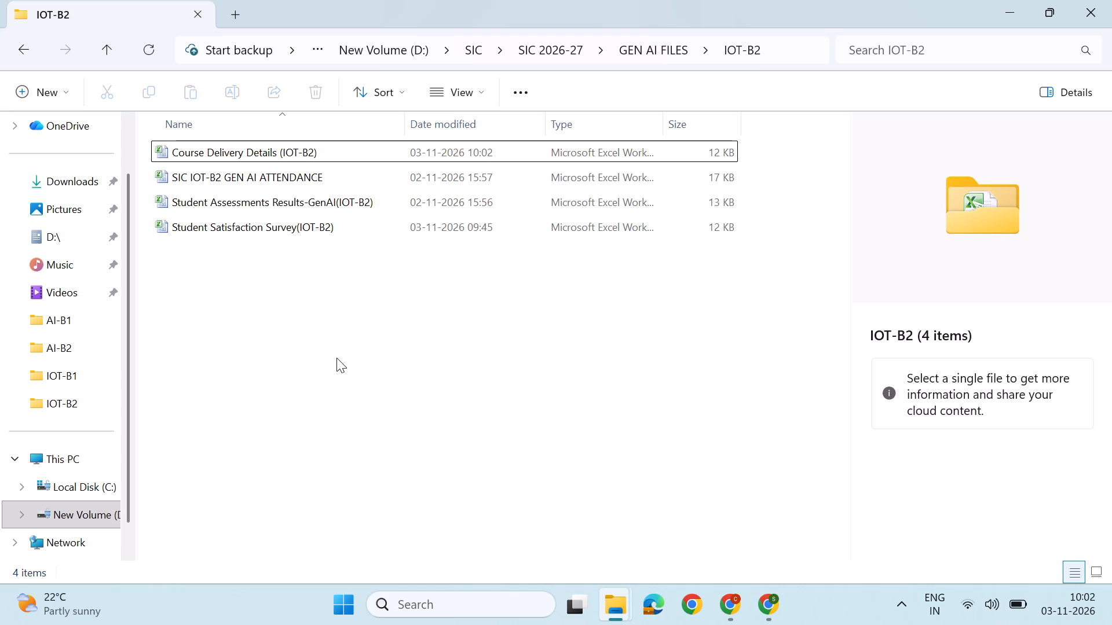
click(107, 45)
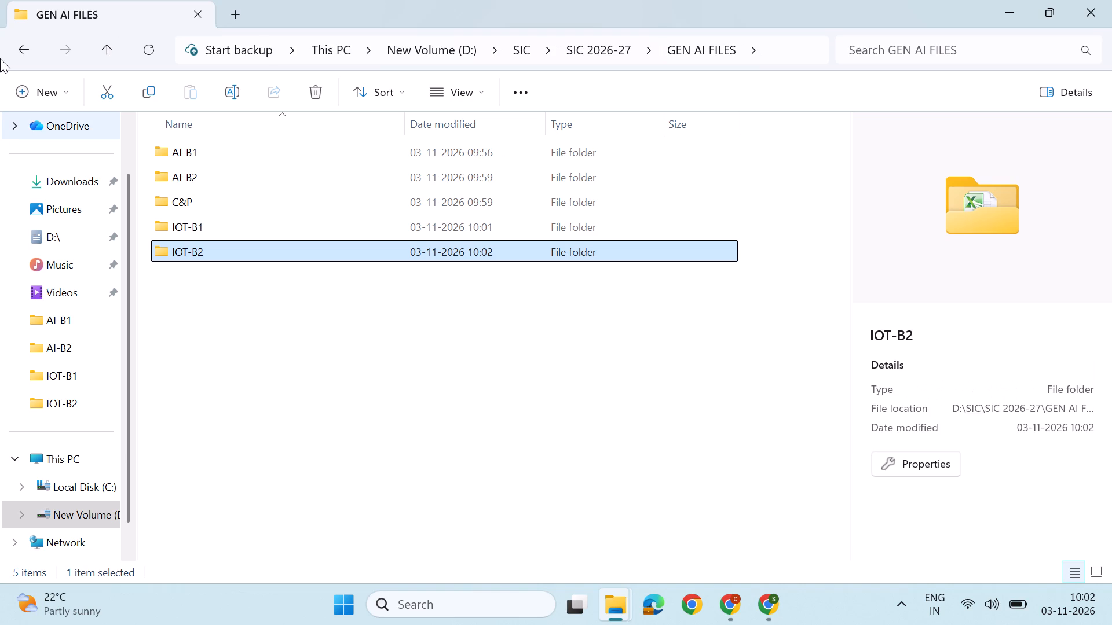
click(332, 329)
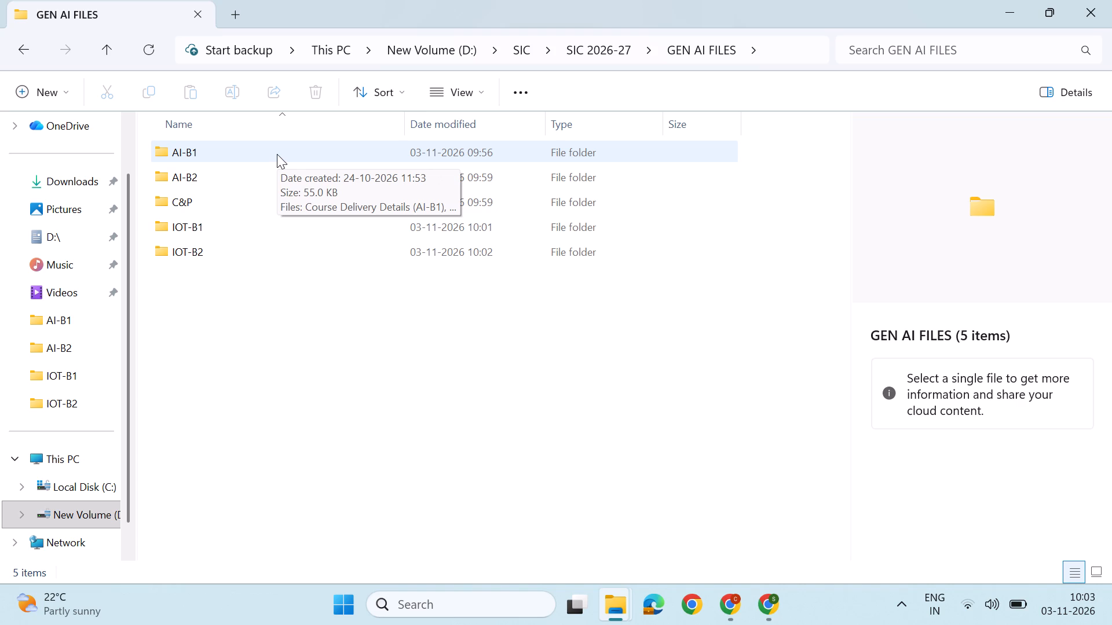
double_click(277, 154)
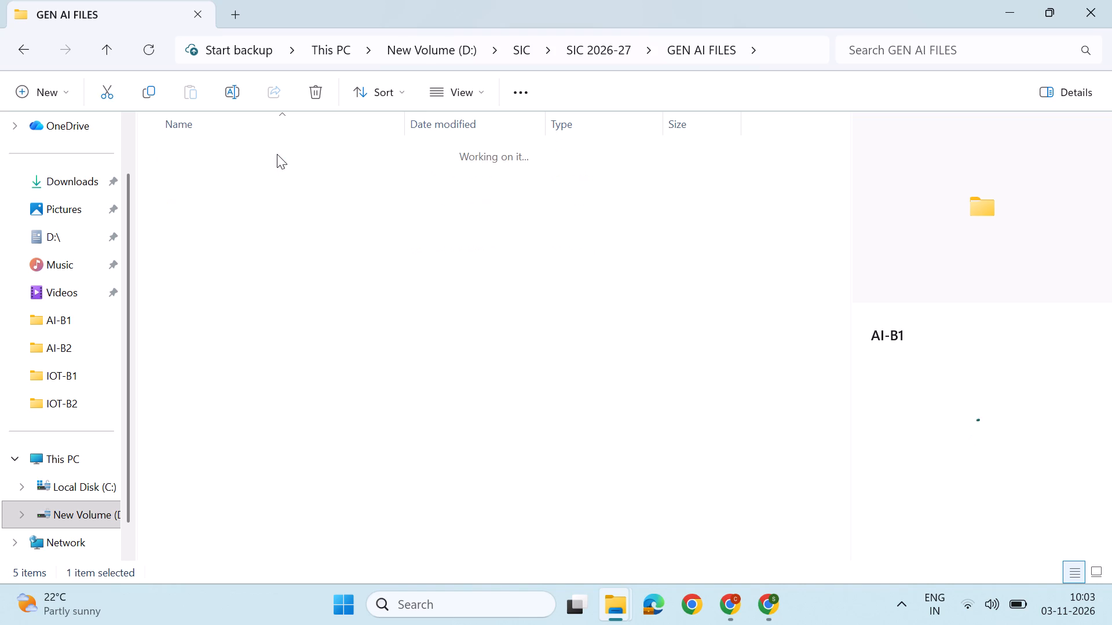
double_click(336, 178)
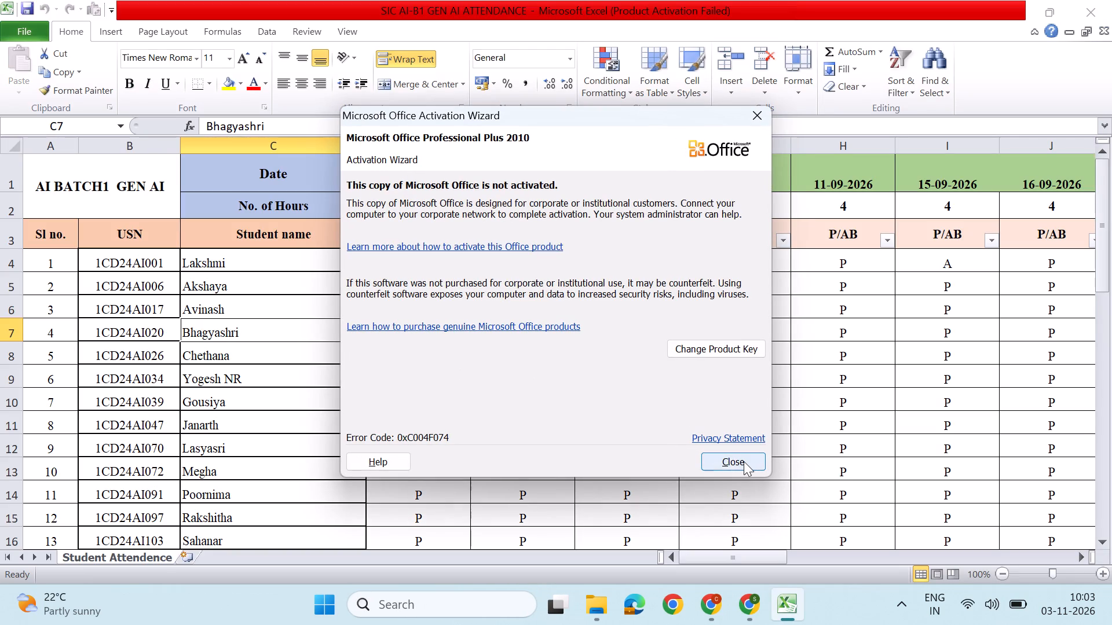
click(744, 462)
Examine the attendance roster and the 07-09-2026 column's P/A entries from the first student to the last.
scroll(603, 456, down, 3)
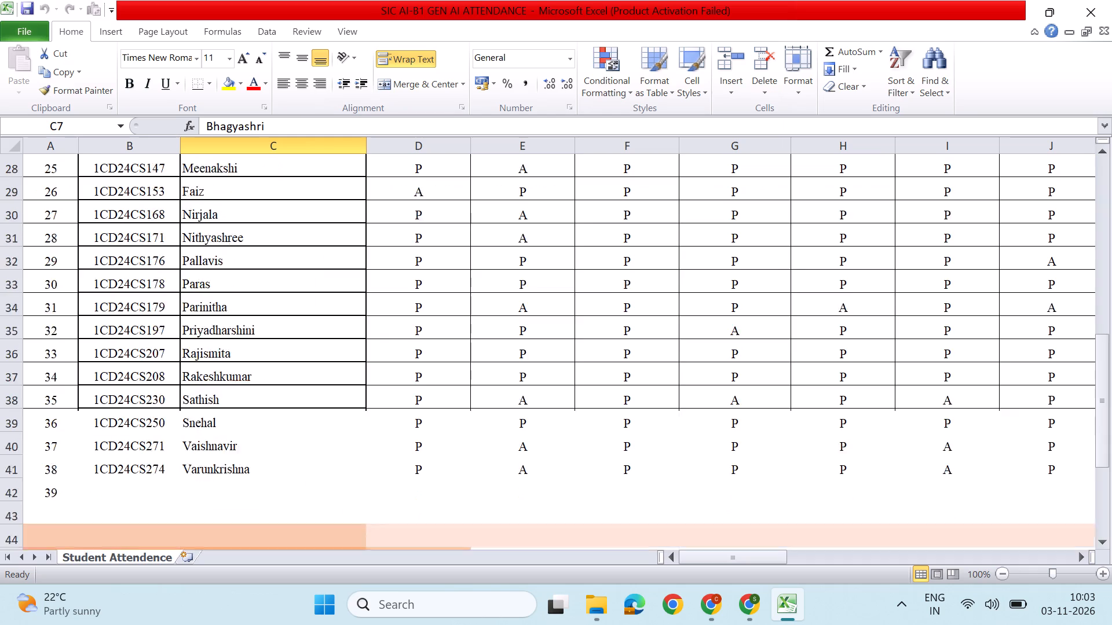
scroll(603, 456, down, 1)
scroll(603, 456, up, 1)
scroll(453, 372, up, 1)
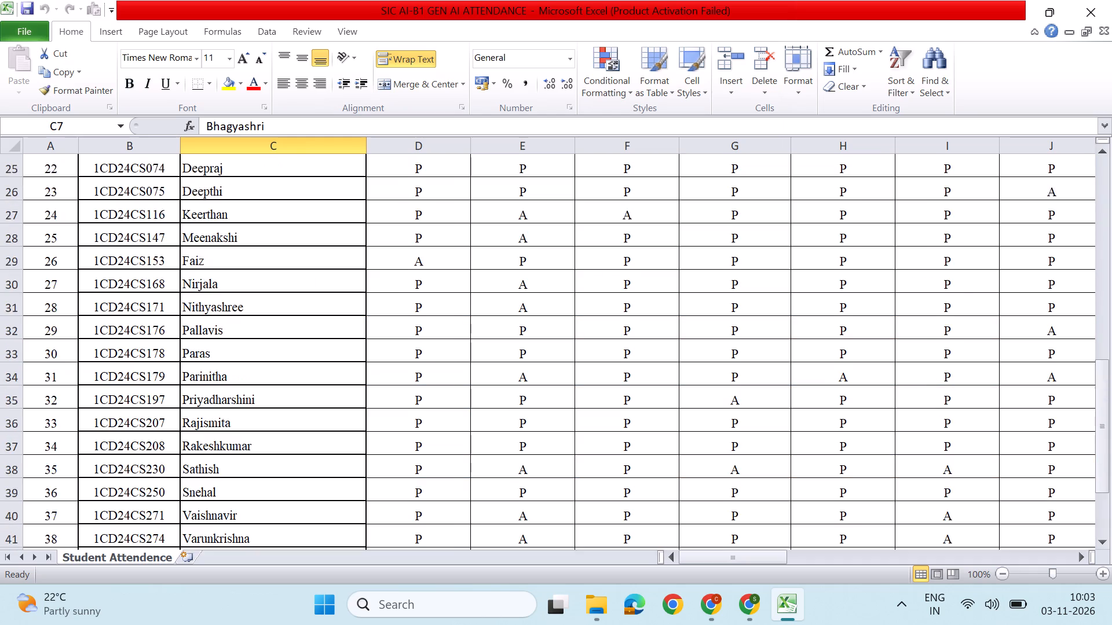
scroll(453, 372, up, 2)
drag(437, 264, 440, 455)
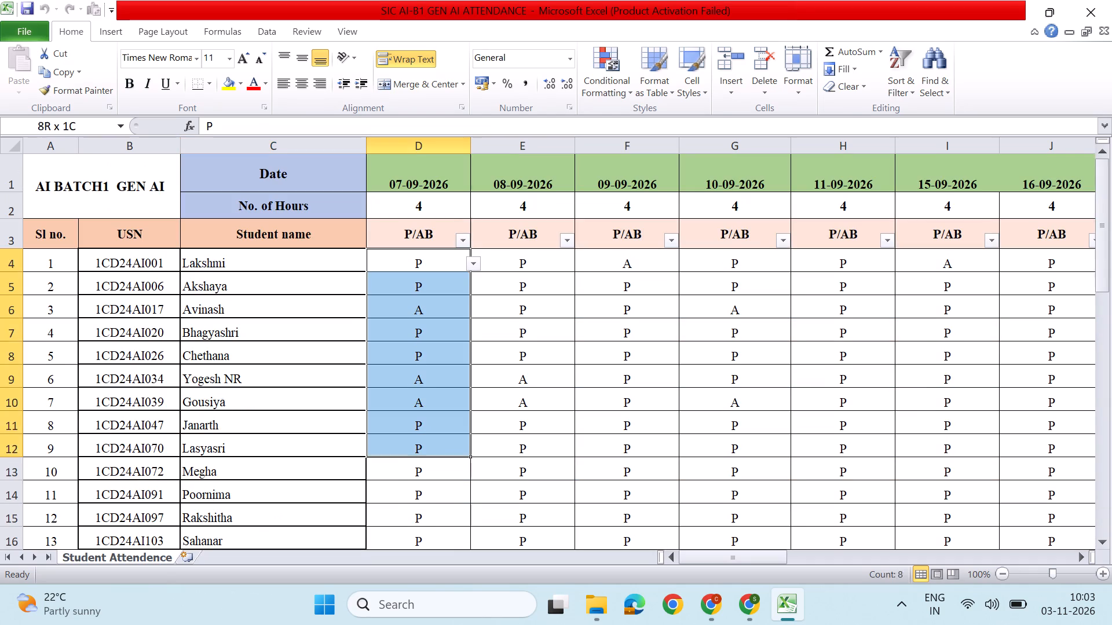
drag(440, 455, 433, 551)
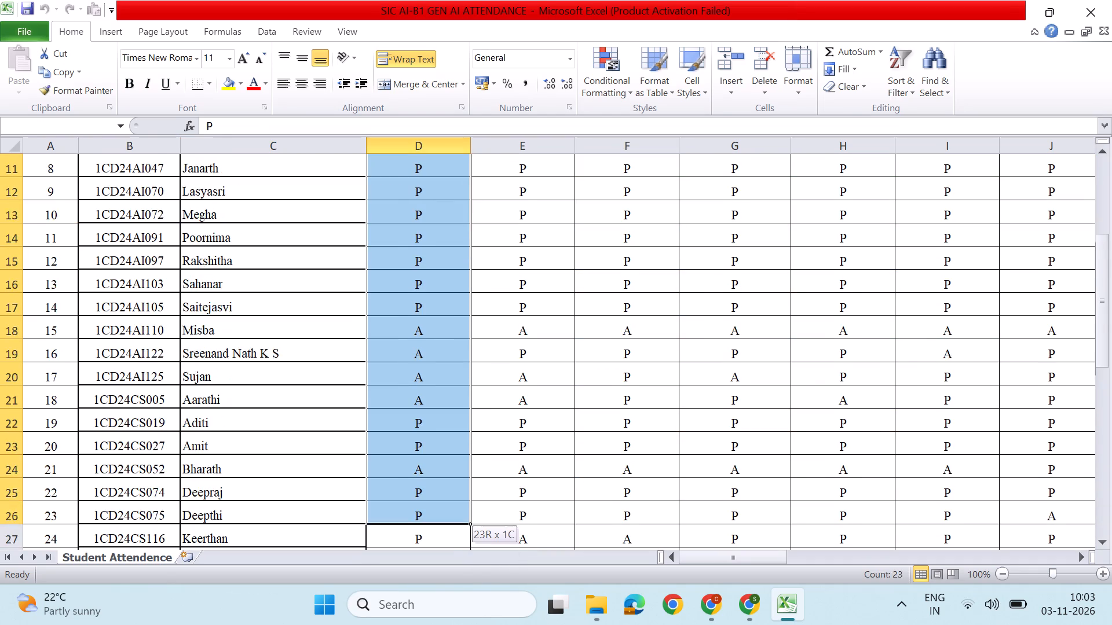
drag(433, 551, 437, 547)
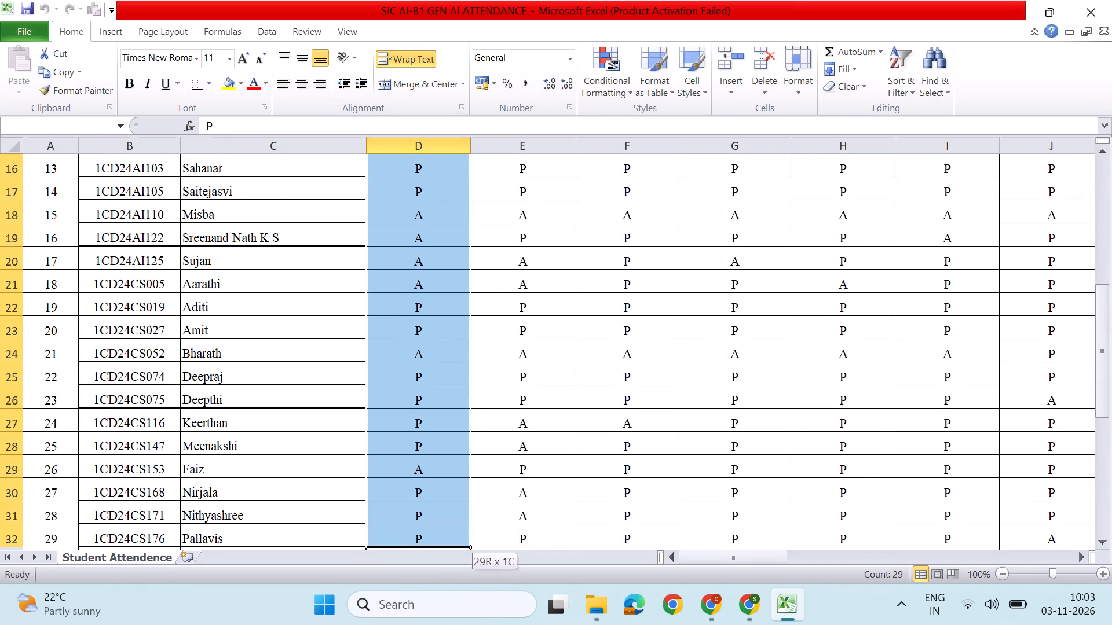
drag(437, 547, 441, 550)
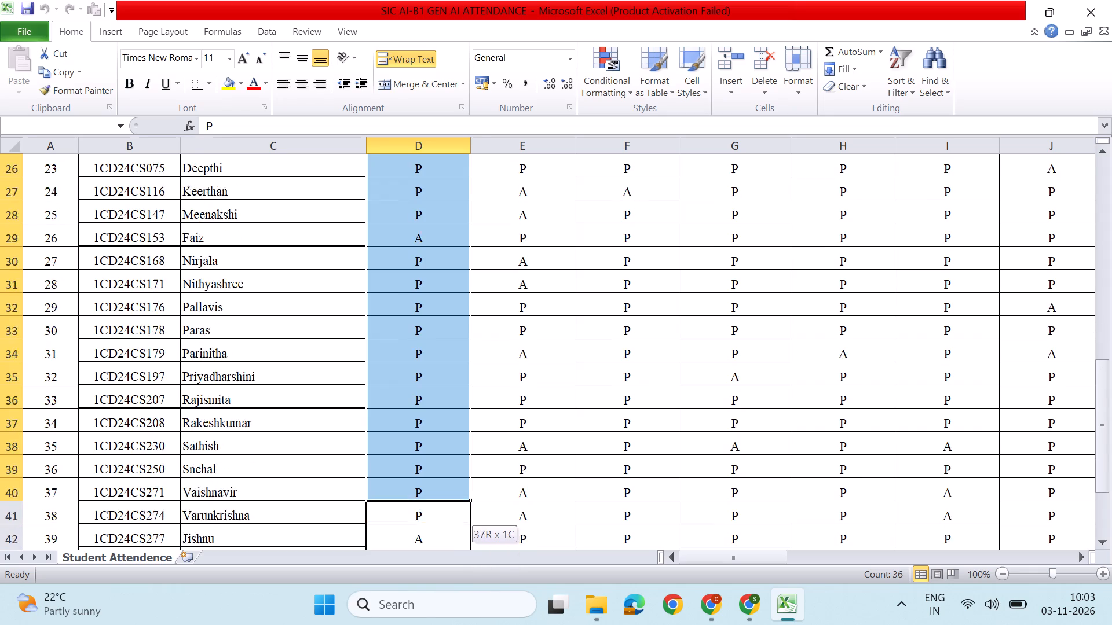
drag(441, 550, 440, 473)
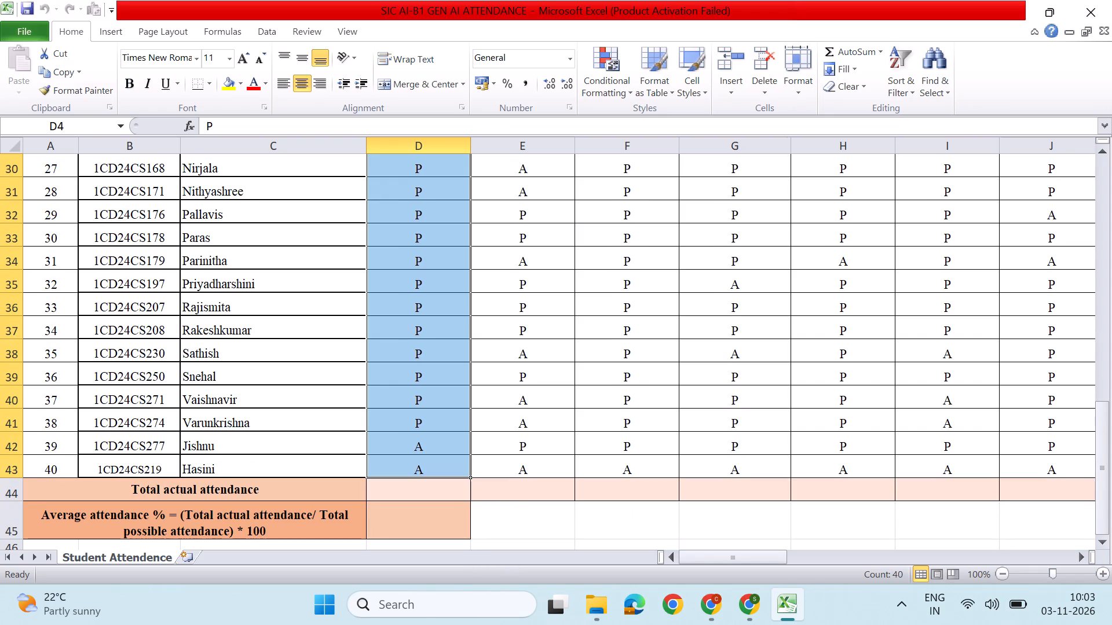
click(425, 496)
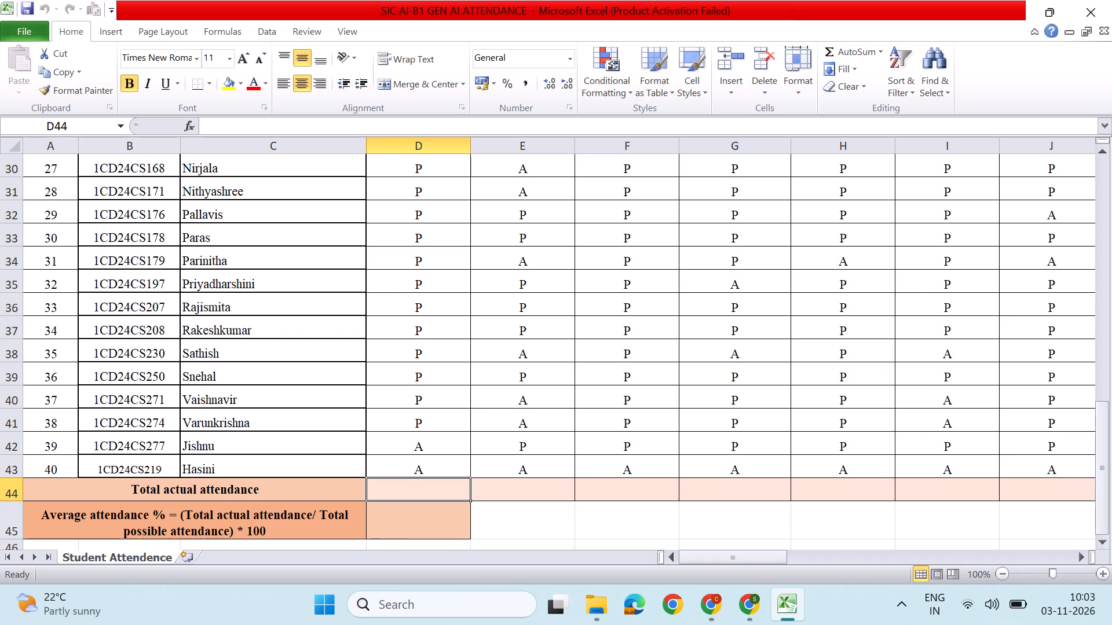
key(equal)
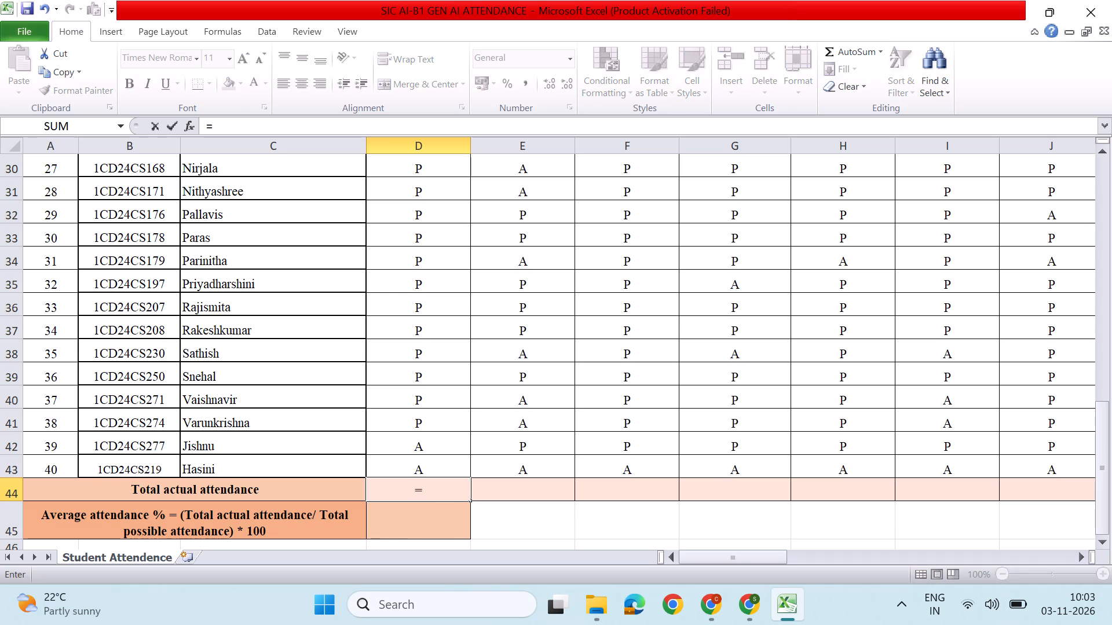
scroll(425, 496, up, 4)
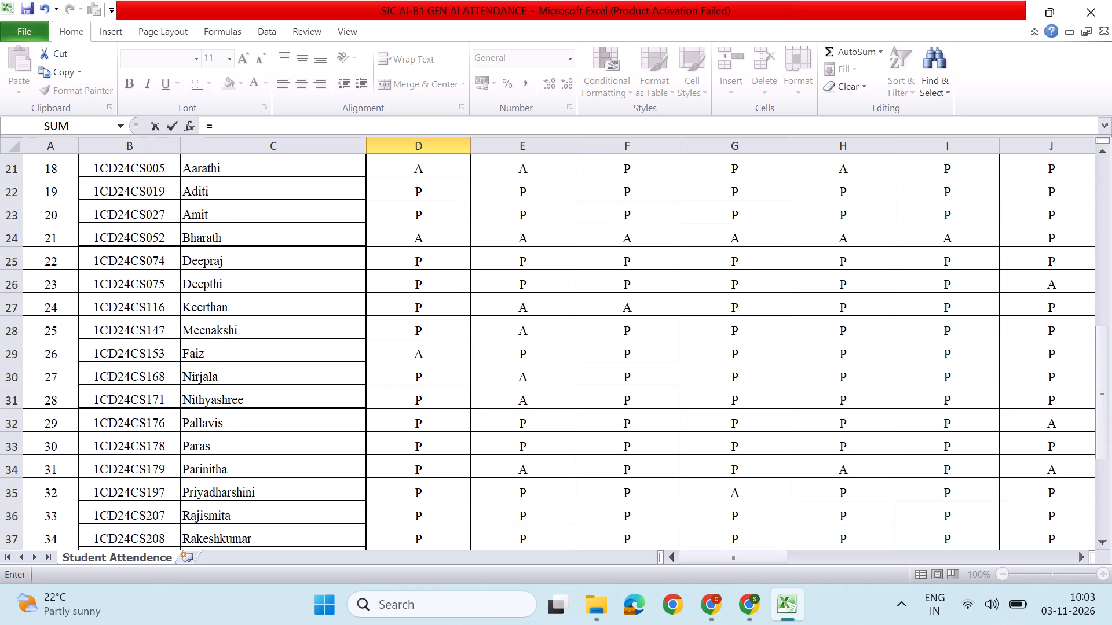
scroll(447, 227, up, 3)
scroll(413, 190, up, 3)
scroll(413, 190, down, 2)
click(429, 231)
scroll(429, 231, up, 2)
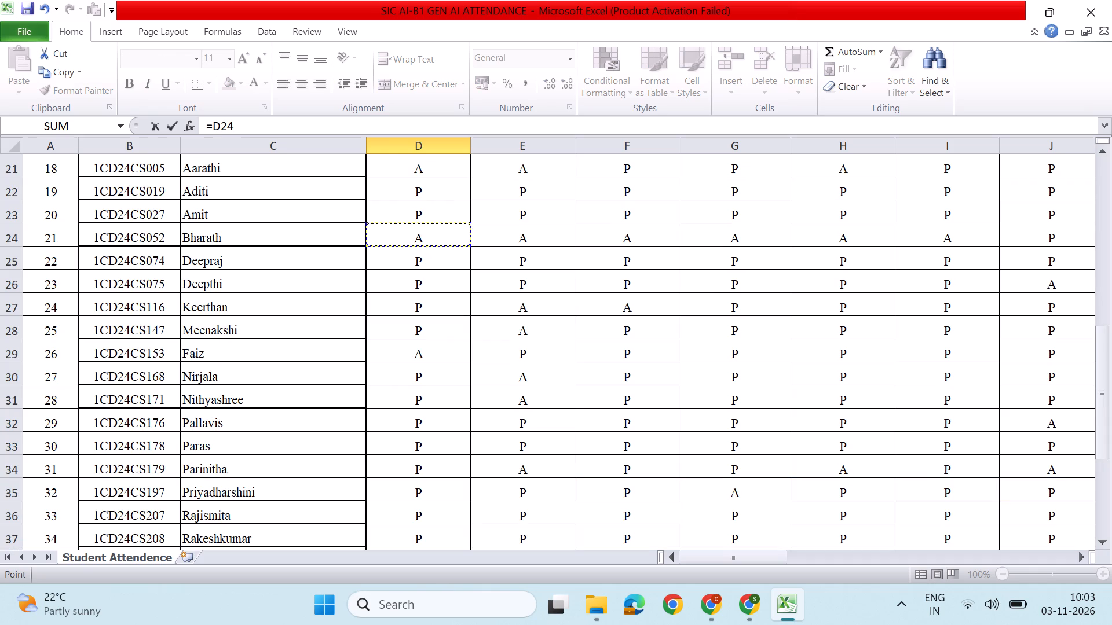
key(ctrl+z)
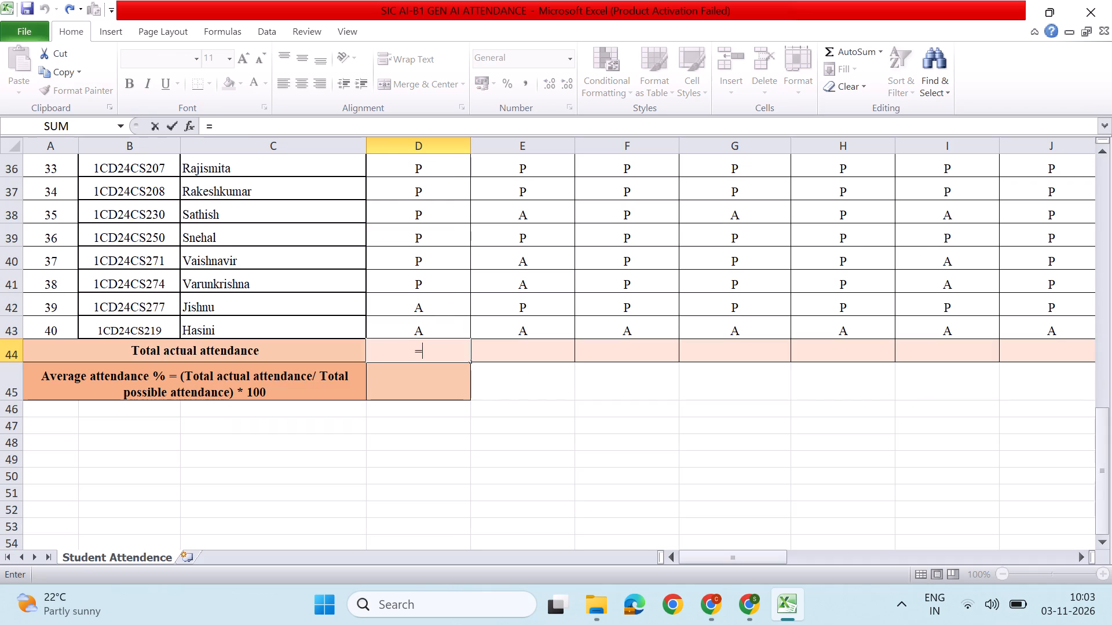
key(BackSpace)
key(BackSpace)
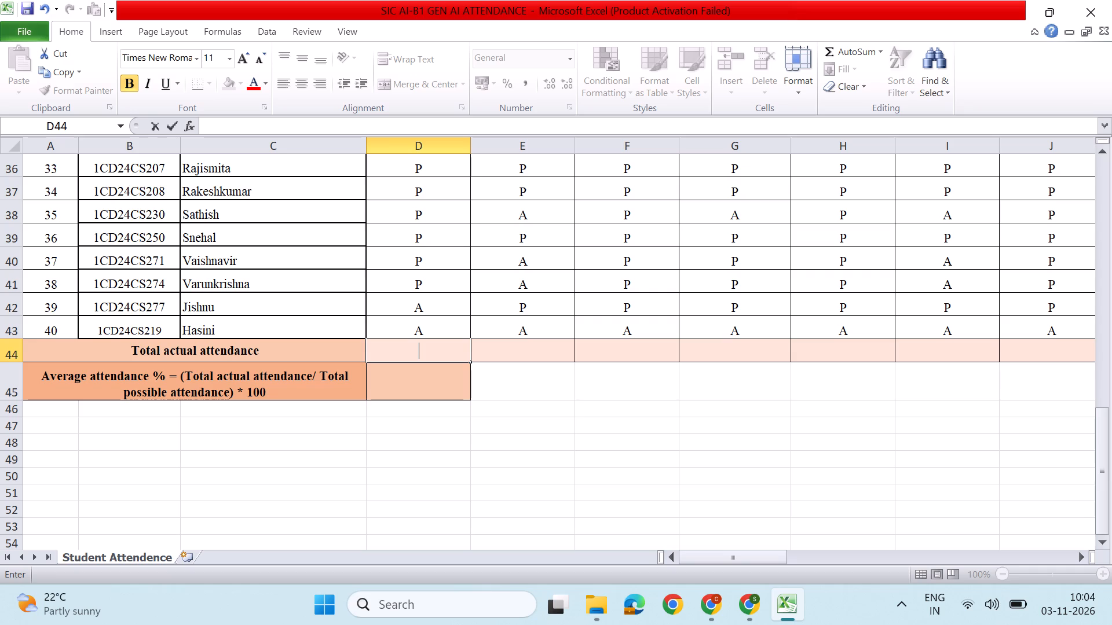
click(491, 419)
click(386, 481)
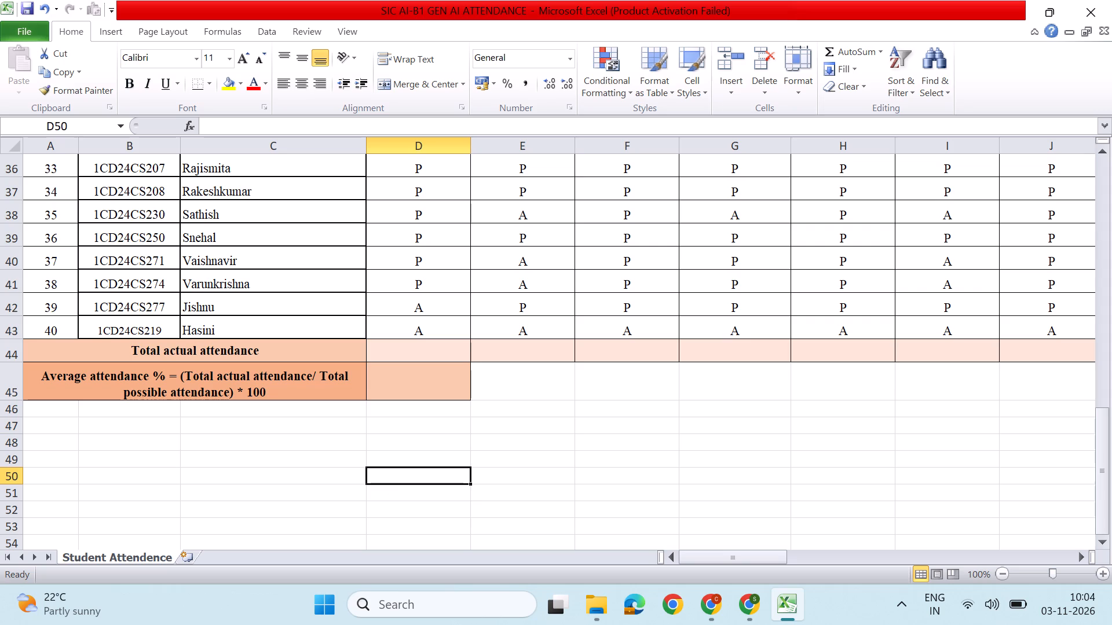
Delete the unused P/AB columns N through AK from the attendance sheet.
scroll(529, 386, up, 4)
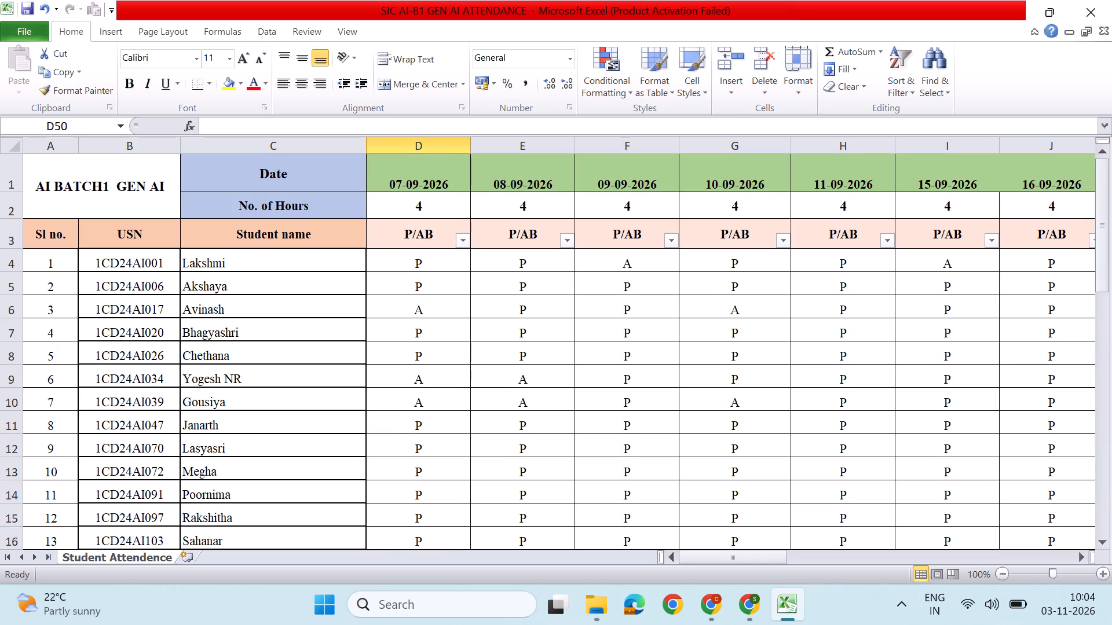
scroll(529, 386, left, 1)
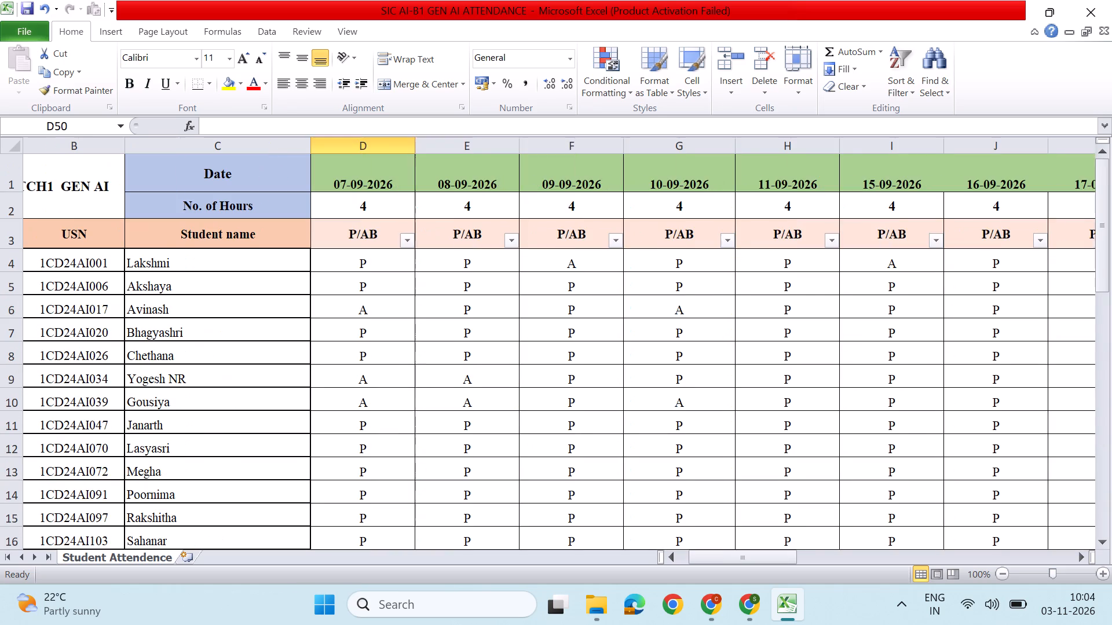
scroll(529, 386, left, 4)
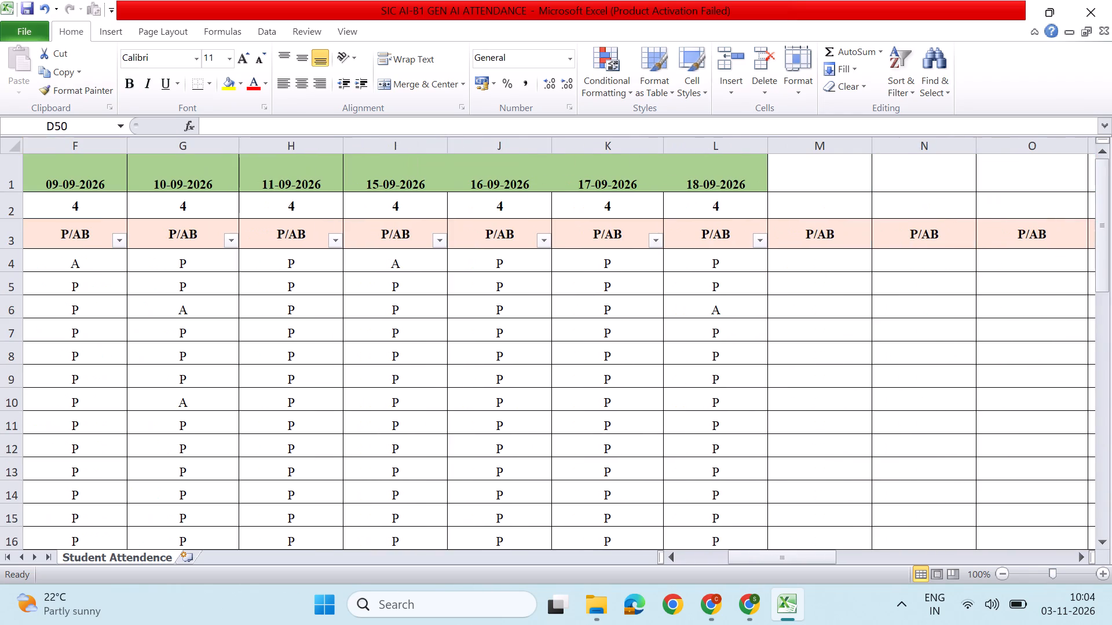
scroll(529, 386, left, 10)
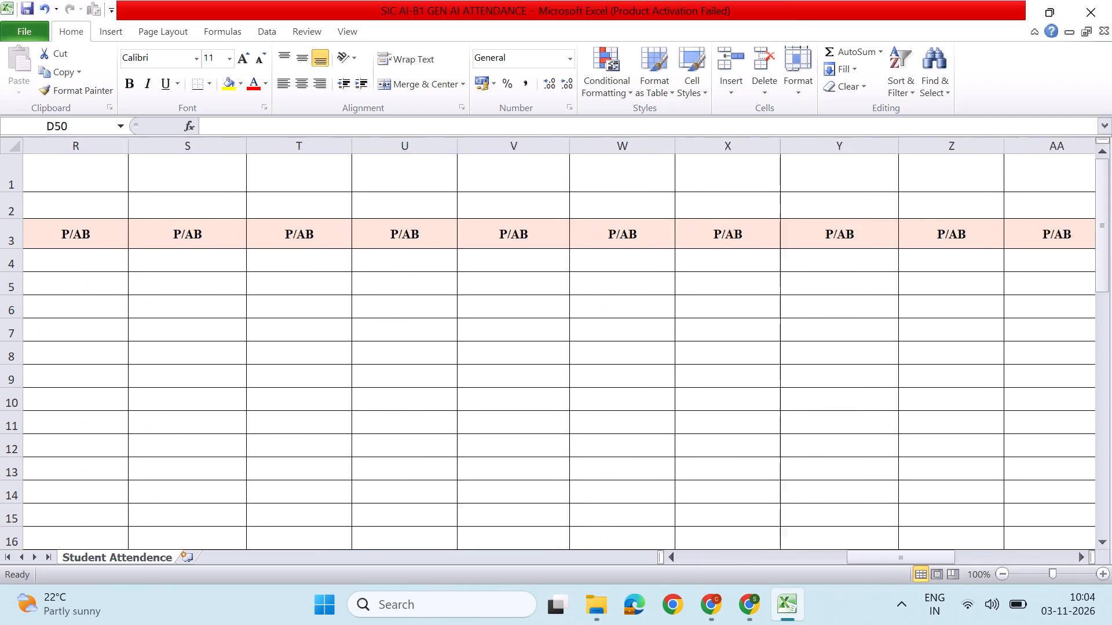
scroll(529, 386, left, 2)
scroll(529, 386, right, 14)
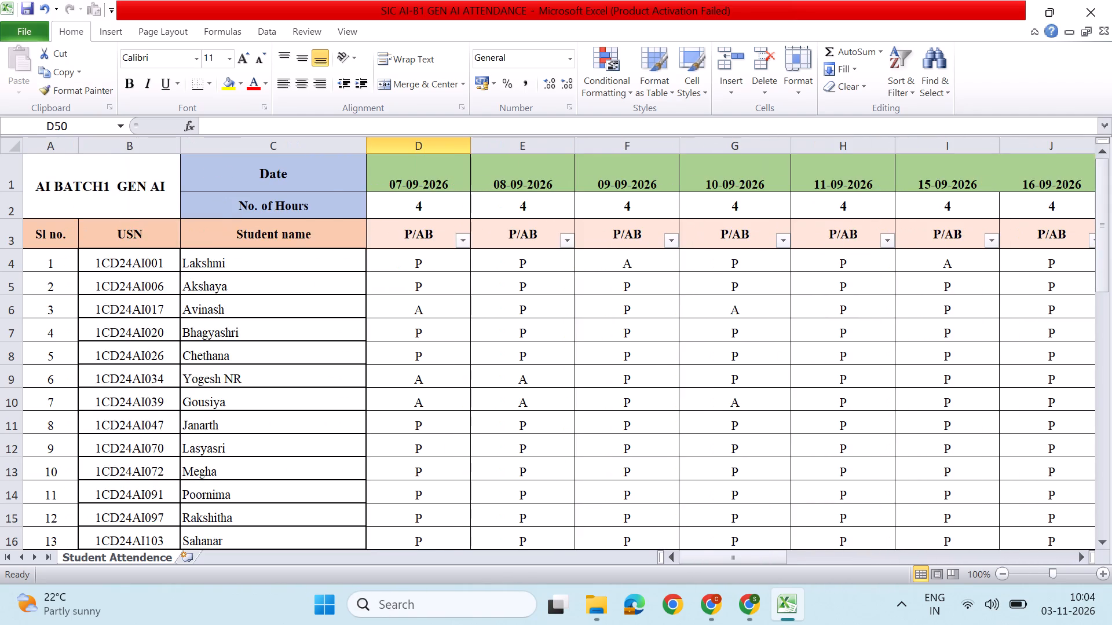
scroll(418, 412, left, 5)
scroll(482, 402, right, 3)
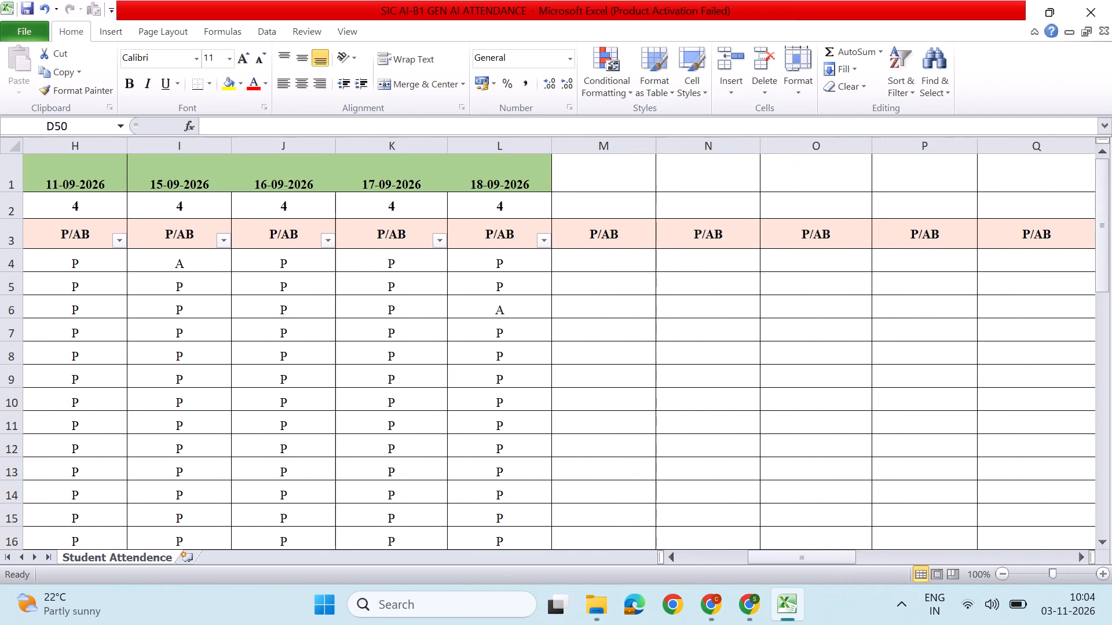
drag(714, 149, 775, 160)
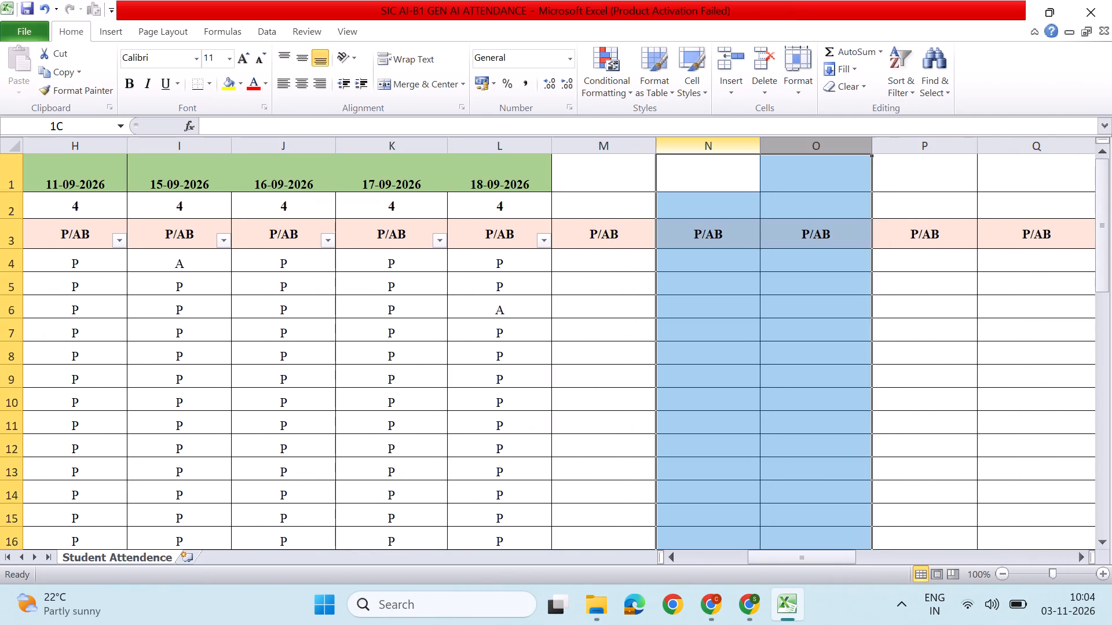
drag(775, 160, 1111, 187)
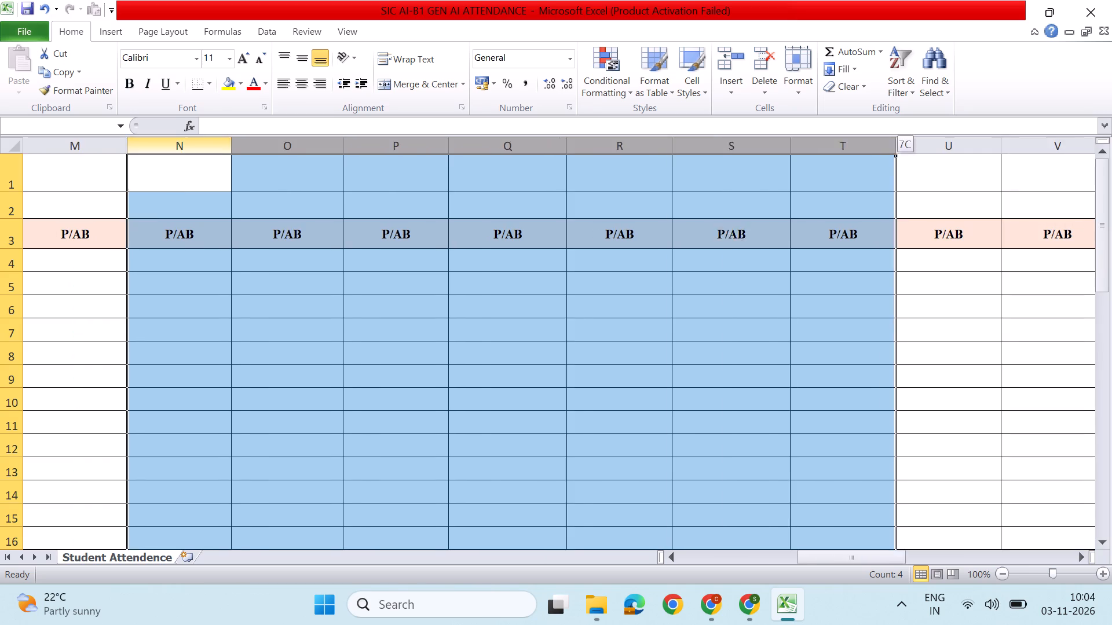
drag(1111, 187, 914, 190)
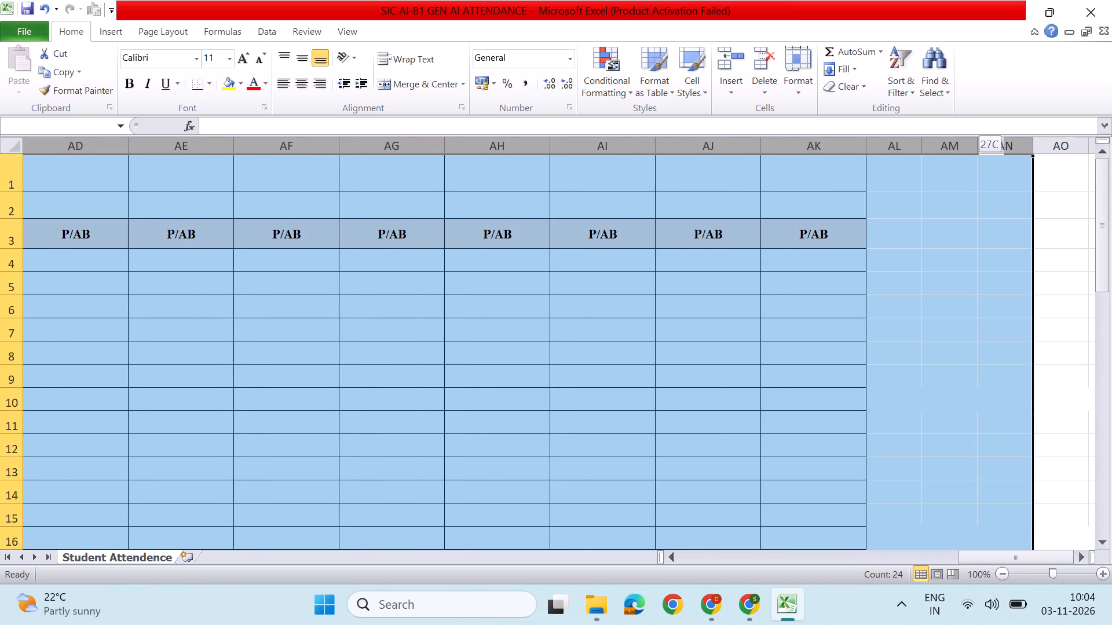
drag(914, 190, 864, 192)
right_click(778, 214)
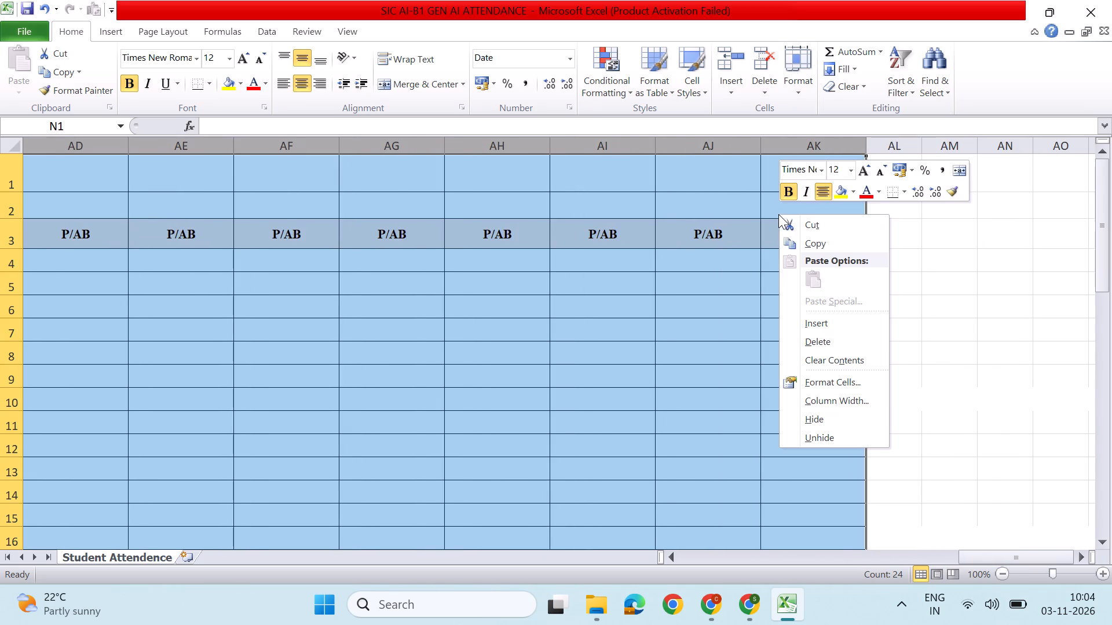
click(817, 343)
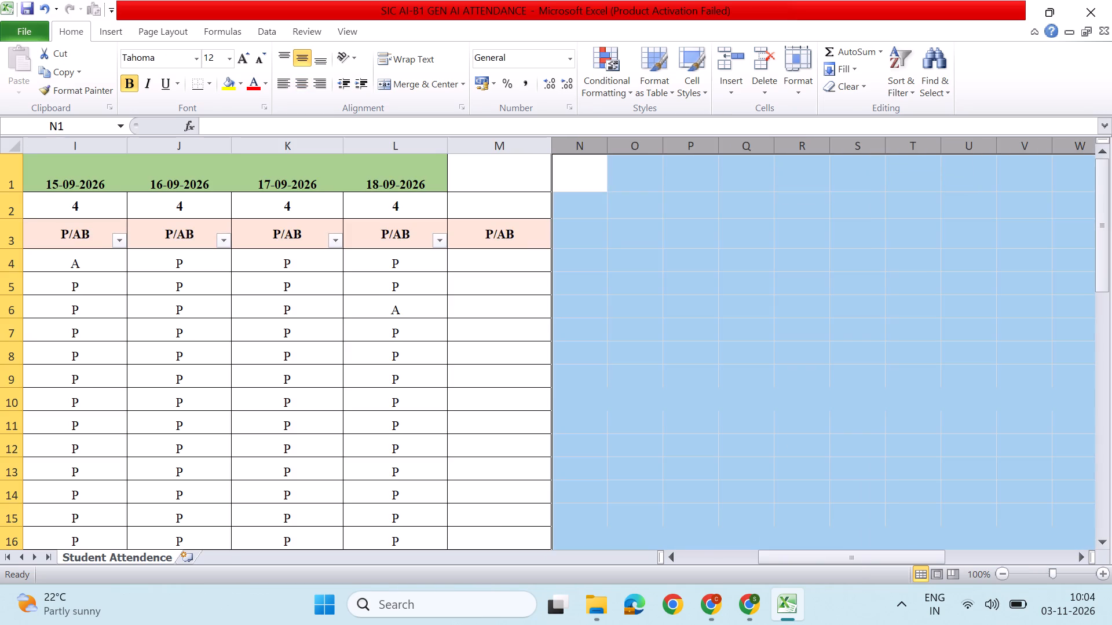
Copy the 18-09-2026 date header into column M and change the copy's date to 21-09-2026.
scroll(650, 330, right, 2)
scroll(700, 300, left, 1)
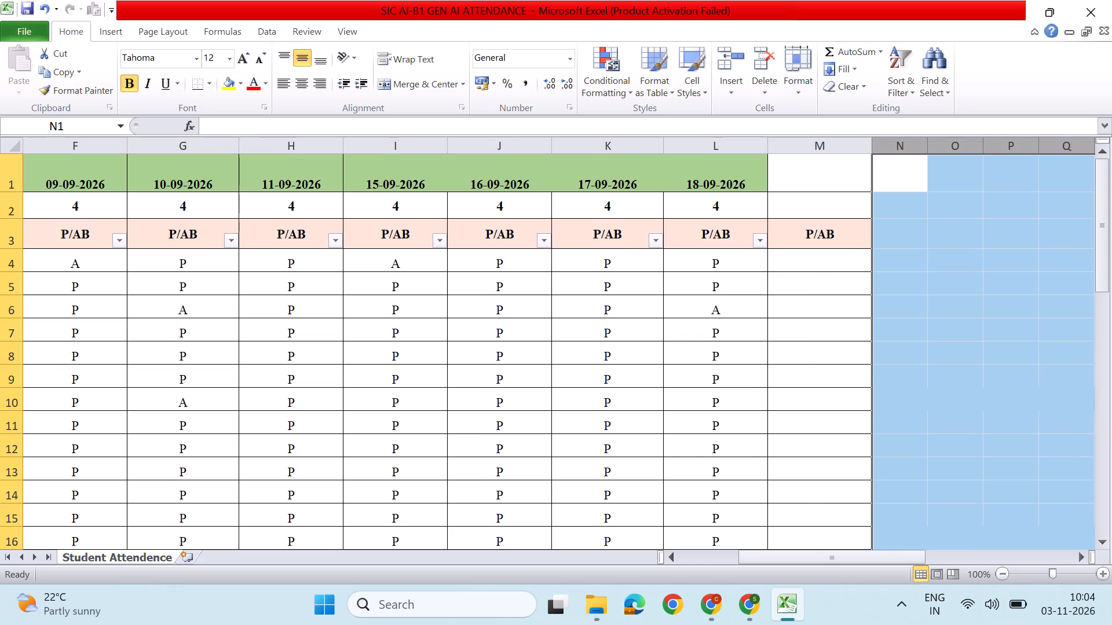
click(697, 283)
click(635, 168)
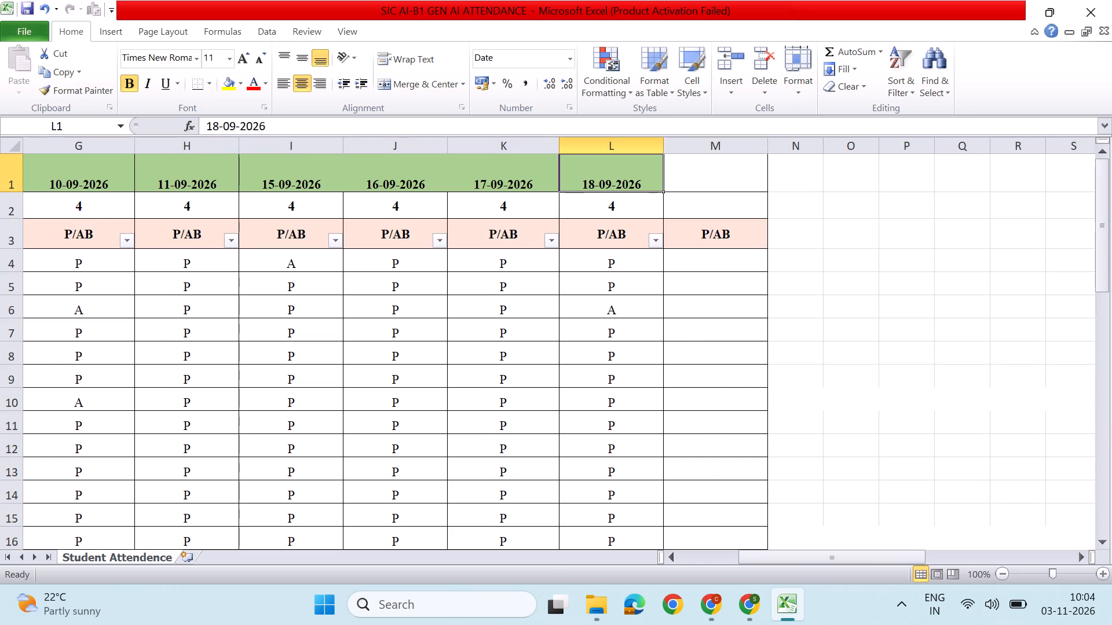
key(ctrl+c)
key(Right)
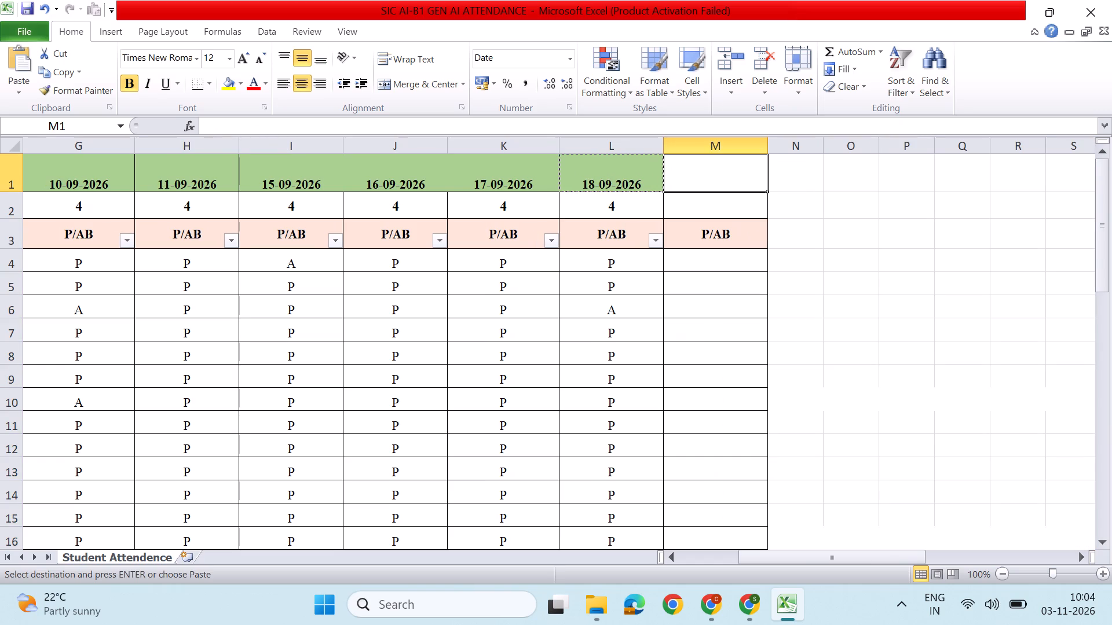
key(ctrl+v)
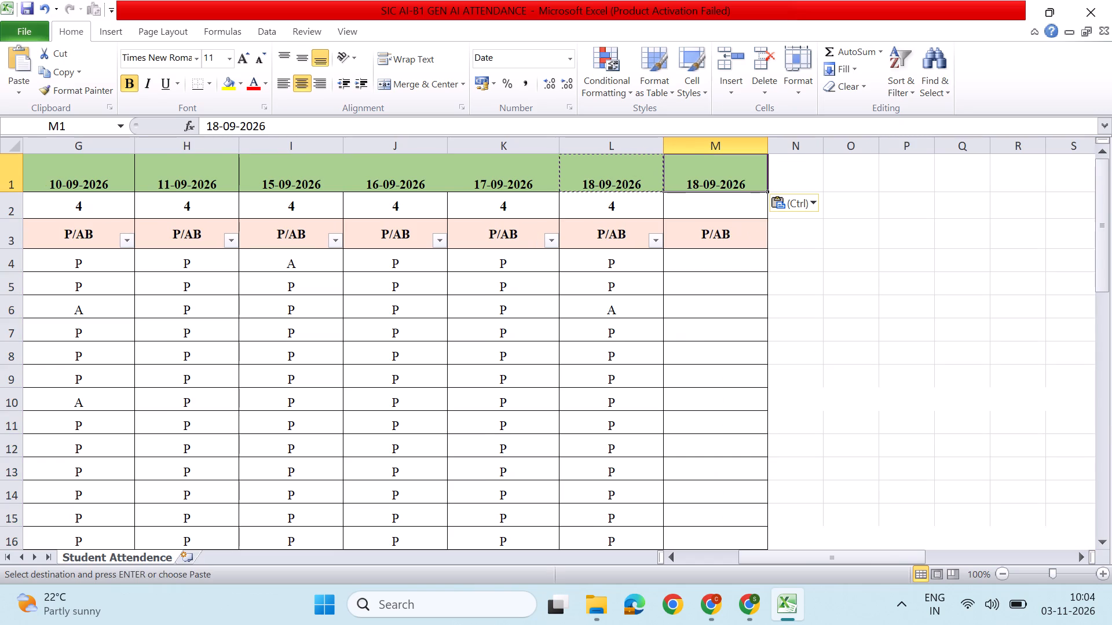
double_click(701, 182)
click(698, 183)
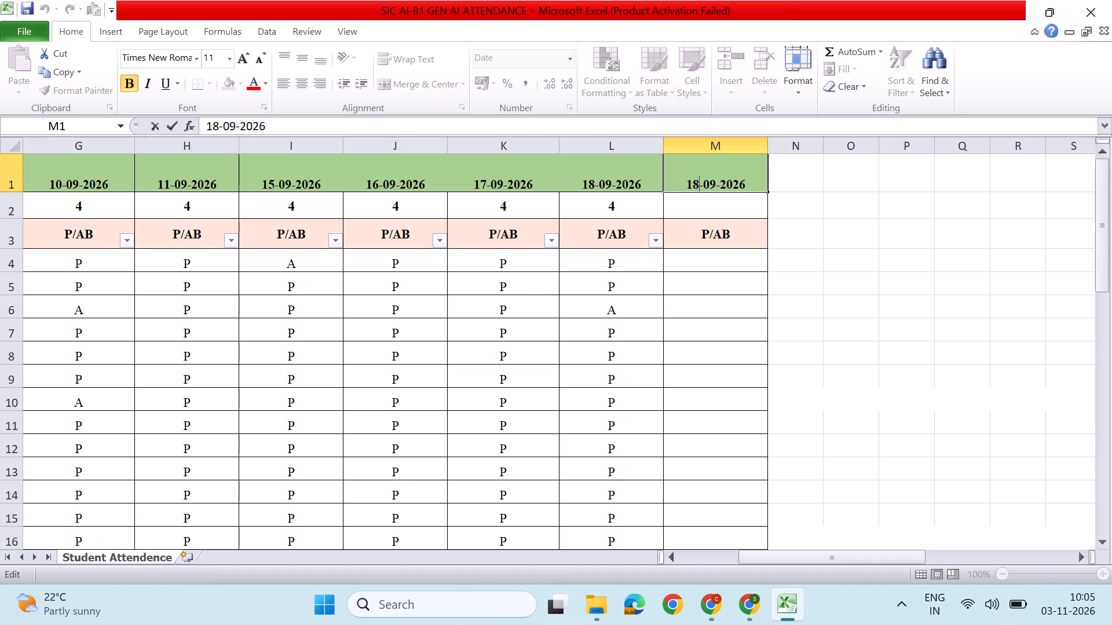
key(BackSpace)
key(BackSpace)
text(21)
key(Return)
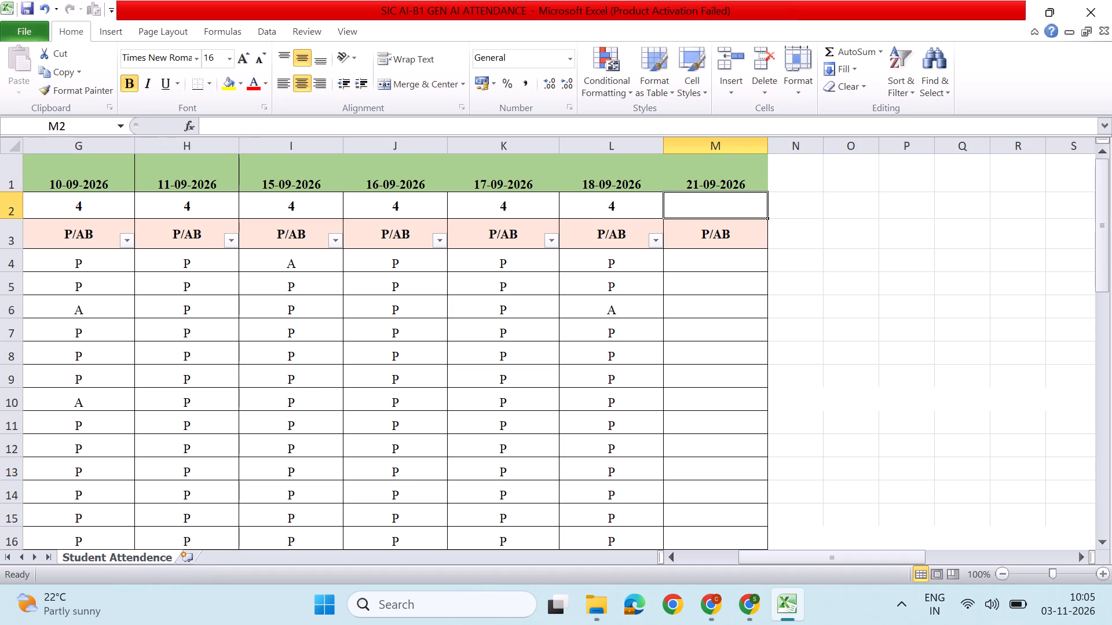
Enter 4 hours for the 21-09-2026 session and match its formatting to the 18-09-2026 hours cell using Format Painter.
key(4)
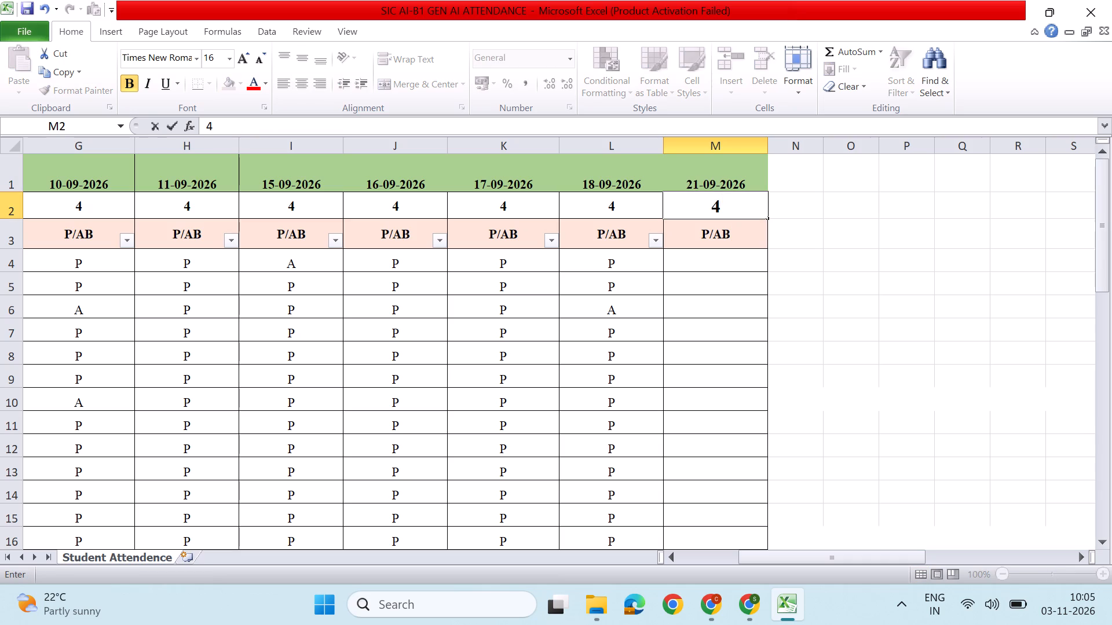
key(Left)
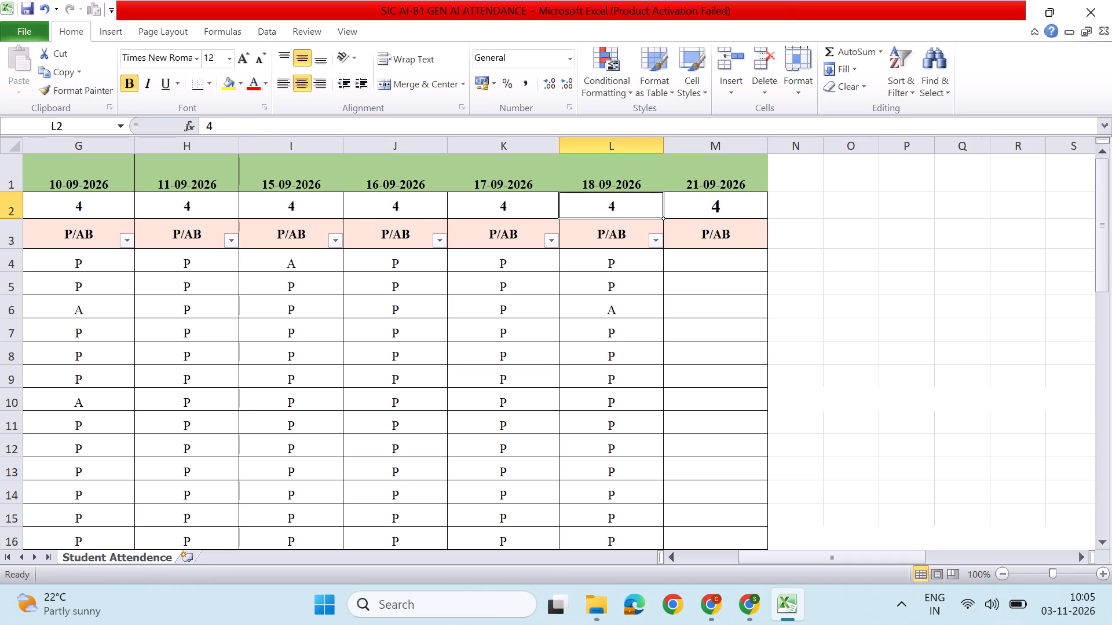
click(79, 87)
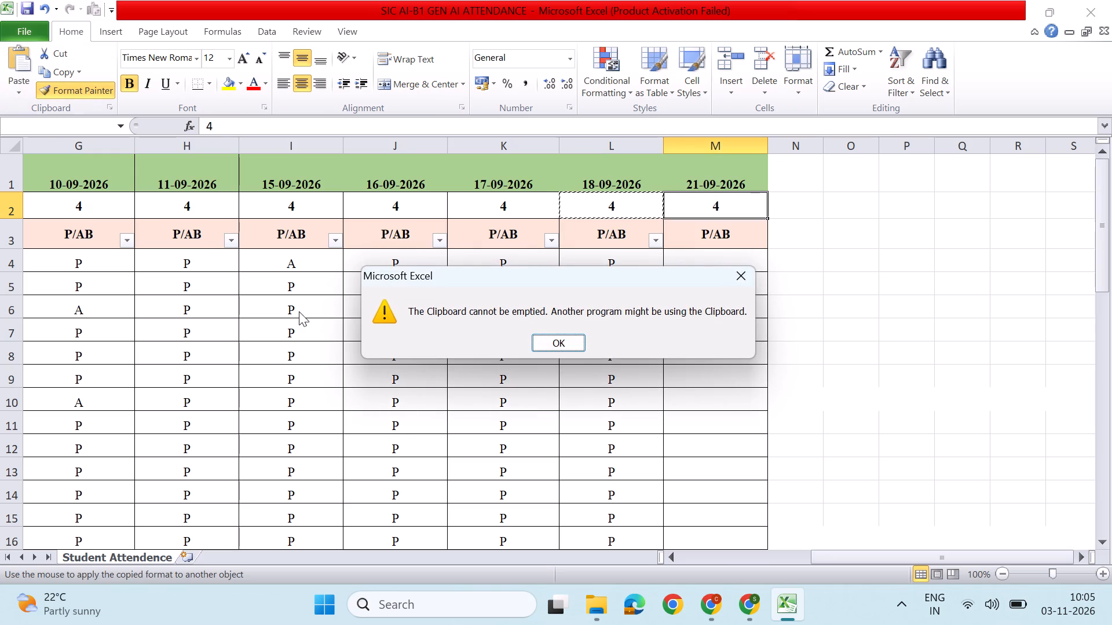
click(553, 345)
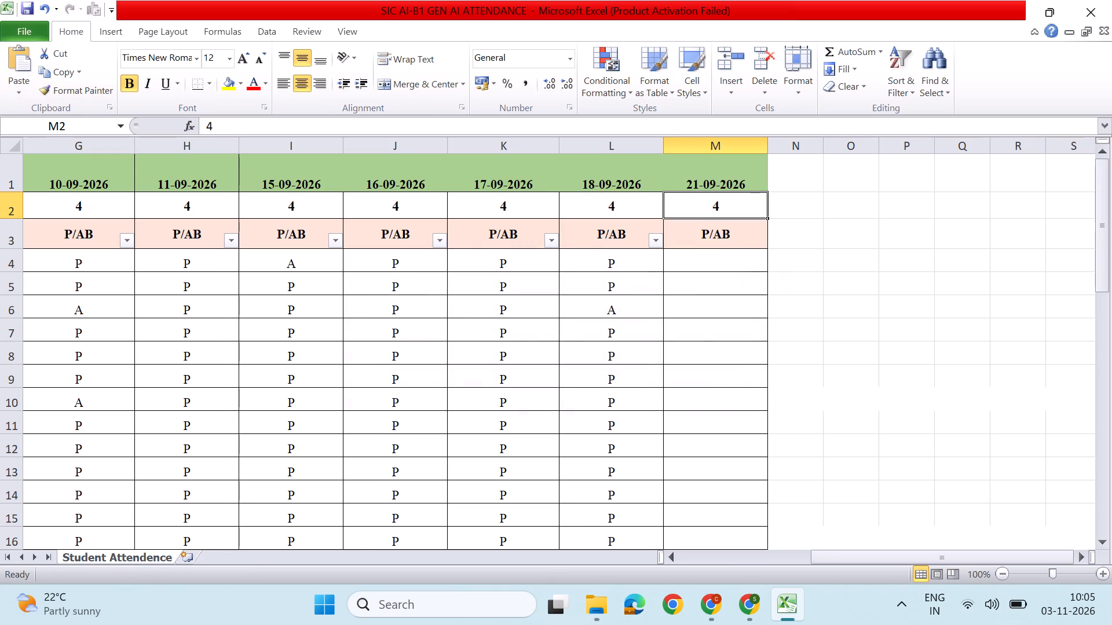
click(948, 370)
Copy the P/A entries of all 40 students from the 10-09-2026 column into the 21-09-2026 column, starting at M4.
scroll(881, 385, down, 1)
scroll(881, 385, right, 1)
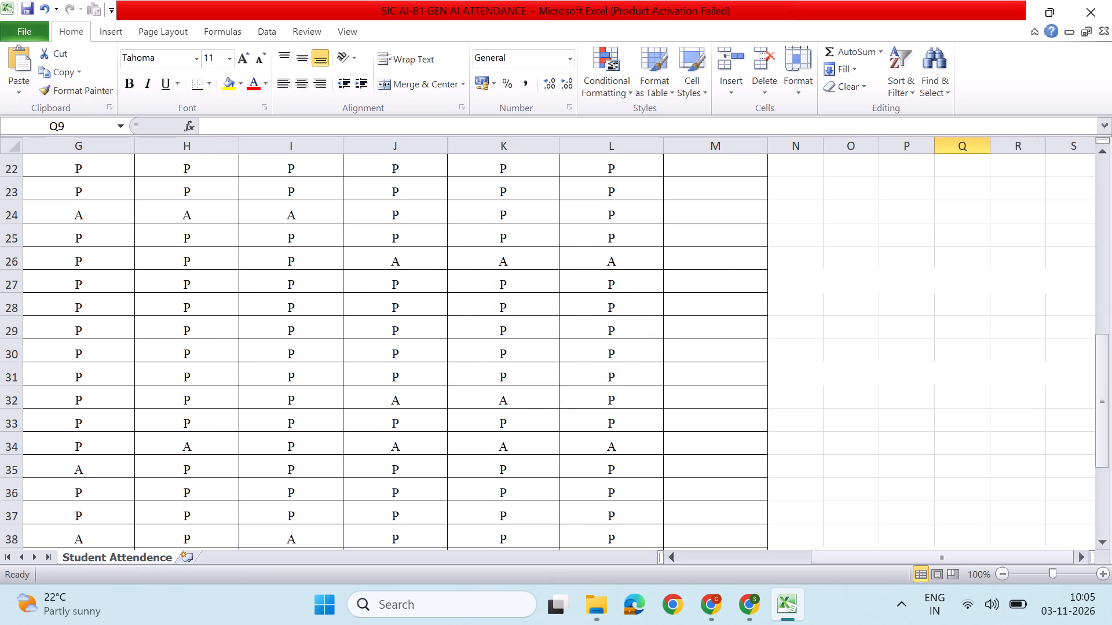
scroll(881, 385, right, 5)
scroll(881, 385, up, 2)
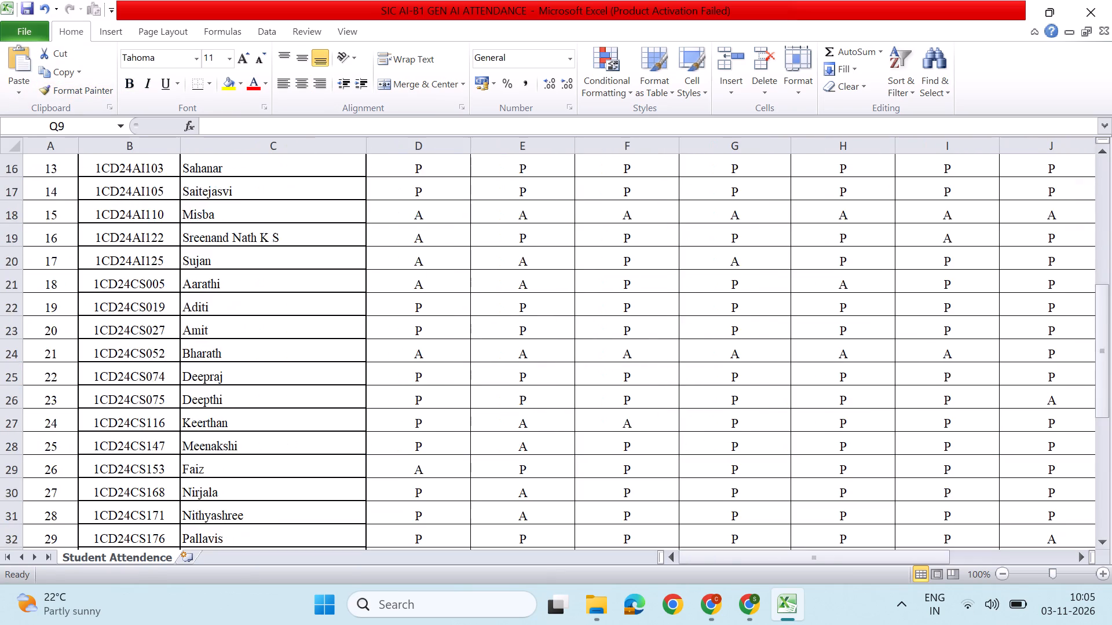
scroll(727, 312, up, 4)
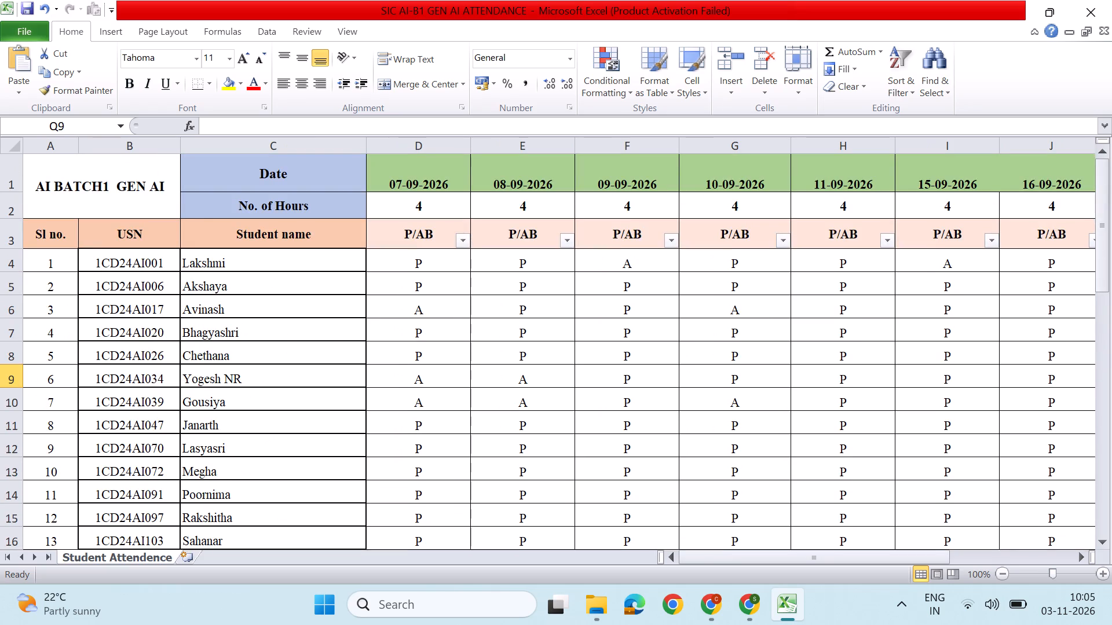
click(730, 261)
key(shift+Down)
key(shift+Down)
key(shift+Down)
key(shift+Down)
key(shift+Down)
key(shift+Down)
key(shift+Down)
key(shift+Down)
key(shift+Down)
key(shift+Down)
key(shift+Down)
key(shift+Down)
key(shift+Down)
key(shift+Down)
key(shift+Down)
key(shift+Down)
key(shift+Down)
key(shift+Down)
key(shift+Down)
key(shift+Down)
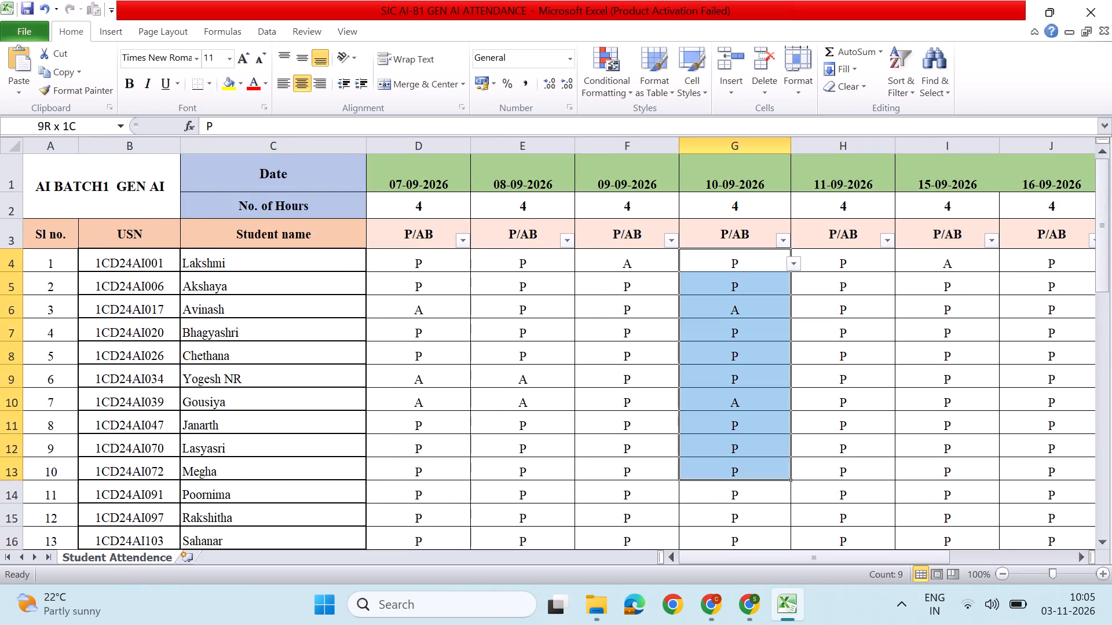
key(shift+Down)
key(shift+Down)
key(shift+Down)
key(shift+Down)
key(shift+Down)
key(shift+Down)
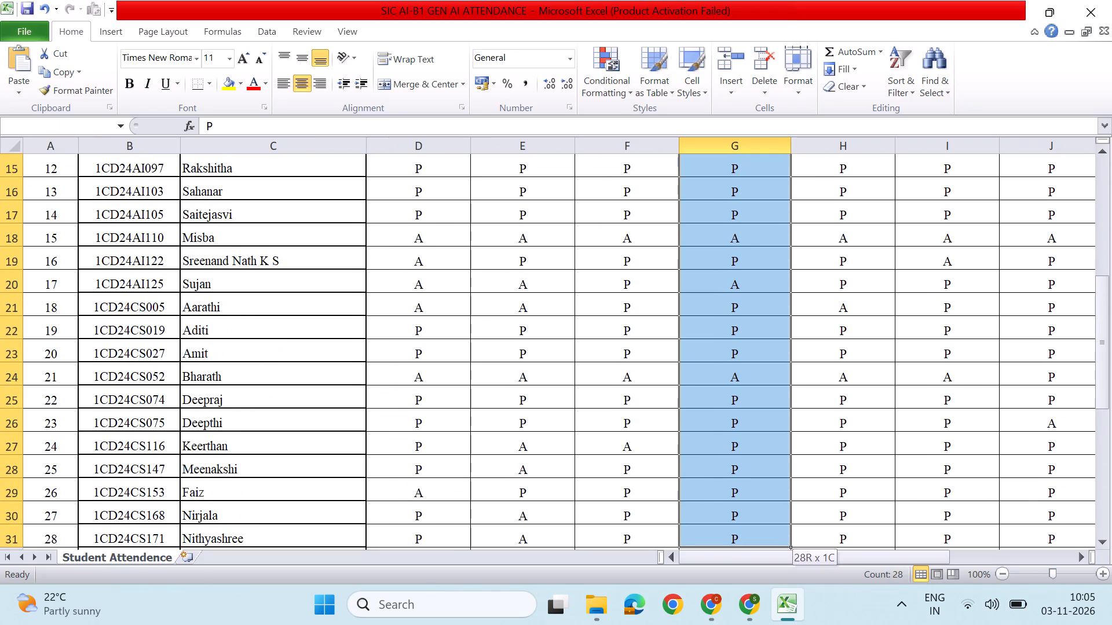
key(shift+Down)
key(shift+Down)
key(shift+Down)
key(shift+Down)
key(shift+Down)
key(shift+Down)
key(shift+Down)
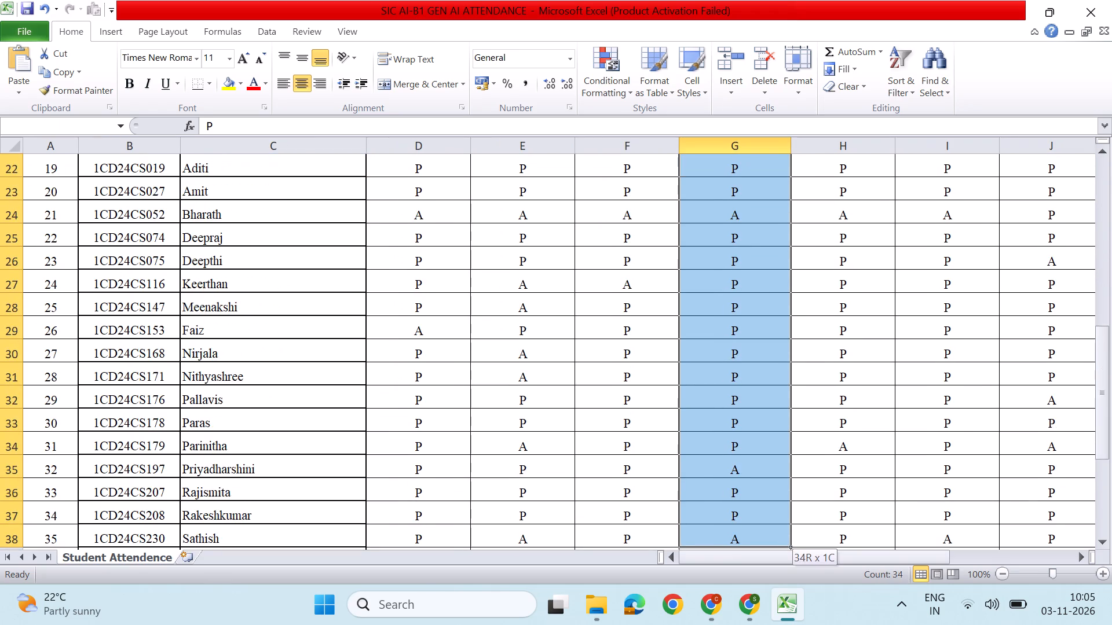
key(shift+Down)
key(shift+Down)
key(shift+Down)
key(shift+Down)
key(shift+Down)
key(shift+Down)
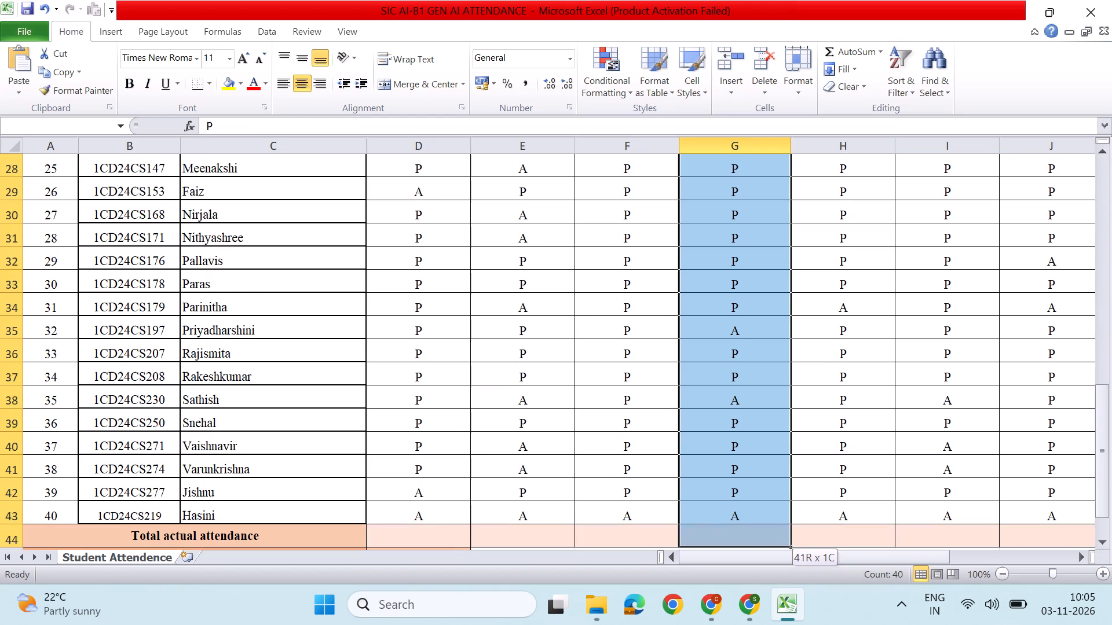
key(shift+Up)
key(ctrl+c)
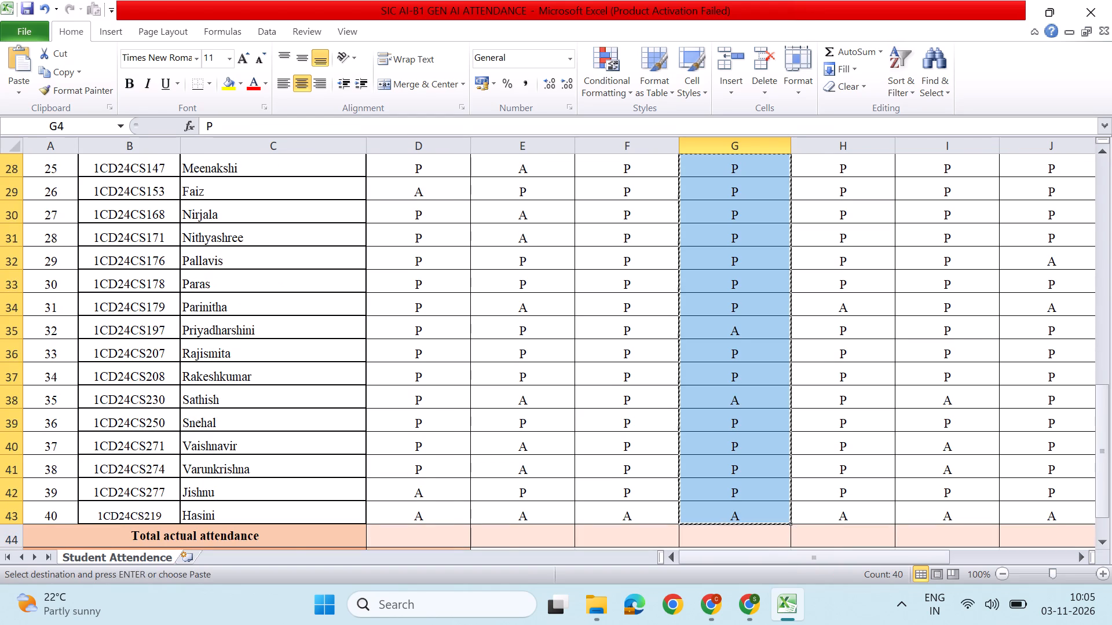
scroll(730, 261, left, 3)
scroll(730, 261, up, 5)
click(780, 264)
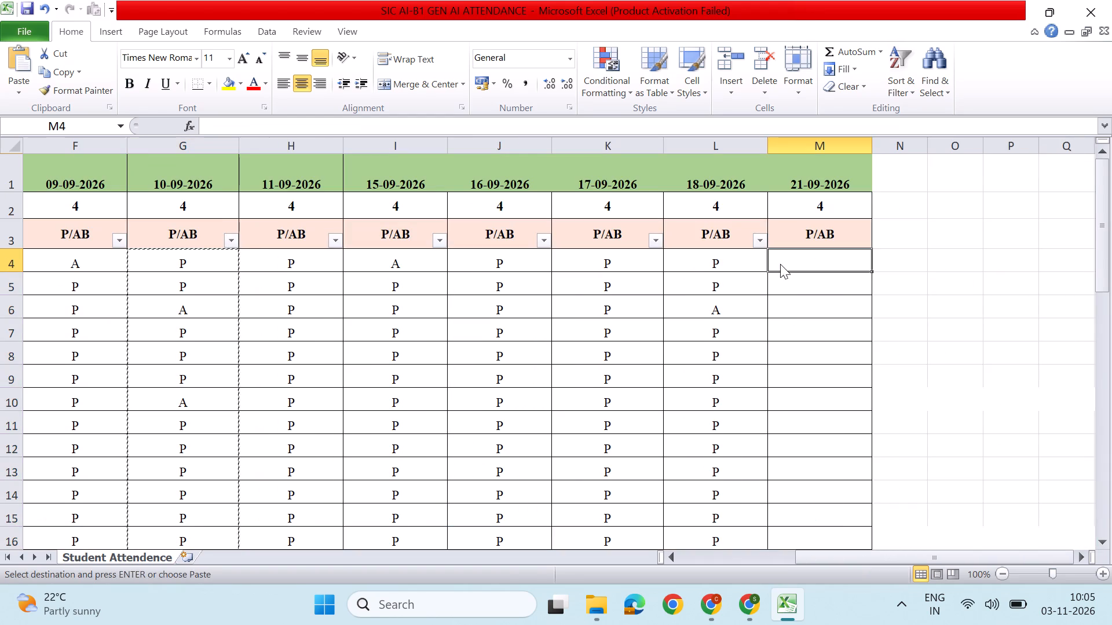
key(ctrl+v)
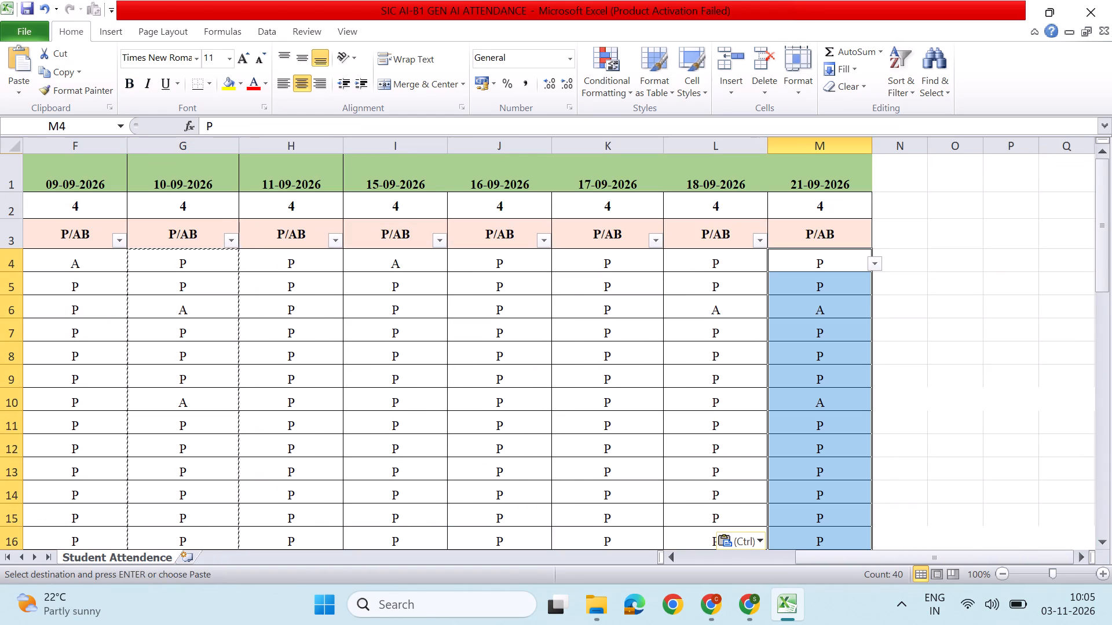
Turn off the Filter on the attendance sheet's P/AB header row.
click(928, 255)
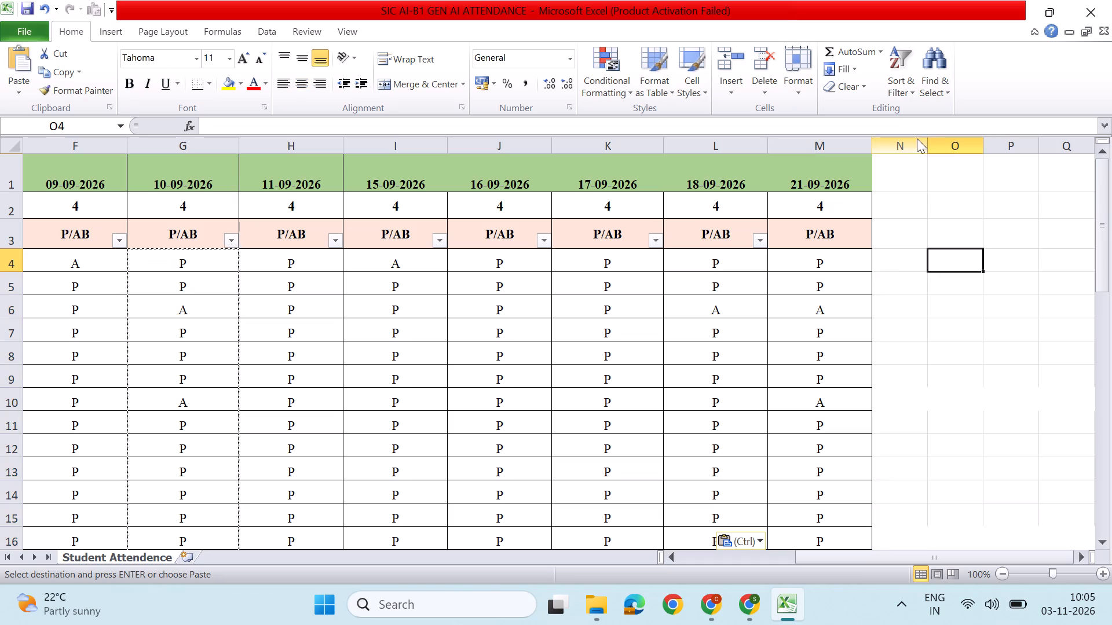
click(905, 79)
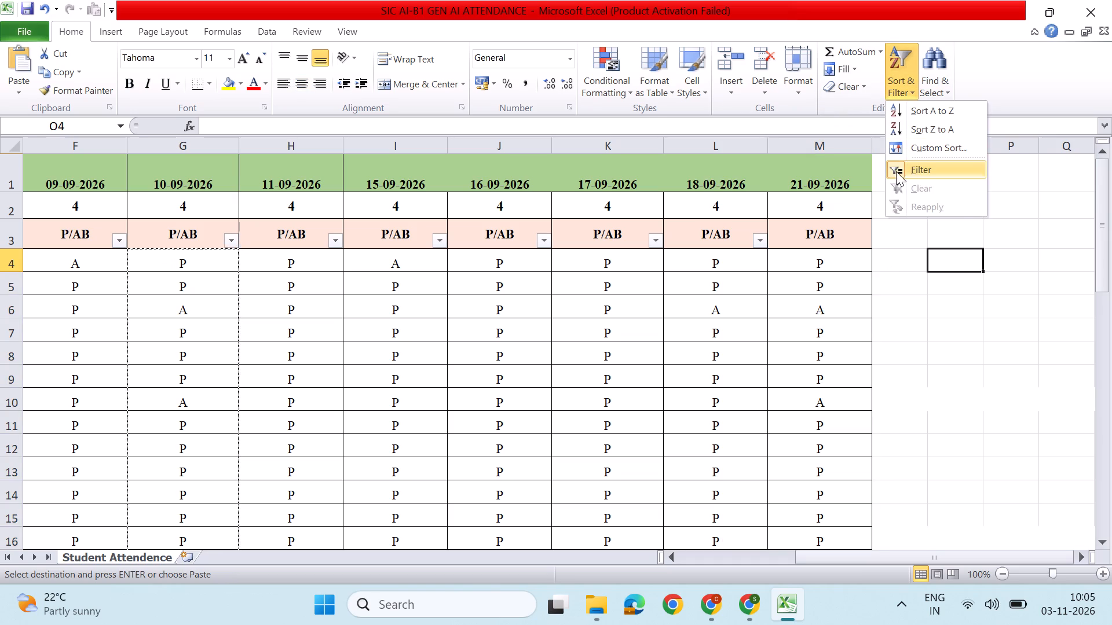
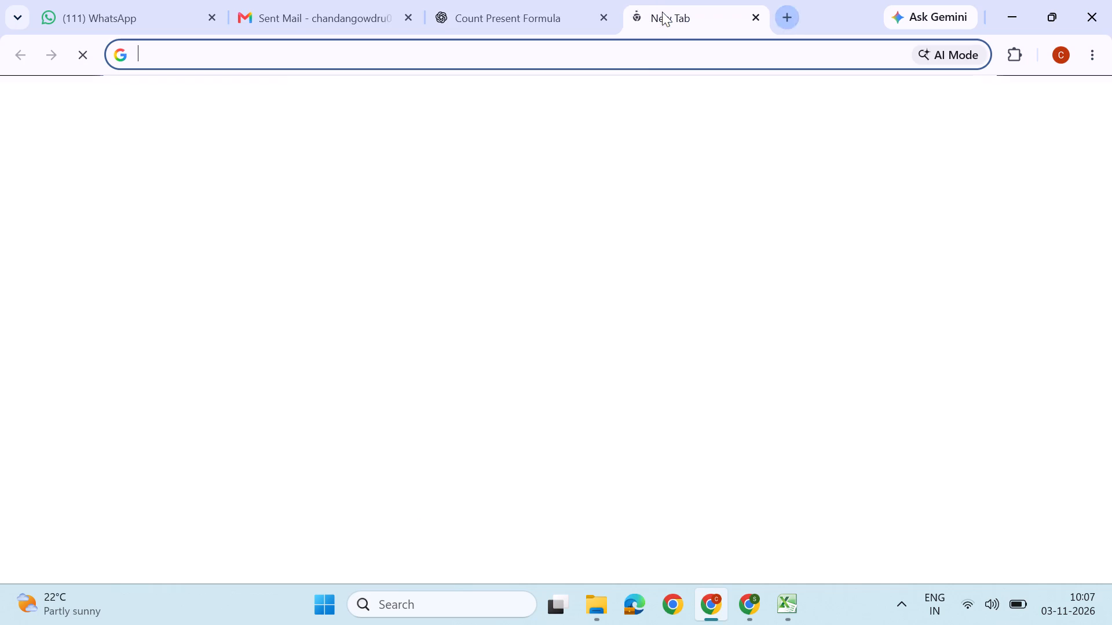
click(484, 323)
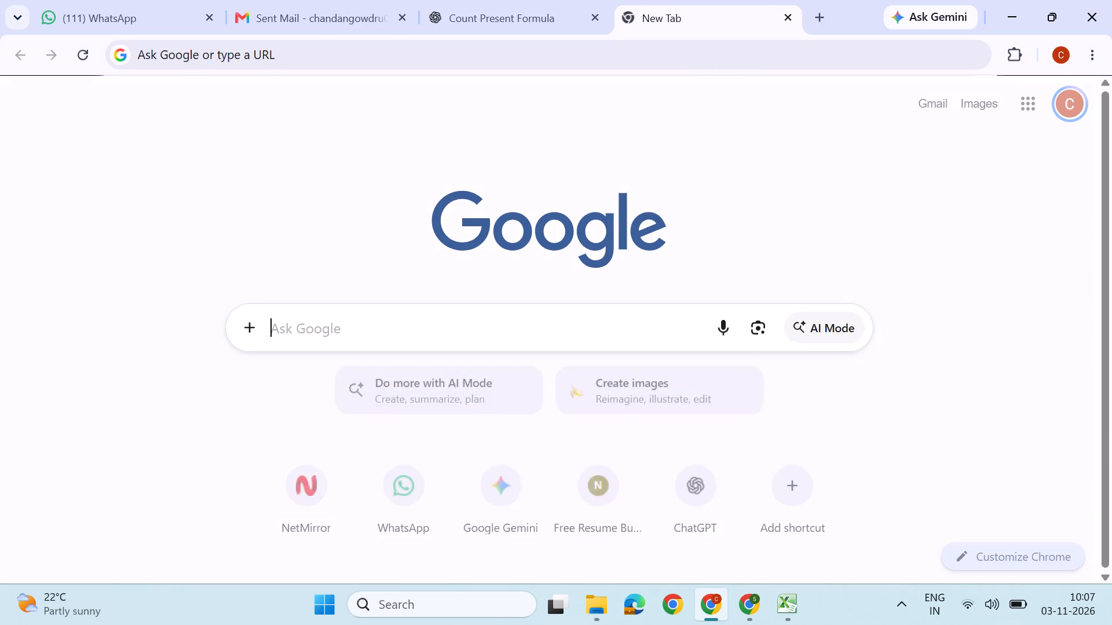
click(421, 432)
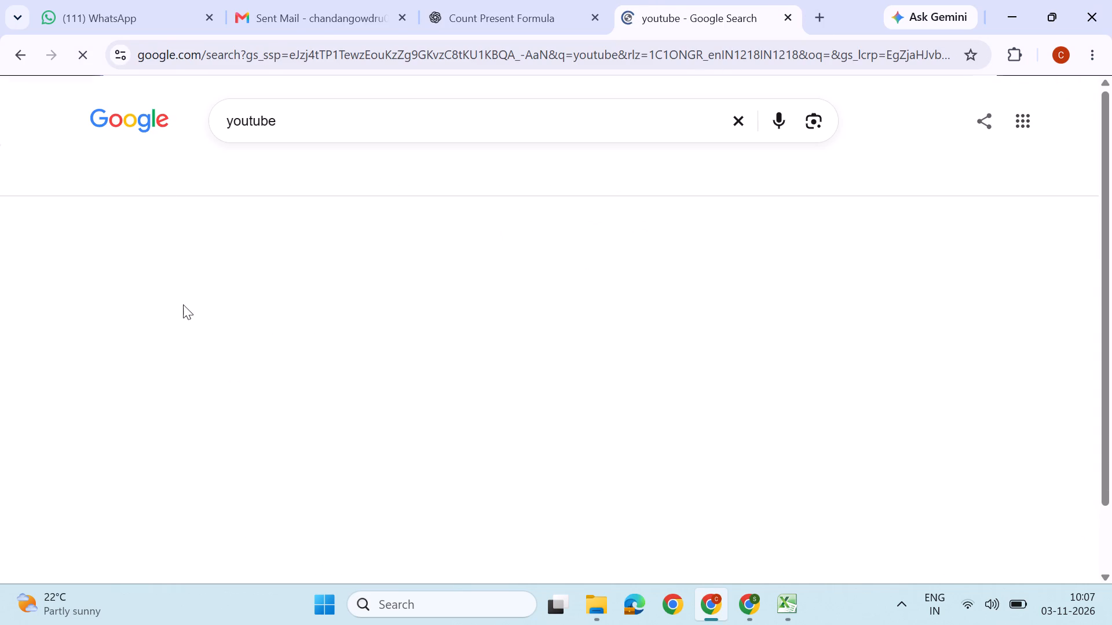
click(147, 271)
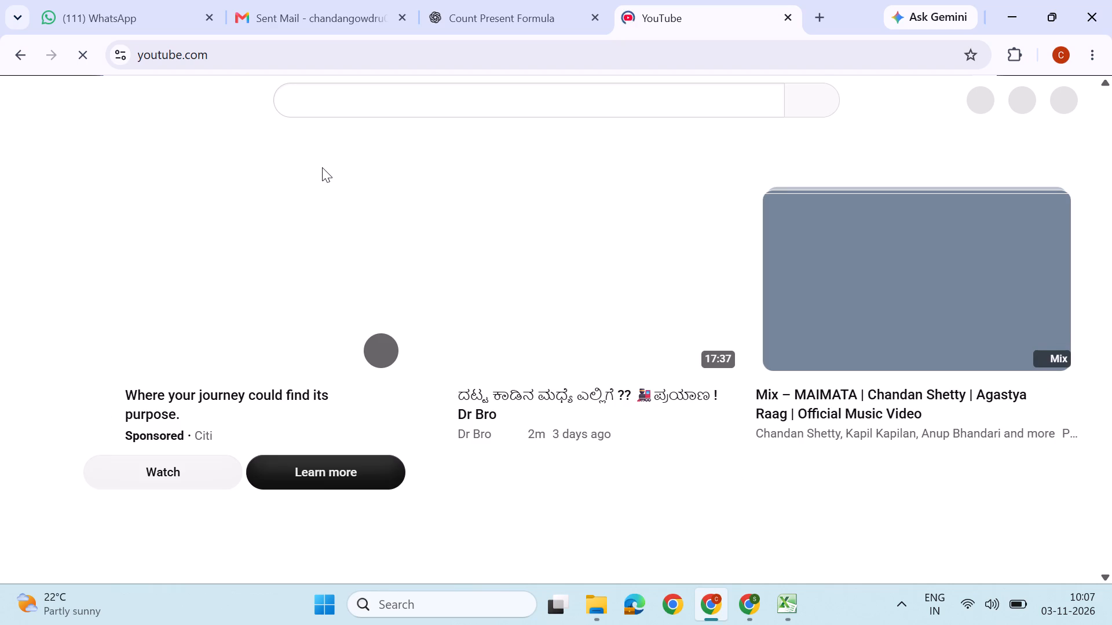
click(422, 95)
text(TOTAL [R)
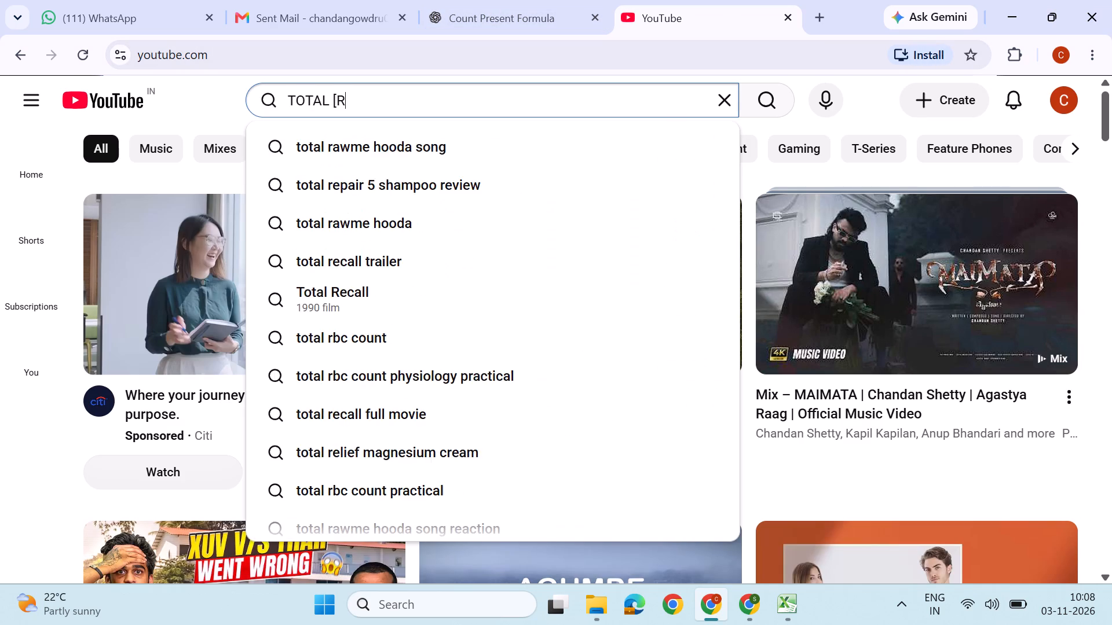
key(BackSpace)
key(BackSpace)
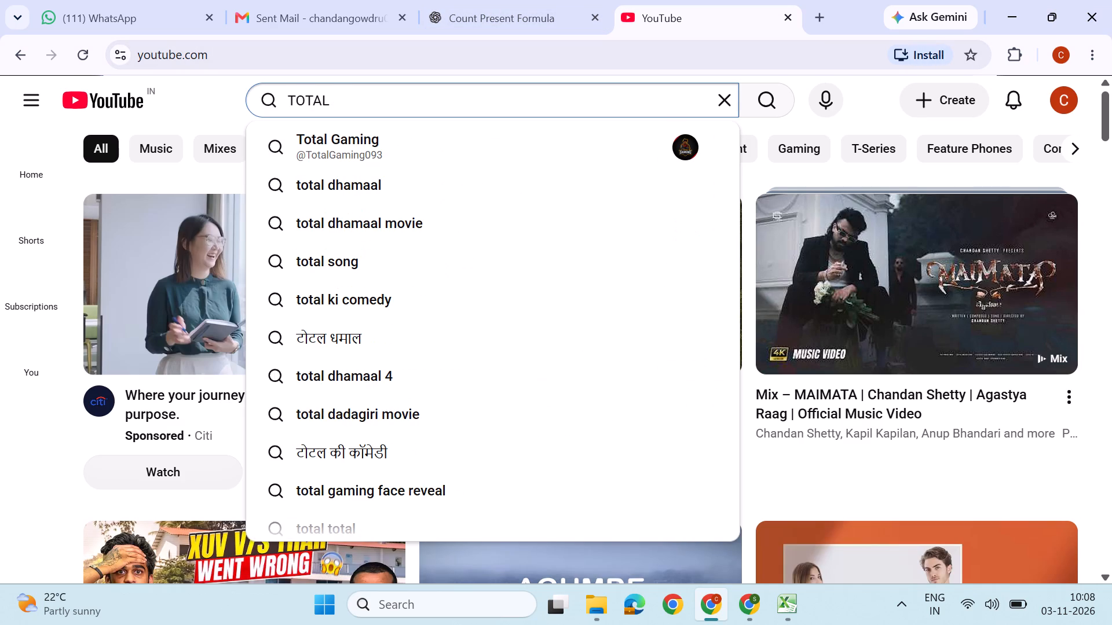